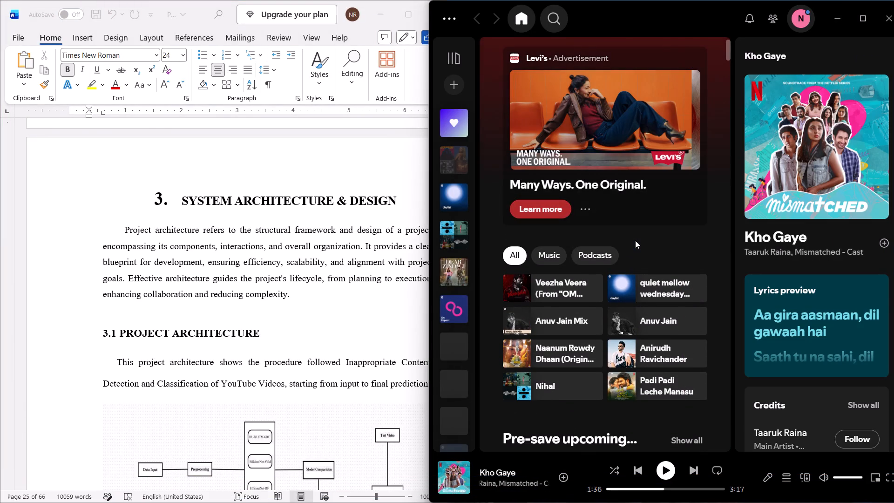
left_click(552, 20)
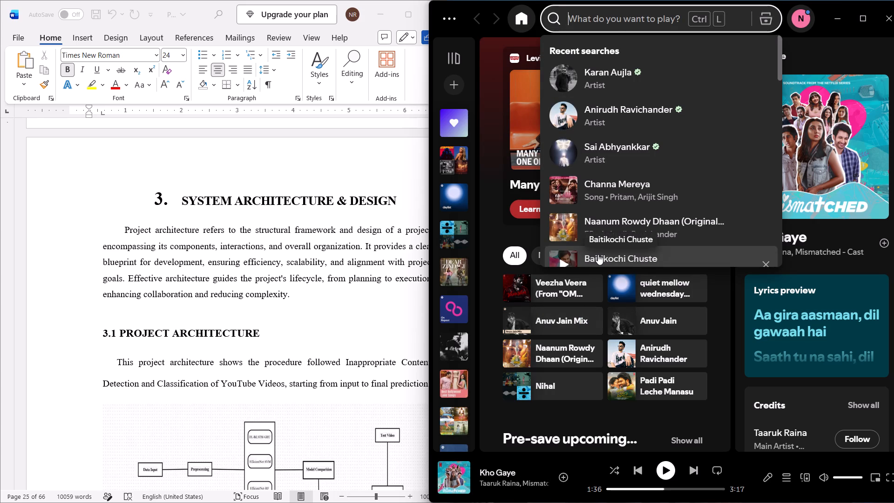
scroll(610, 177, "down", 6)
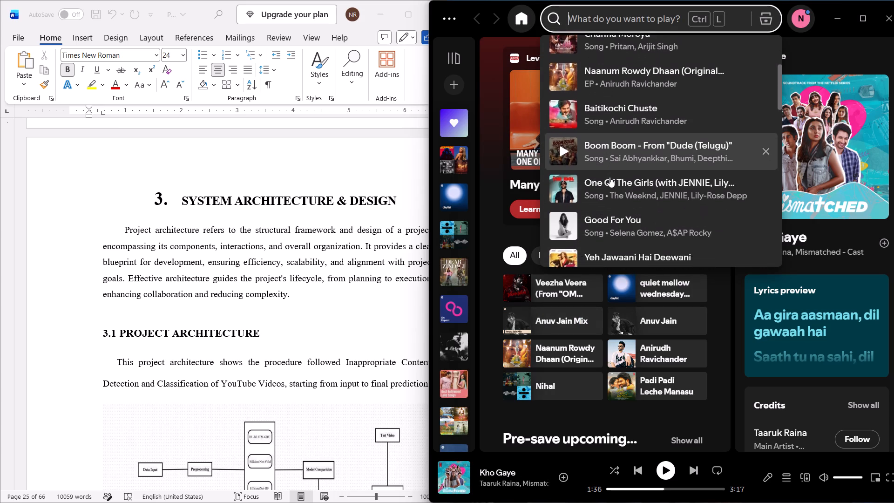
scroll(610, 177, "down", 3)
scroll(610, 177, "up", 1)
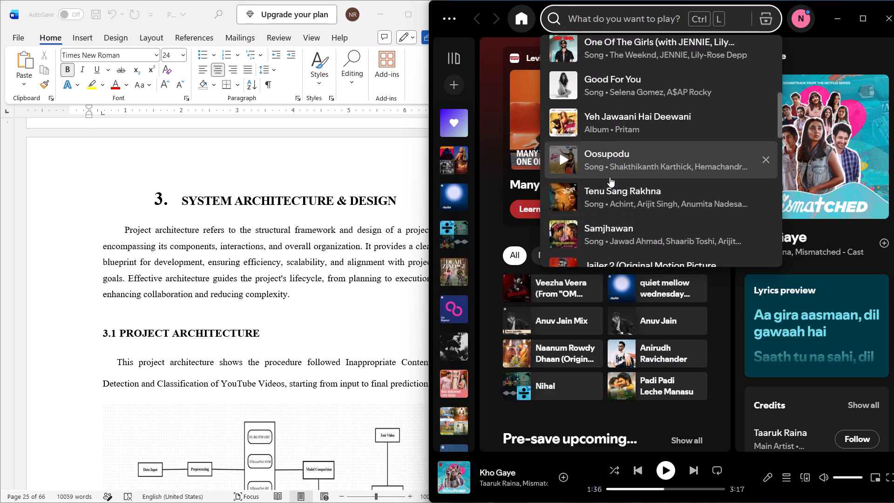
scroll(610, 177, "up", 1)
scroll(610, 177, "down", 2)
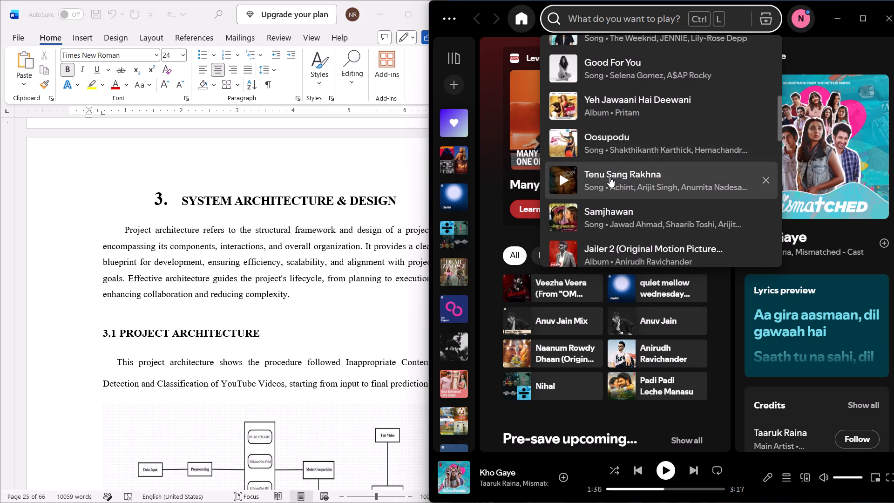
scroll(610, 177, "down", 2)
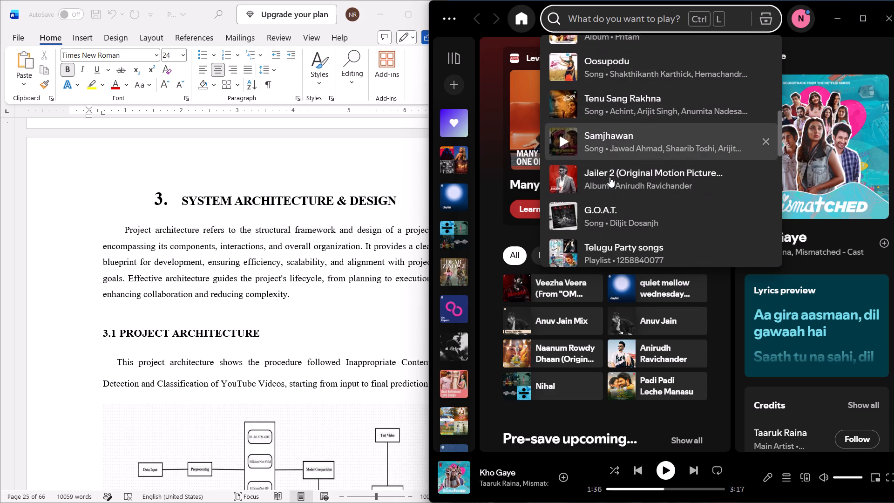
left_click(846, 15)
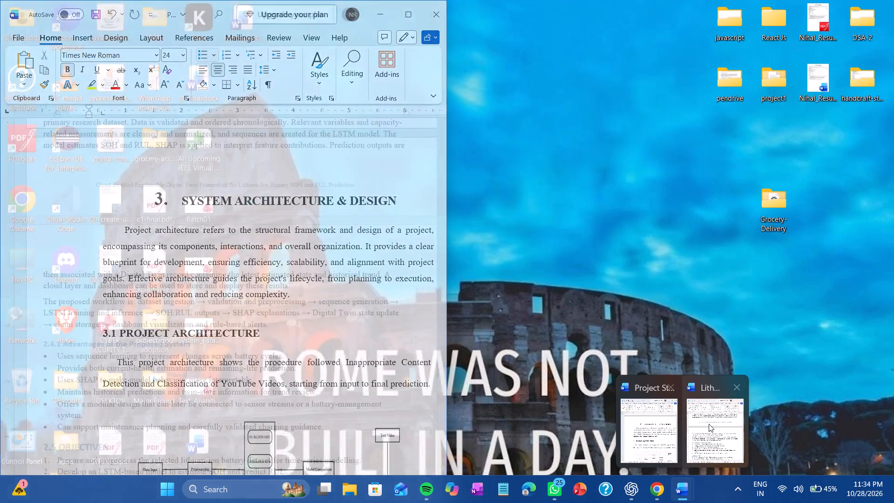
Switch to the lithium-ion battery report in Word and place it side by side with the project document.
left_click(711, 424)
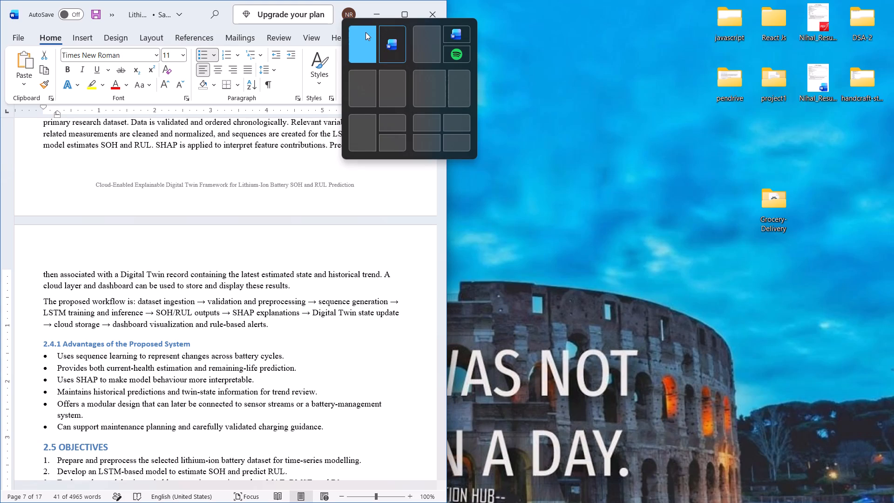
left_click(366, 32)
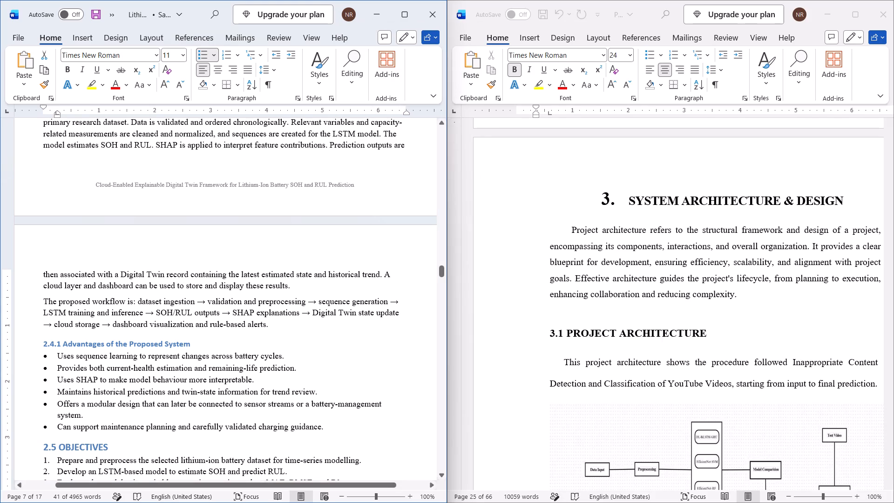
Replace the project document's paragraph under "SYSTEM ARCHITECTURE & DESIGN" with the battery report's section 3 introduction, pasted as plain text.
scroll(328, 275, "down", 3)
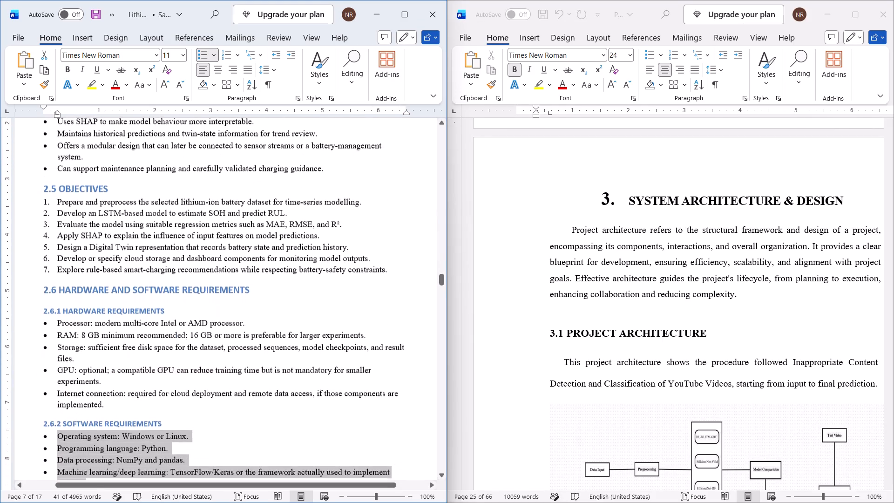
scroll(328, 275, "down", 3)
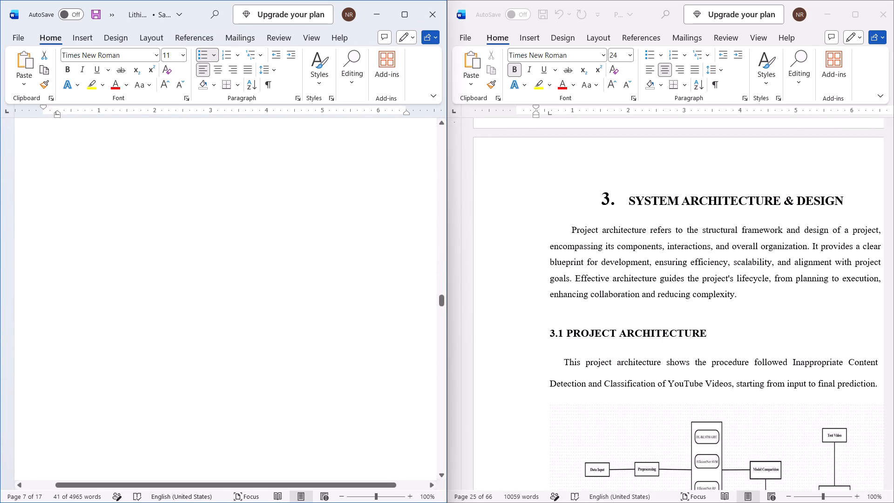
scroll(328, 275, "down", 2)
scroll(328, 275, "up", 1)
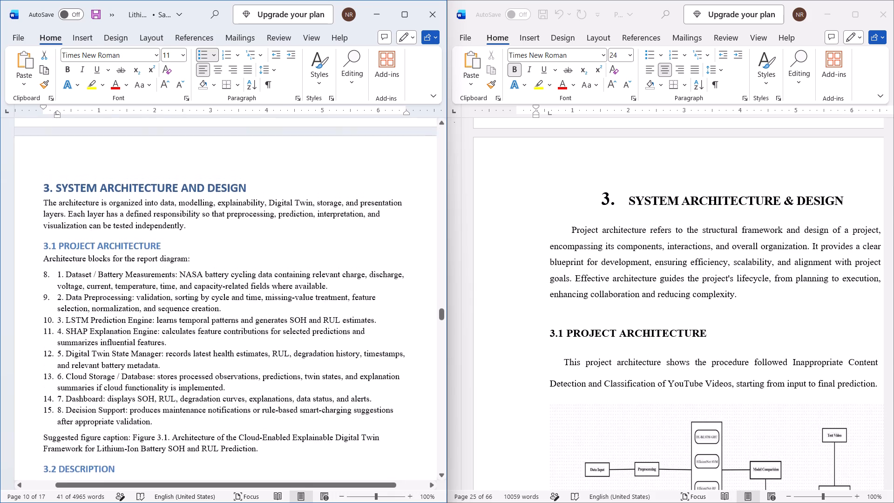
scroll(328, 275, "up", 1)
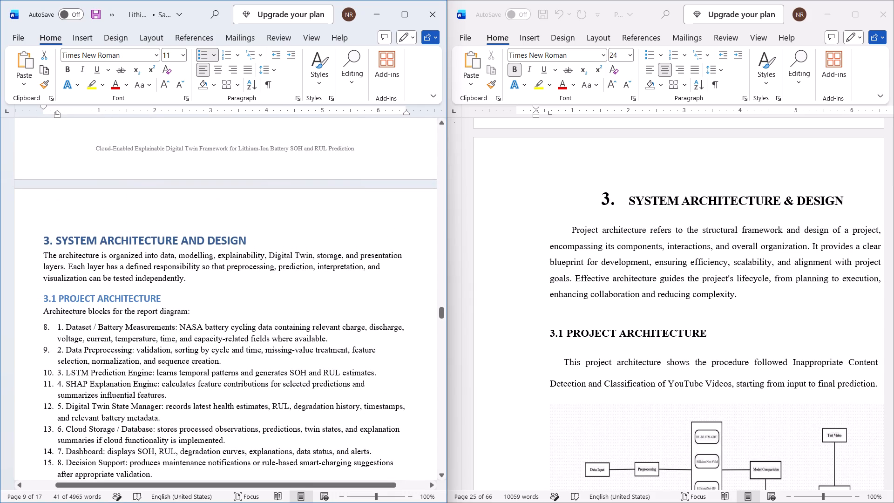
left_click_drag(189, 282, 51, 255)
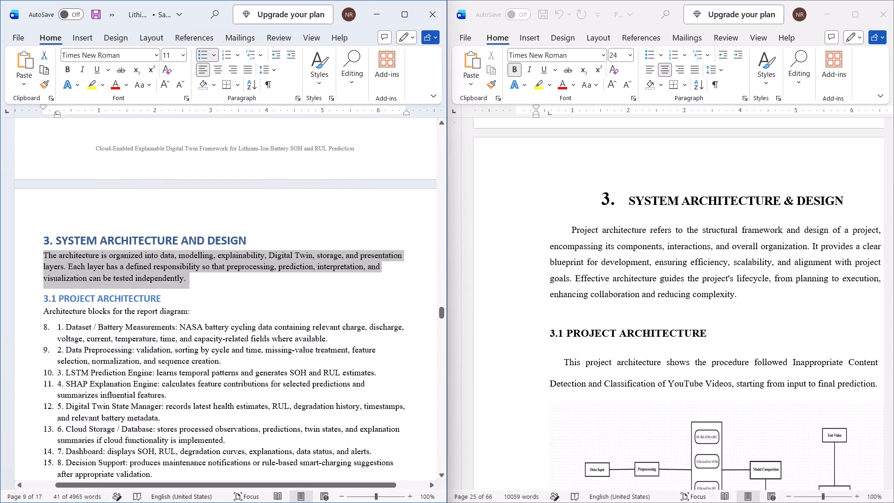
left_click_drag(51, 255, 51, 255)
key("ctrl+c")
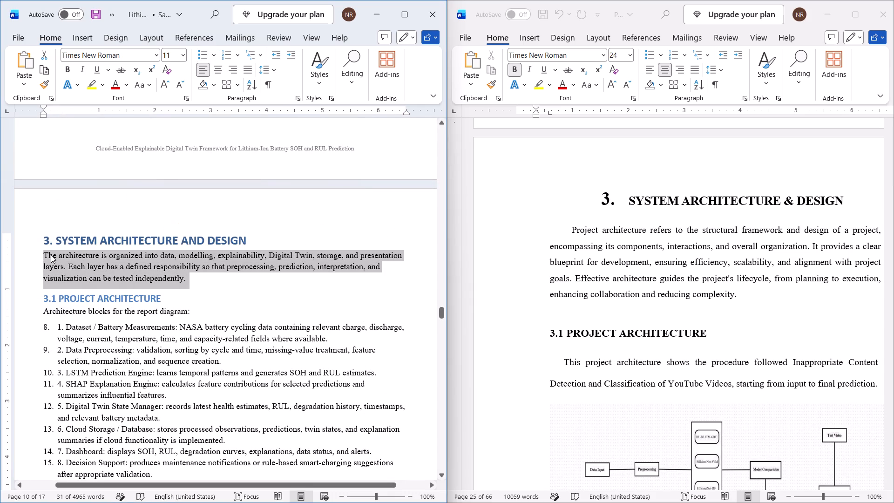
left_click(741, 298)
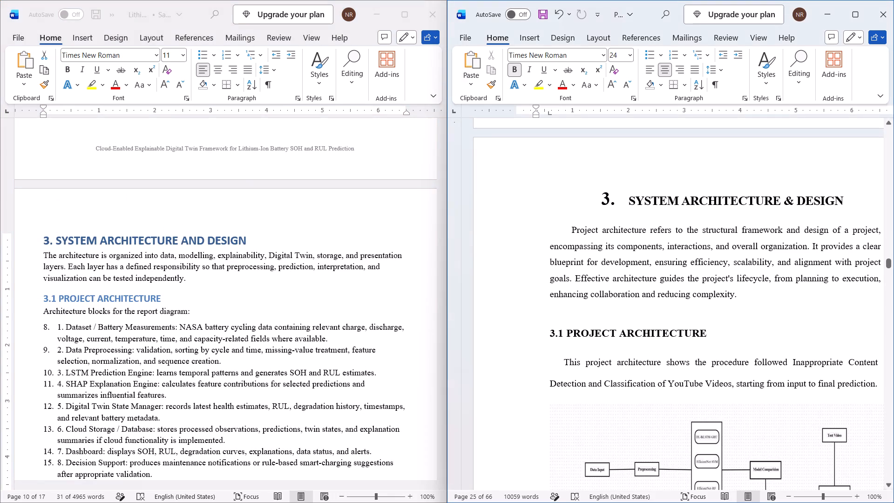
left_click_drag(738, 294, 586, 244)
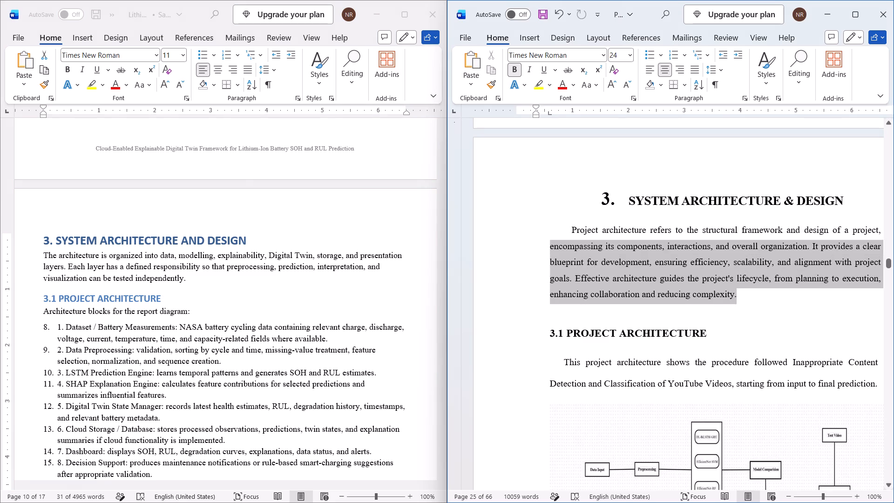
left_click_drag(586, 244, 578, 237)
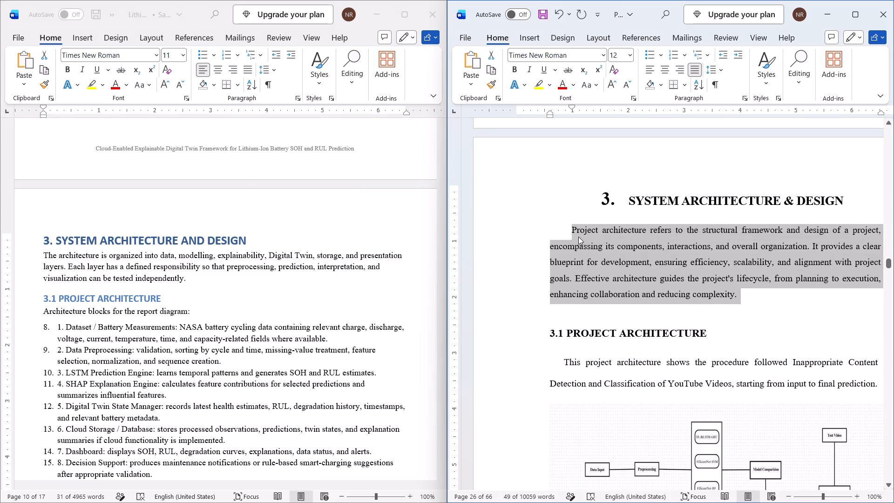
key("ctrl+shift+v")
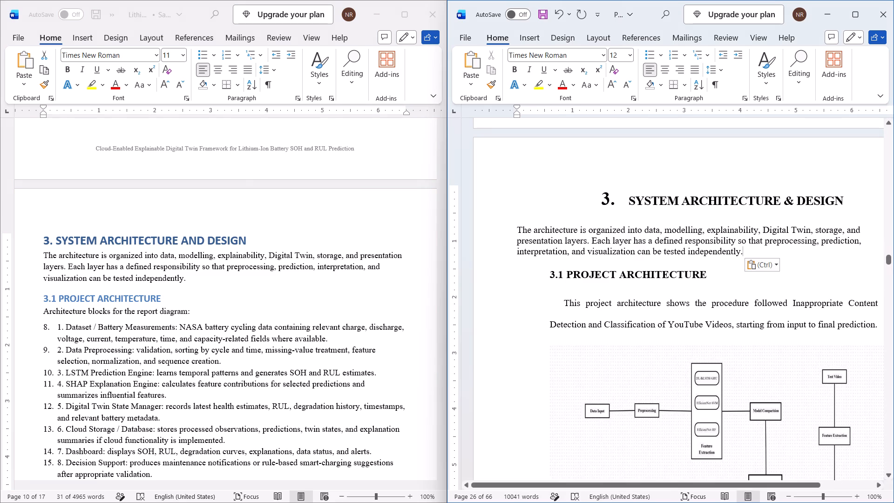
Try centred and justified alignment on the pasted introduction, return it to left alignment, and set its line spacing to 1.5.
left_click_drag(745, 252, 539, 234)
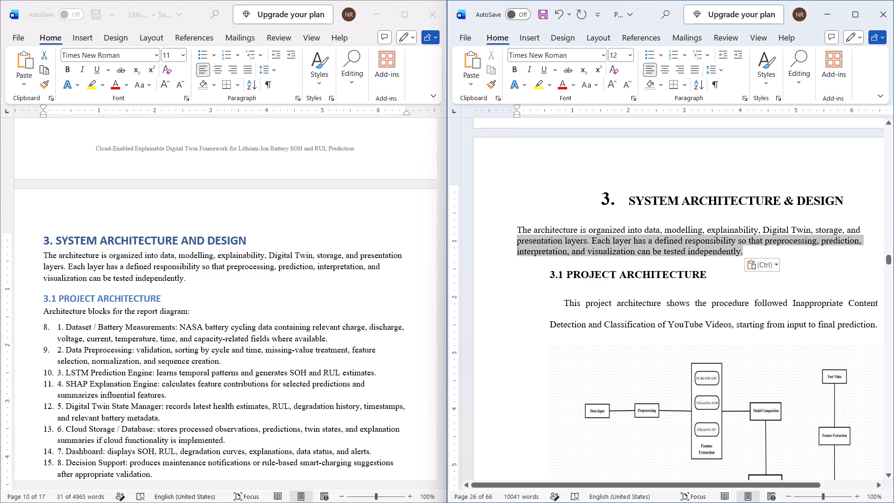
left_click_drag(539, 234, 522, 230)
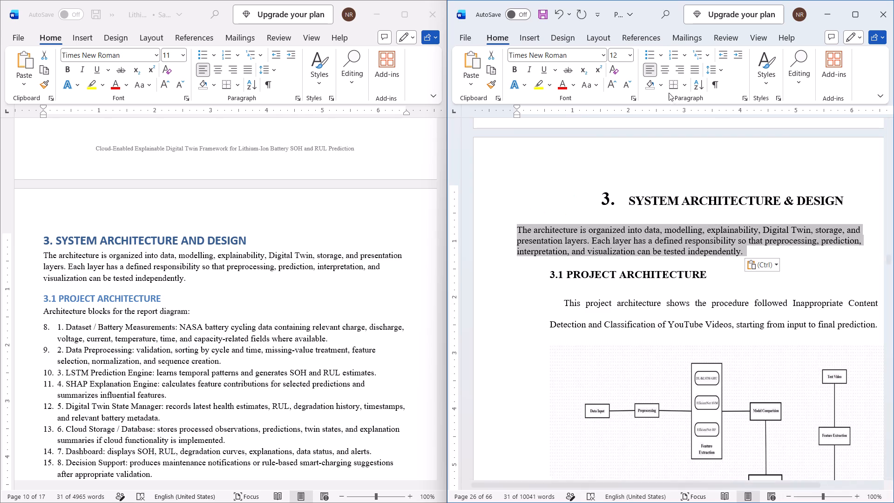
left_click(665, 75)
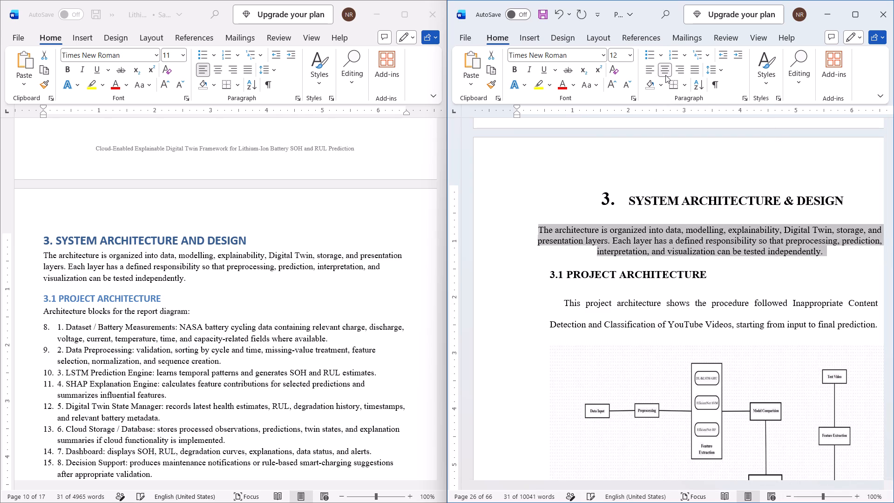
left_click(693, 67)
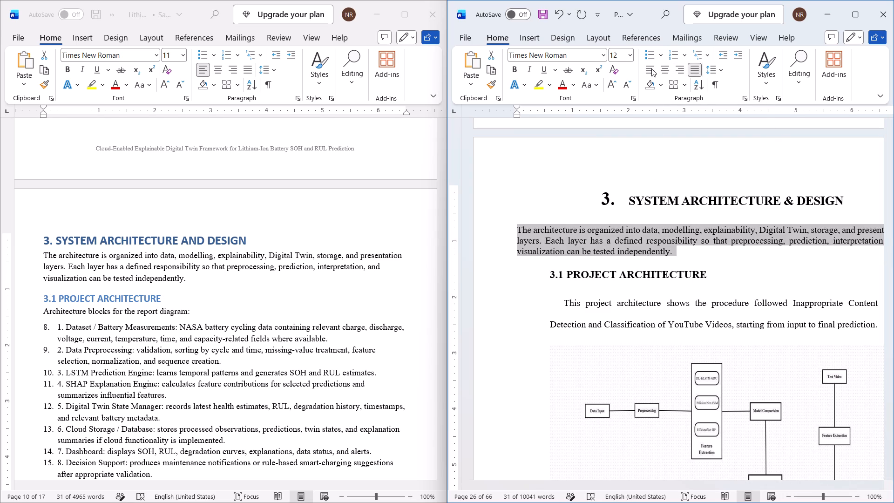
left_click(651, 68)
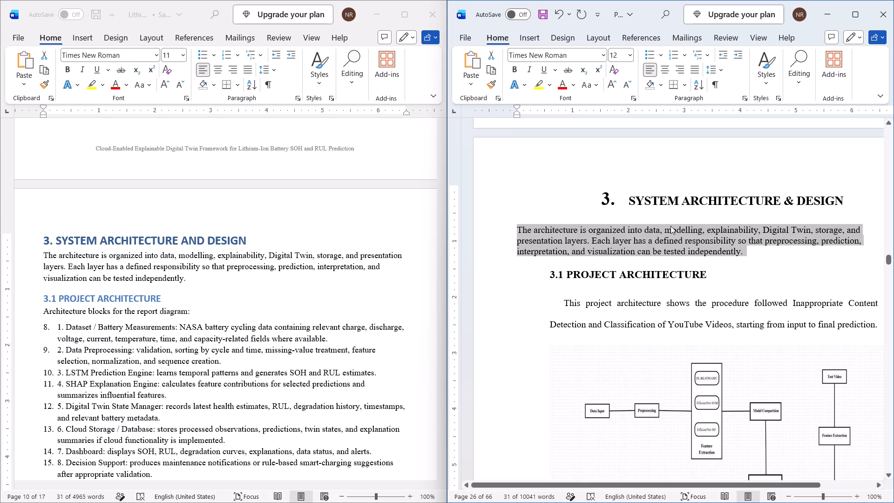
left_click(714, 72)
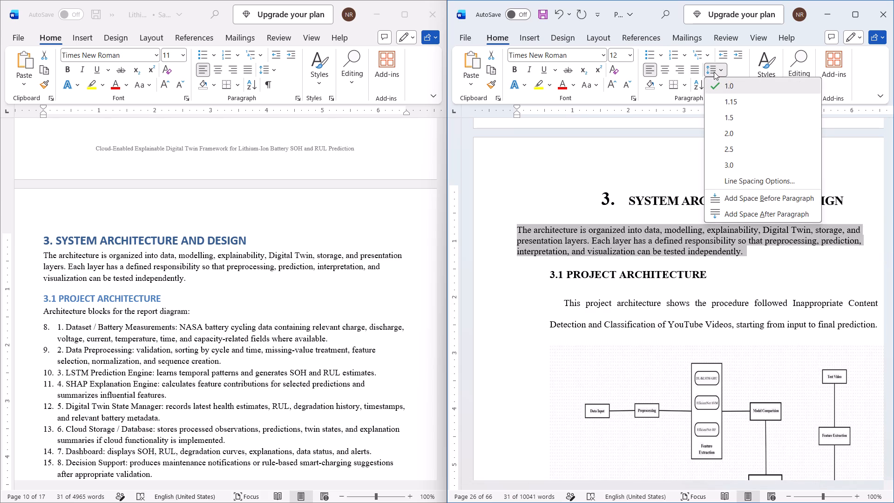
left_click(717, 118)
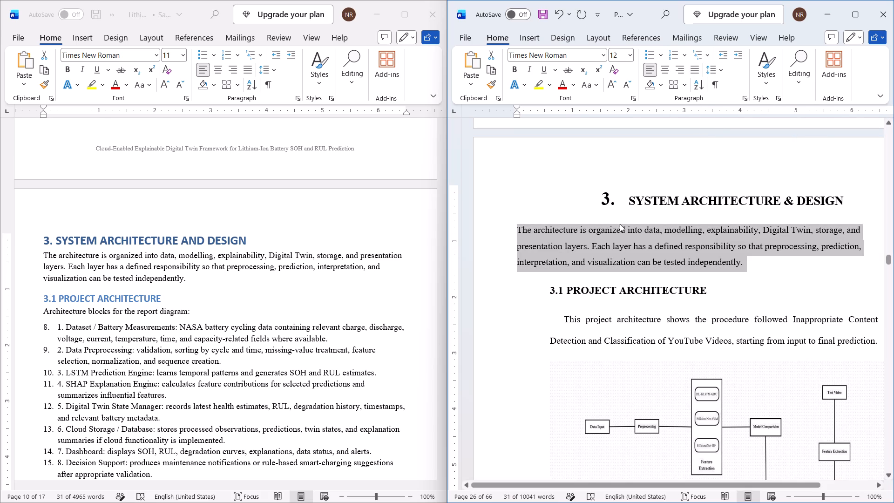
left_click(745, 296)
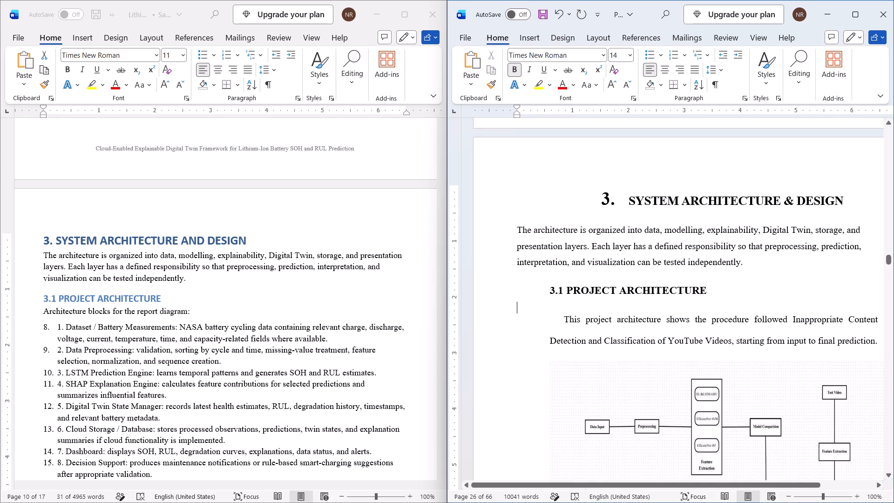
Indent the pasted introduction about 0.4 inch from the left margin, with its first line starting at about 0.9 inch.
left_click_drag(745, 265, 524, 233)
left_click_drag(517, 115, 537, 115)
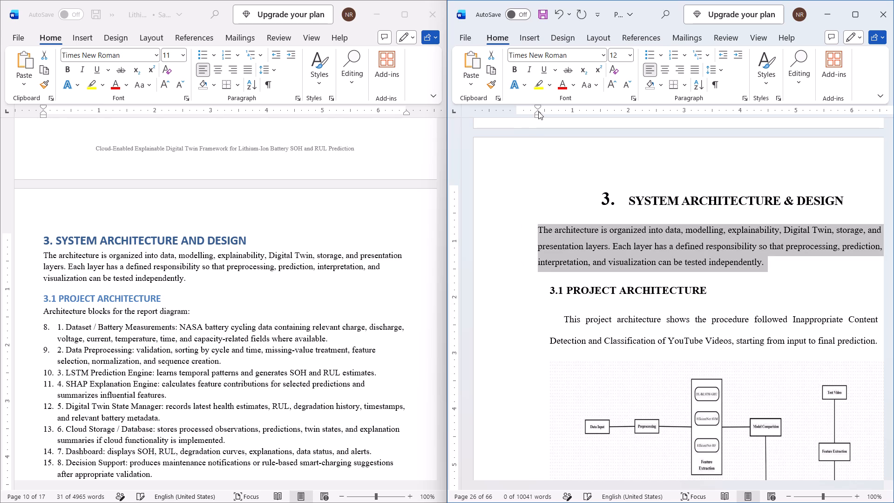
left_click_drag(539, 105, 564, 105)
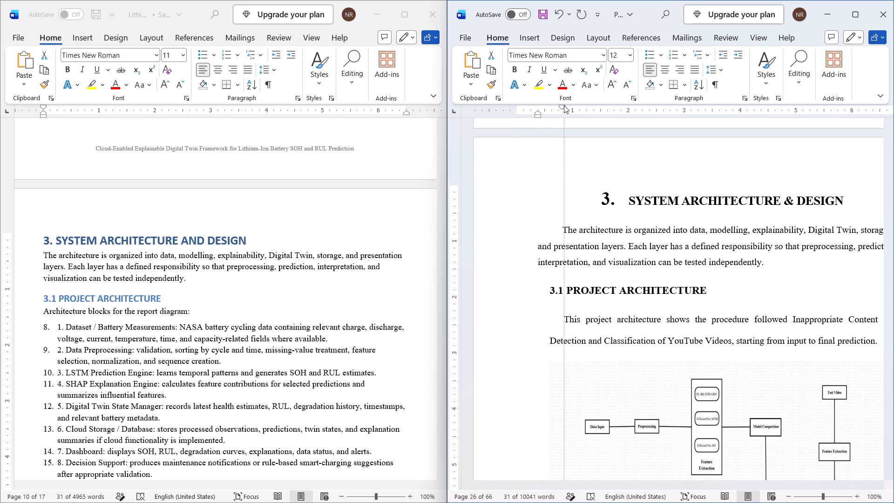
left_click_drag(564, 105, 565, 105)
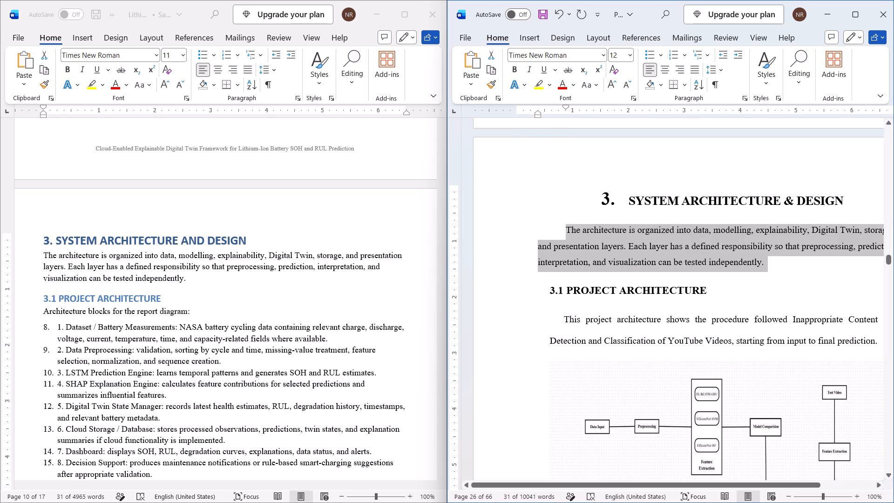
left_click(547, 366)
Increase the pasted introduction's left indent to about 0.6 inch, with its first line at about 1.1 inch, roughly aligning it with the 3.1 heading.
scroll(547, 366, "down", 1)
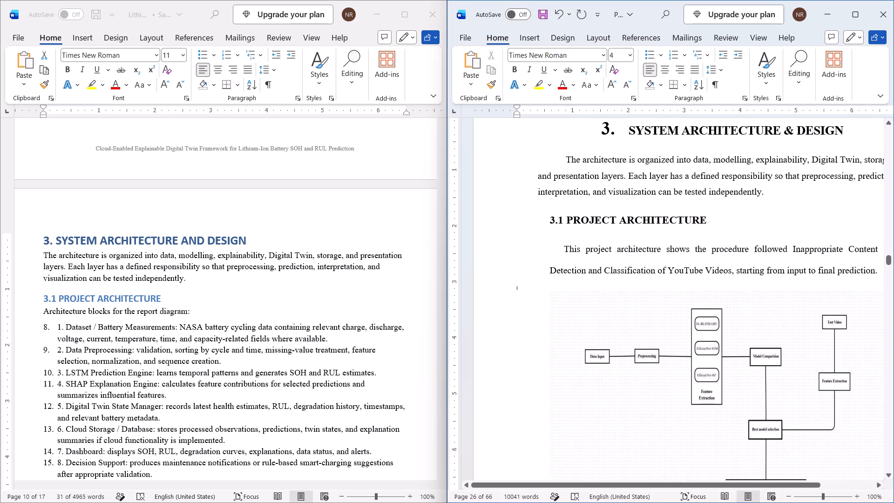
double_click(559, 269)
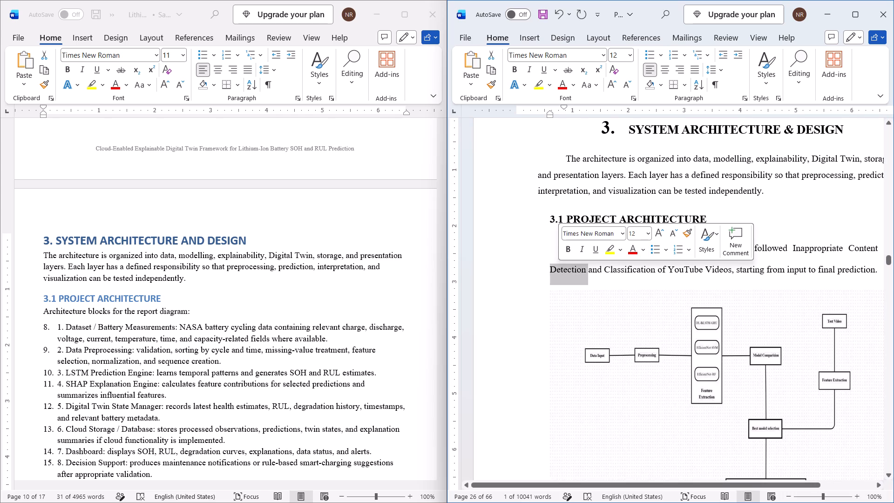
left_click_drag(565, 158, 773, 194)
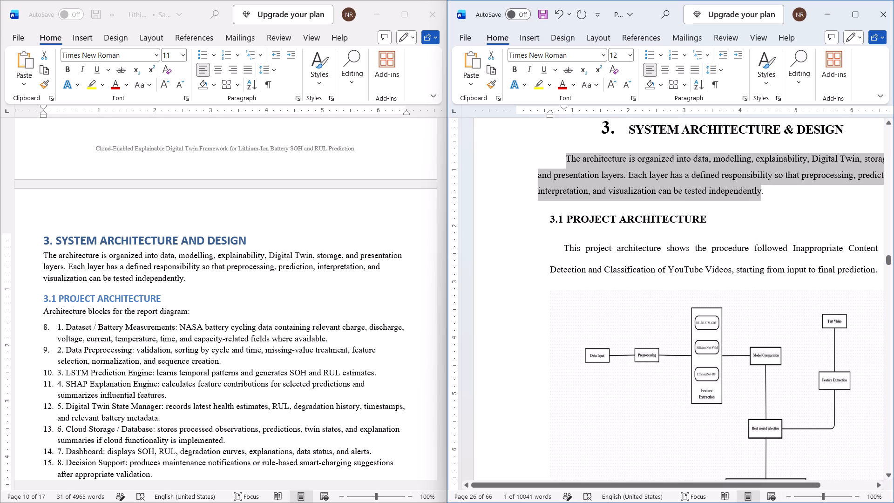
left_click_drag(773, 194, 789, 194)
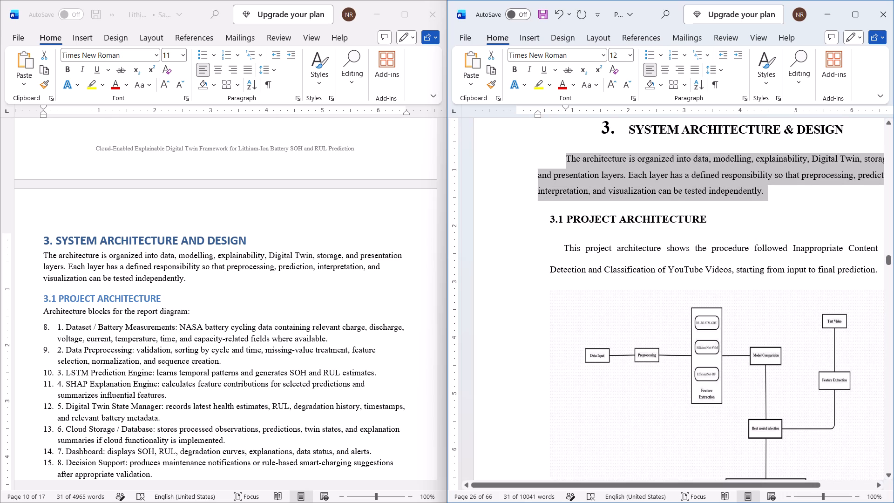
left_click_drag(538, 115, 550, 115)
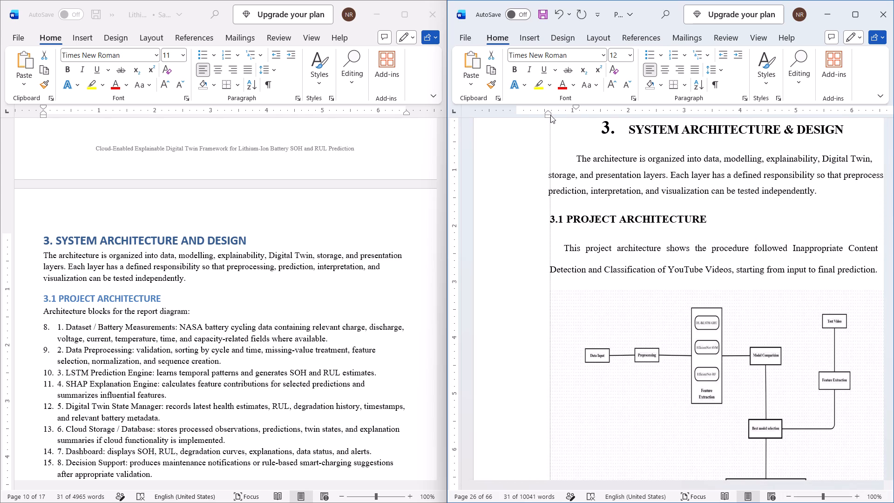
left_click_drag(550, 115, 549, 115)
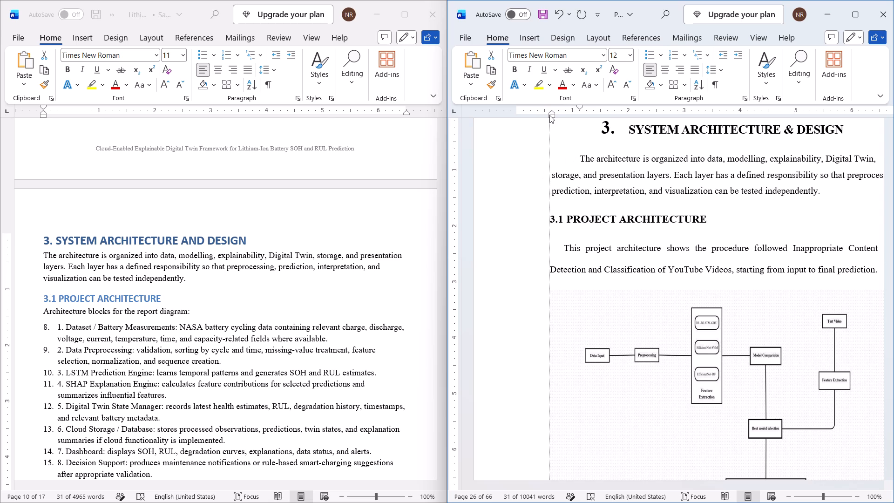
left_click_drag(549, 115, 551, 115)
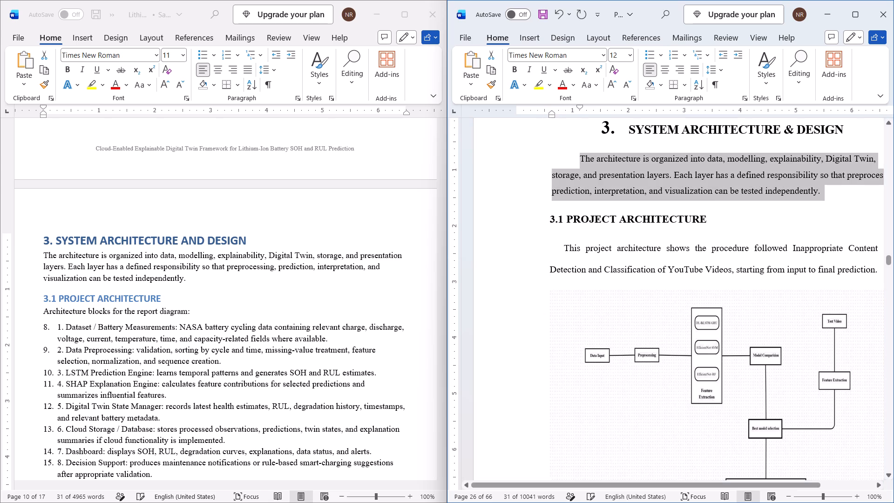
left_click(541, 152)
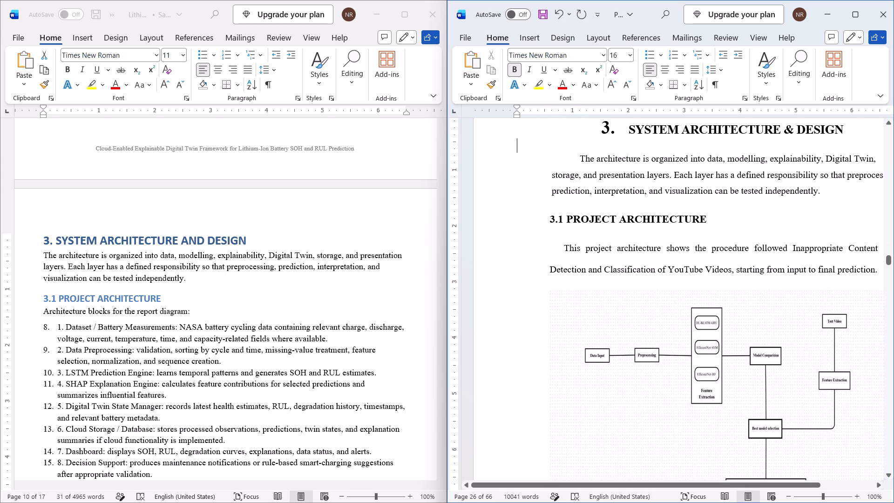
Compare section 3.1 PROJECT ARCHITECTURE in both documents, including the battery report's architecture blocks and the project document's Figure 3.1 diagram.
scroll(590, 282, "left", 1)
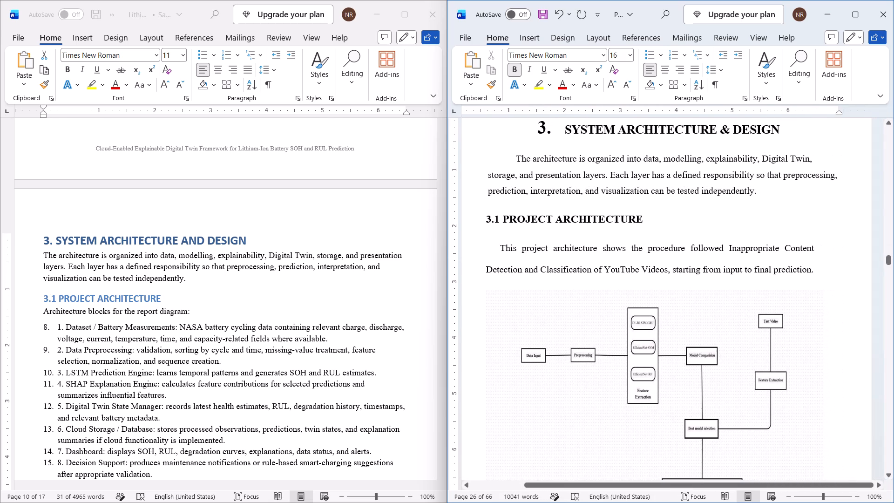
scroll(250, 301, "down", 1)
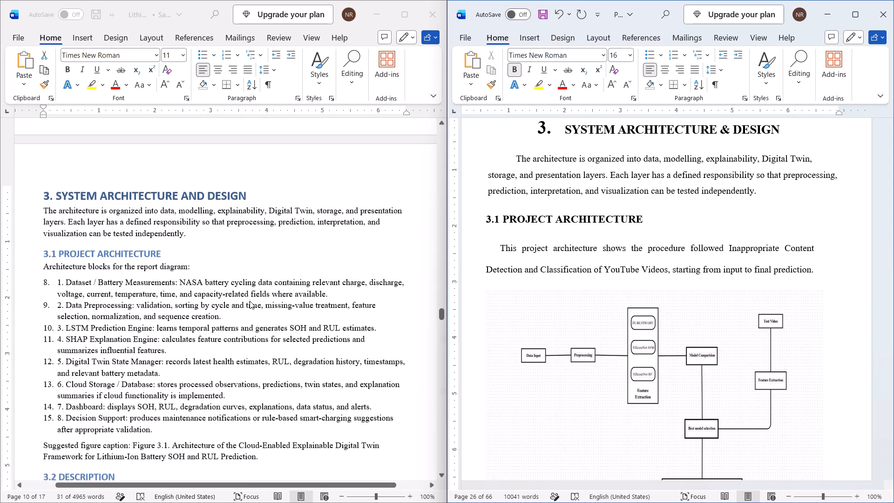
scroll(250, 301, "down", 1)
scroll(582, 397, "down", 4)
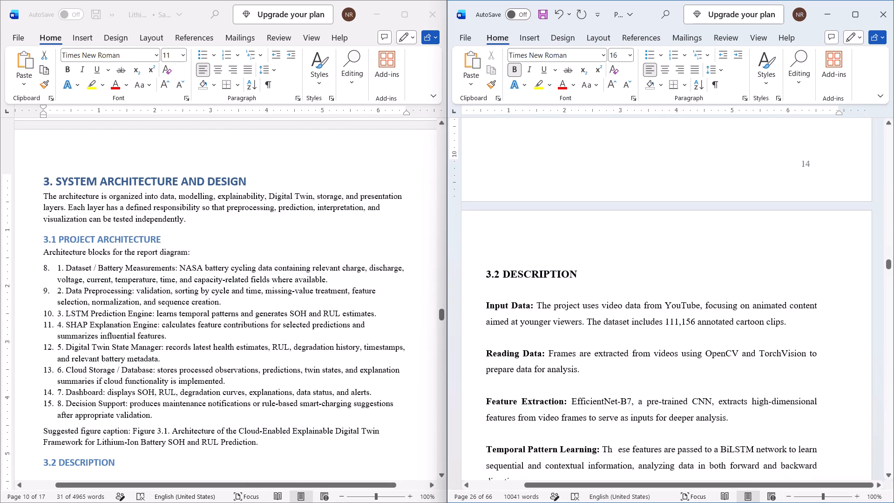
scroll(582, 397, "up", 3)
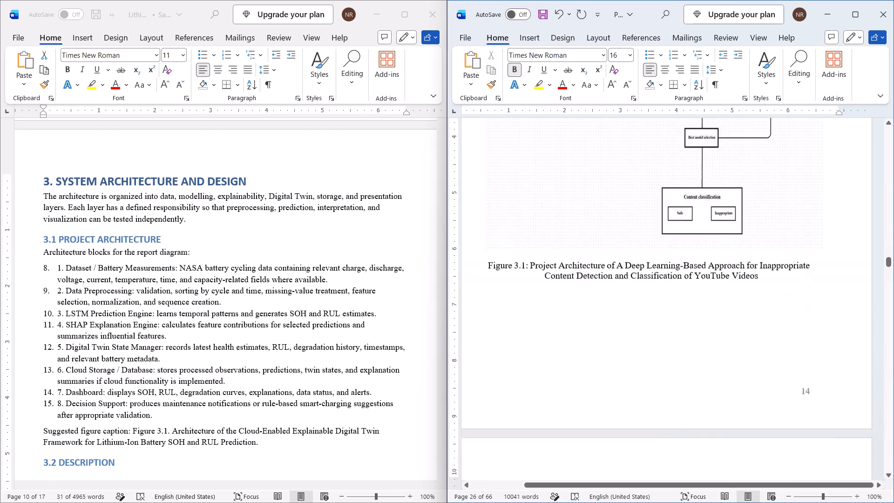
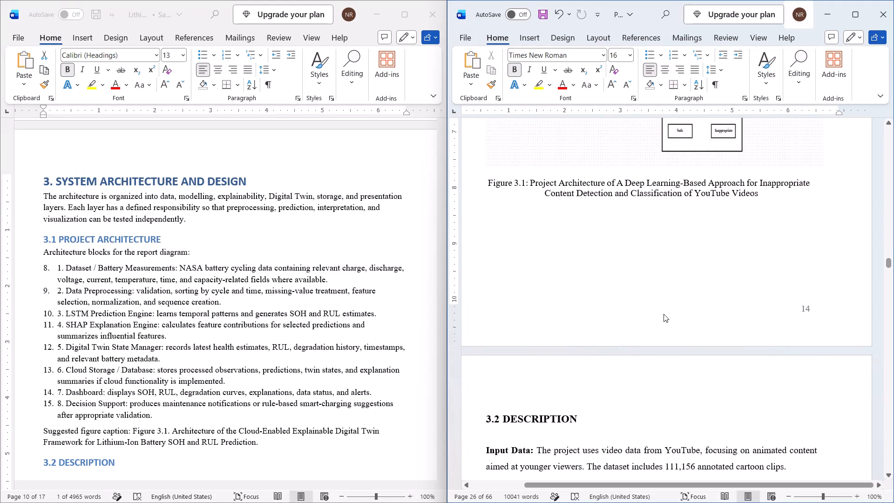
Replace the Input Data description in the report's section 3.2 with the source document's Input data paragraph, pasted as text only.
scroll(664, 314, "up", 2)
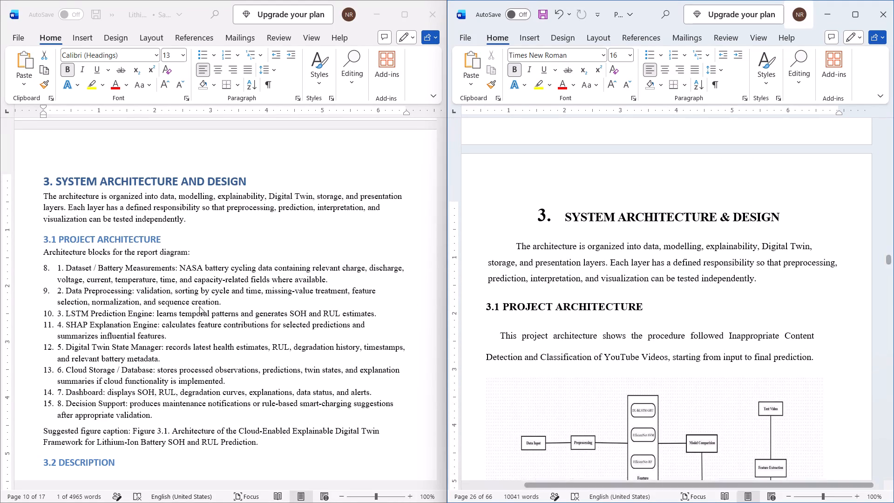
scroll(118, 304, "down", 2)
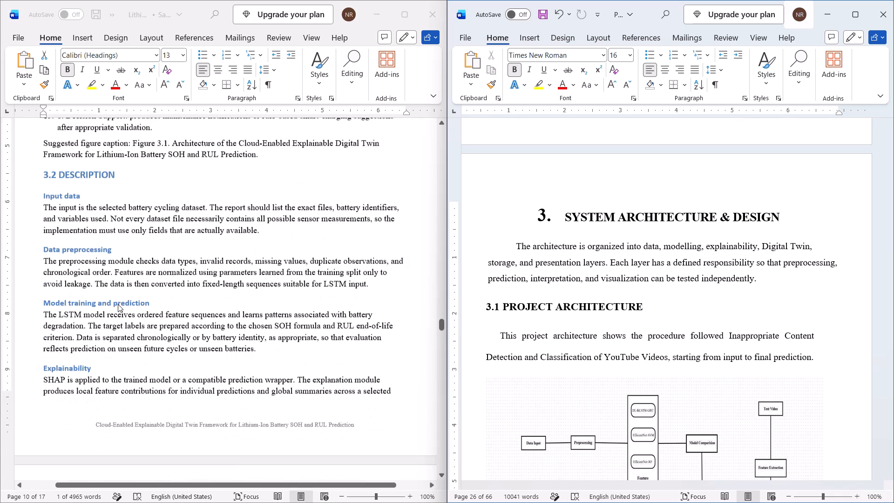
scroll(580, 369, "down", 3)
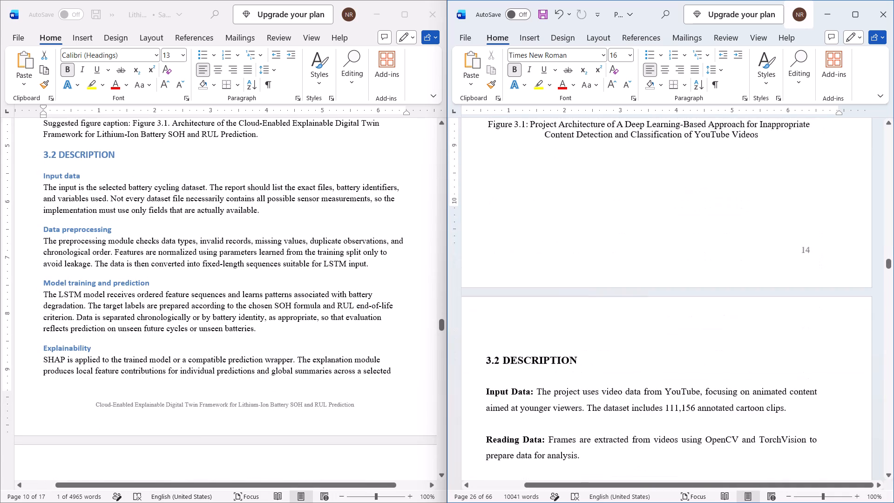
scroll(580, 369, "down", 1)
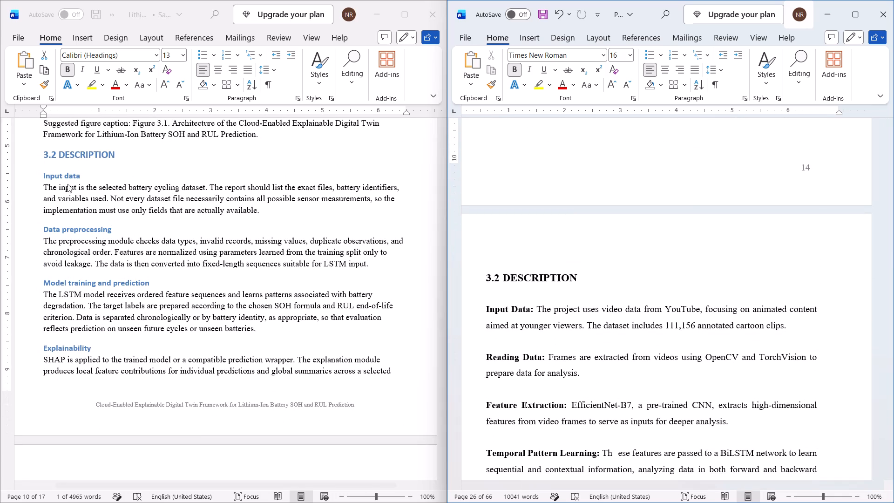
left_click(258, 209)
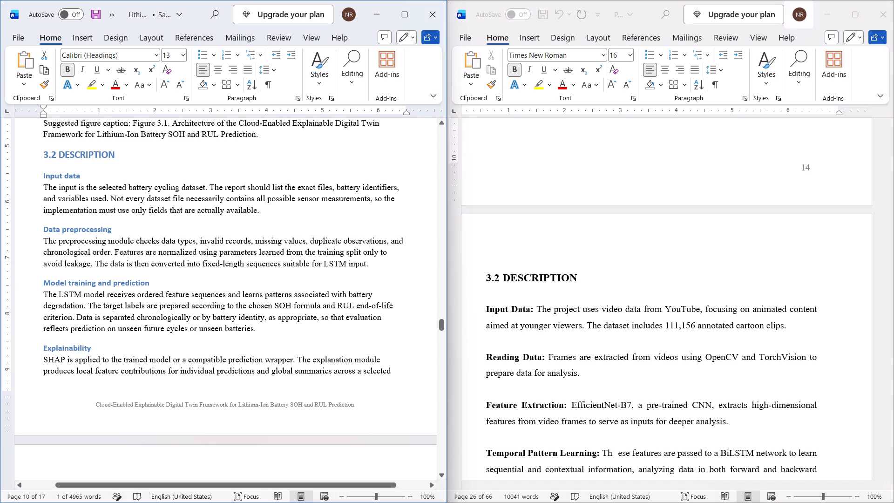
left_click_drag(261, 212, 52, 191)
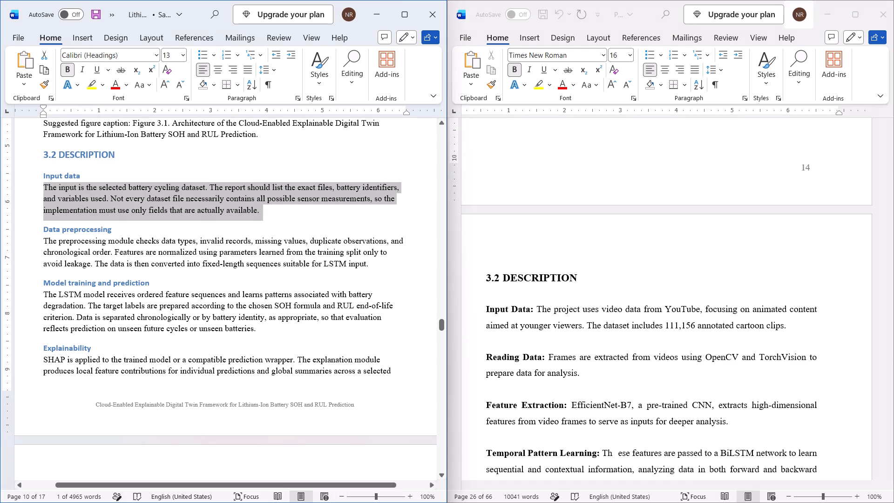
left_click_drag(52, 191, 51, 191)
key("ctrl+c")
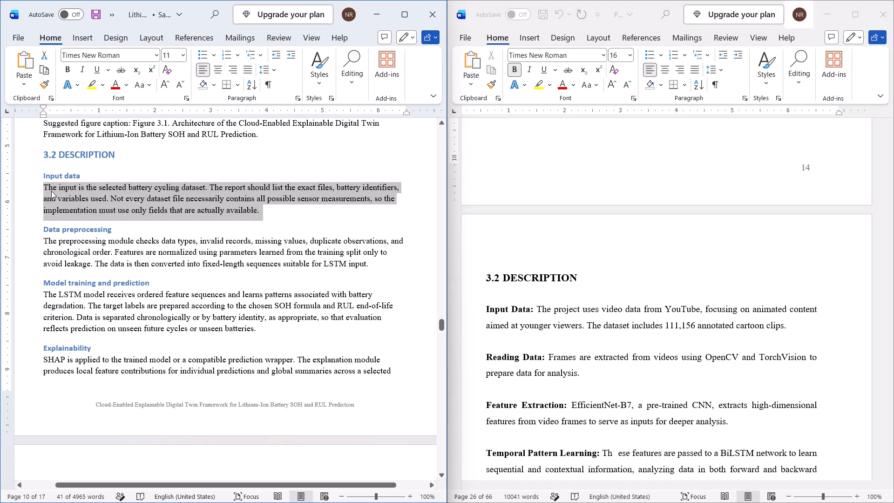
left_click(789, 326)
left_click_drag(786, 327, 632, 324)
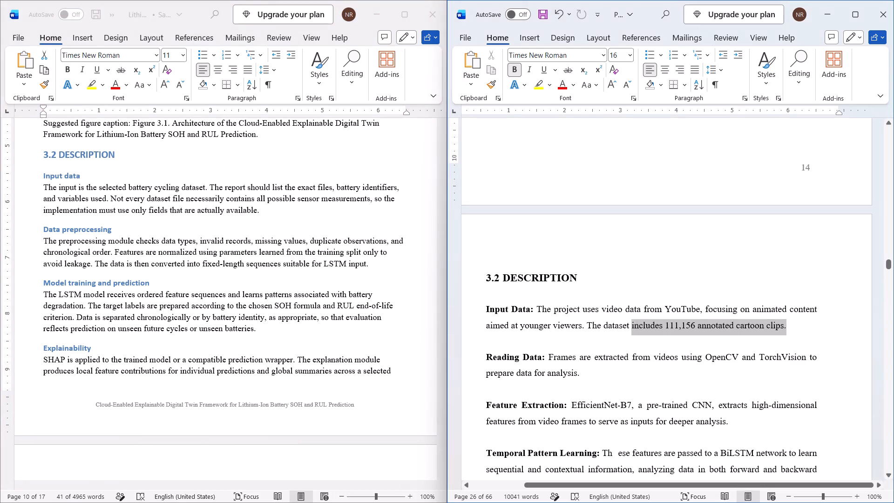
left_click_drag(632, 324, 547, 316)
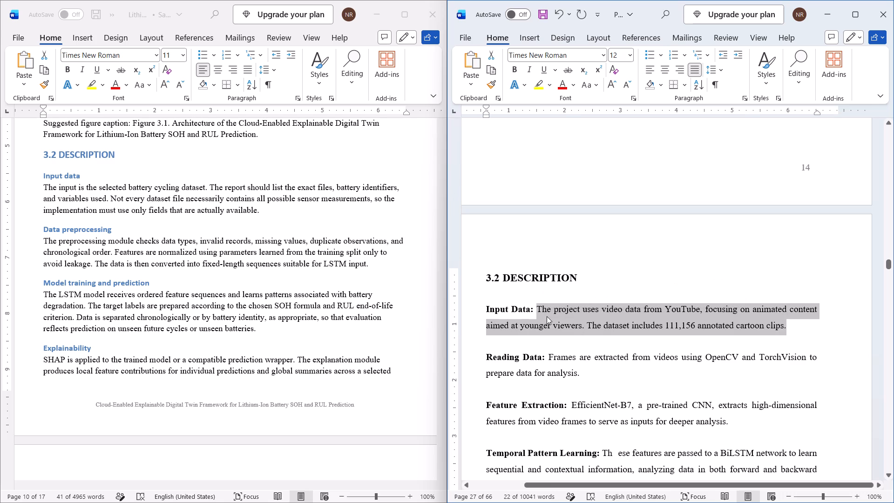
key("ctrl+shift+v")
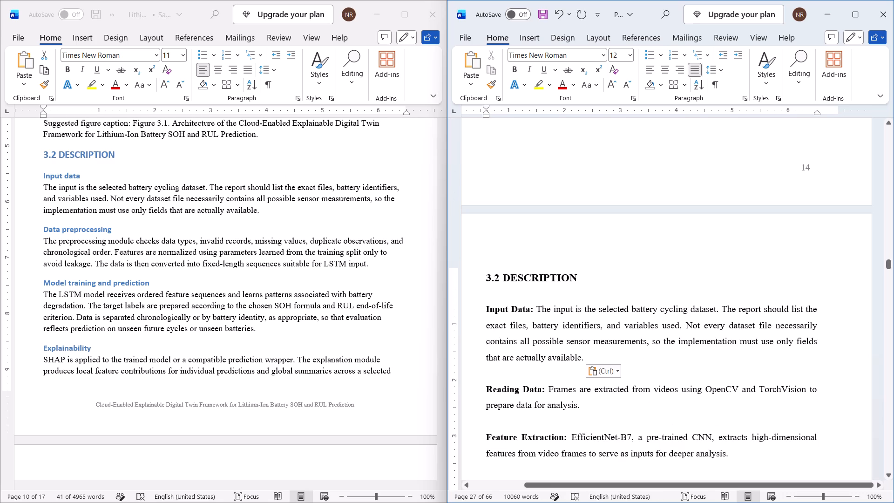
Compare the remaining section 3.2 Description entries of the source document with those in the report.
scroll(527, 375, "down", 1)
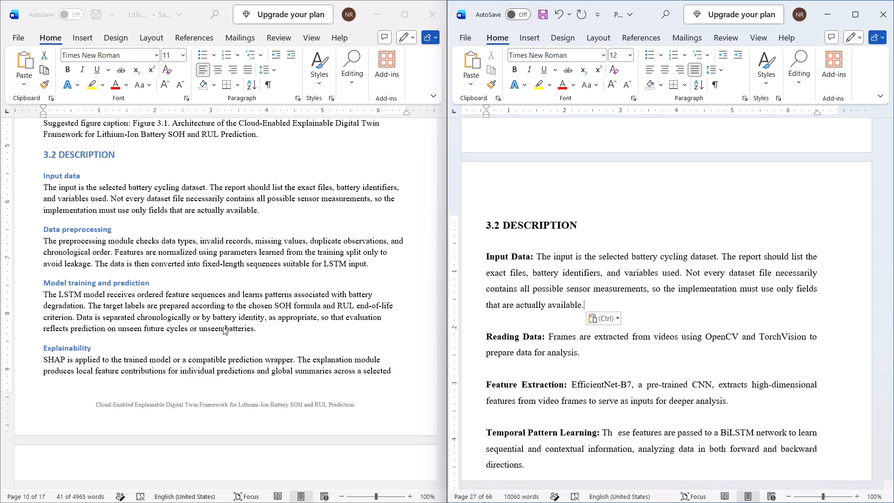
scroll(292, 330, "down", 1)
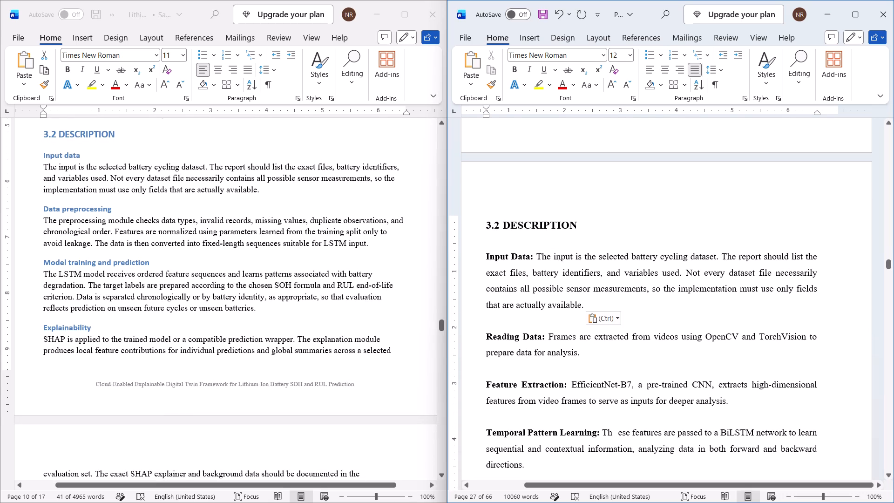
scroll(493, 321, "down", 1)
scroll(546, 354, "down", 1)
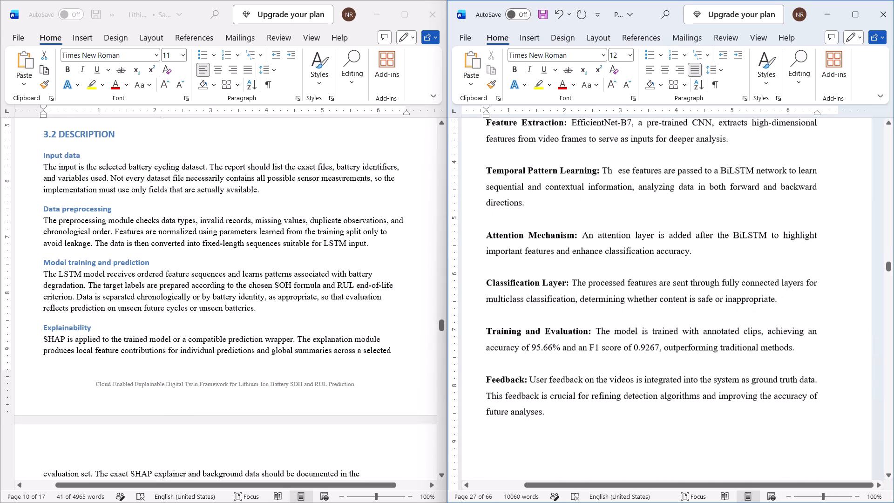
scroll(210, 343, "down", 2)
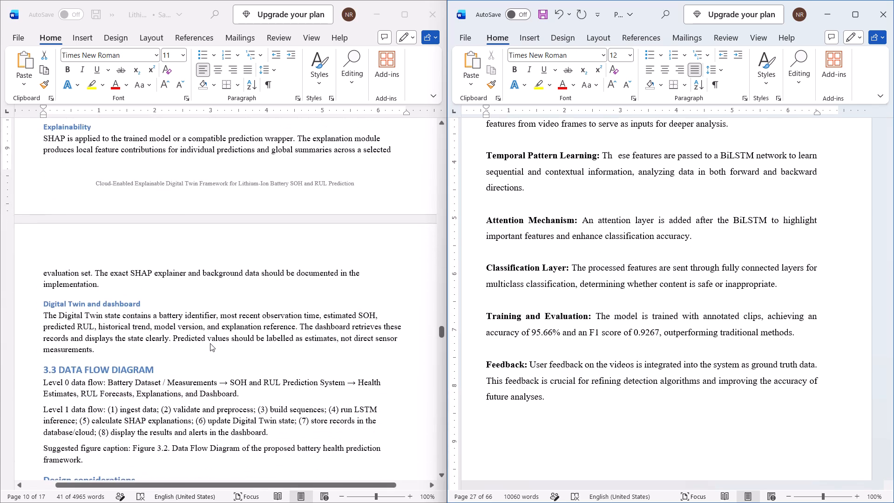
scroll(210, 343, "up", 3)
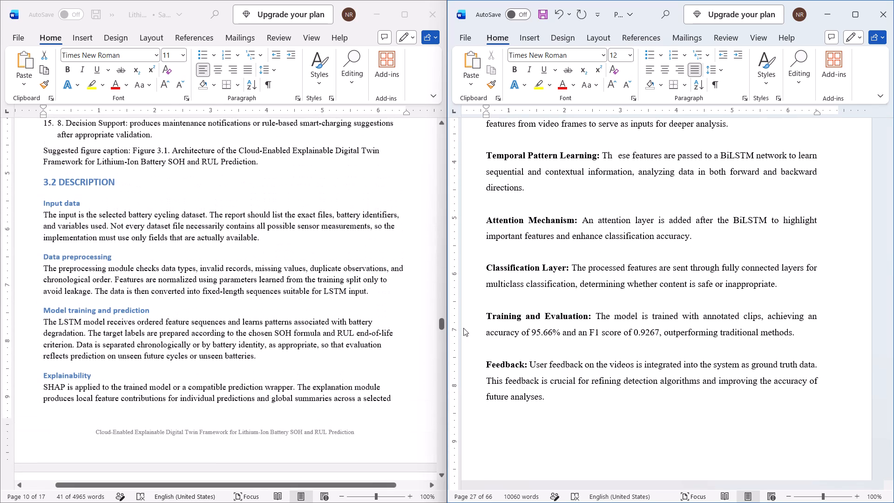
scroll(626, 302, "up", 2)
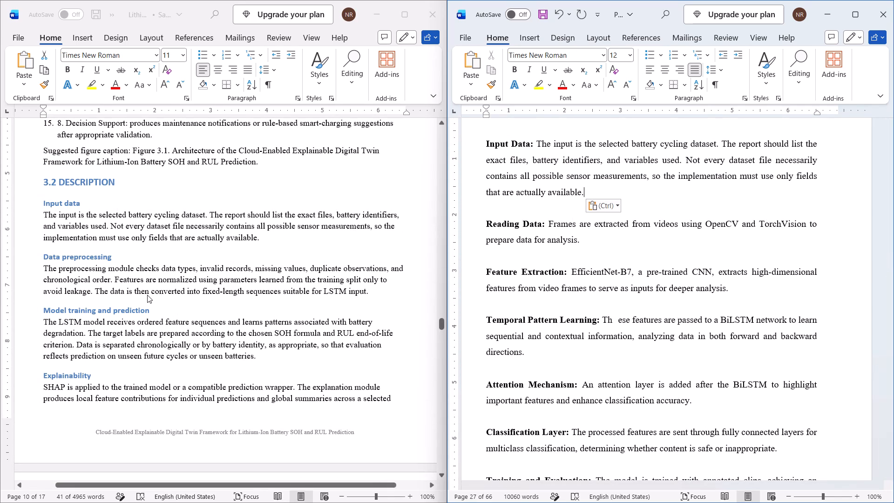
Replace the report's Reading Data entry with the source's Data preprocessing heading and paragraph, pasted as formatted rather than plain text.
left_click(43, 253)
left_click_drag(43, 254, 211, 290)
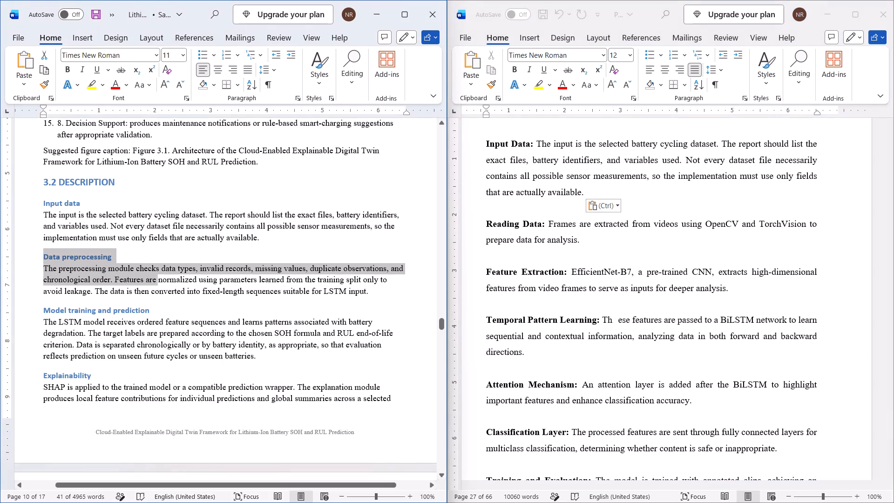
left_click_drag(211, 290, 356, 292)
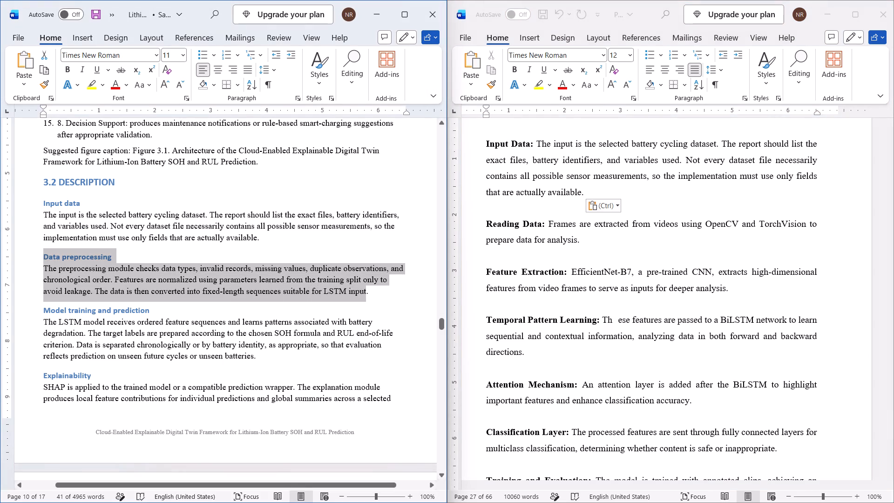
left_click_drag(356, 292, 370, 293)
left_click_drag(370, 293, 369, 293)
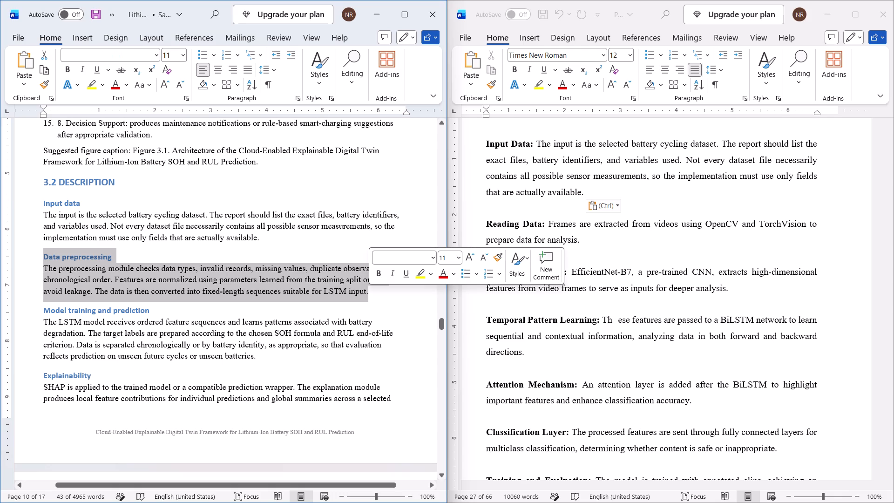
key("ctrl+c")
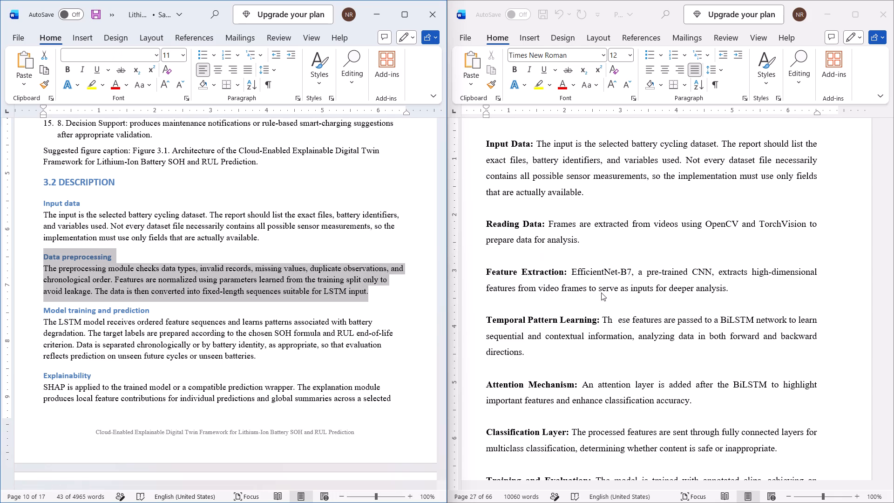
left_click(577, 242)
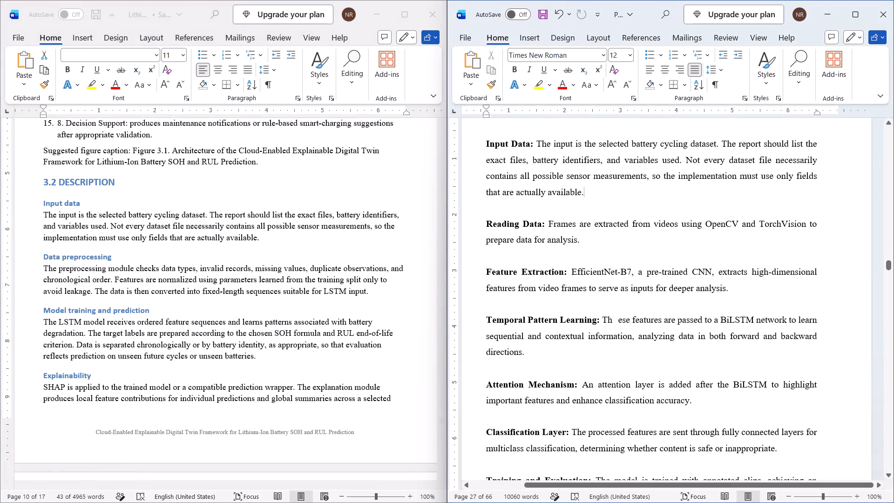
left_click_drag(581, 242, 498, 229)
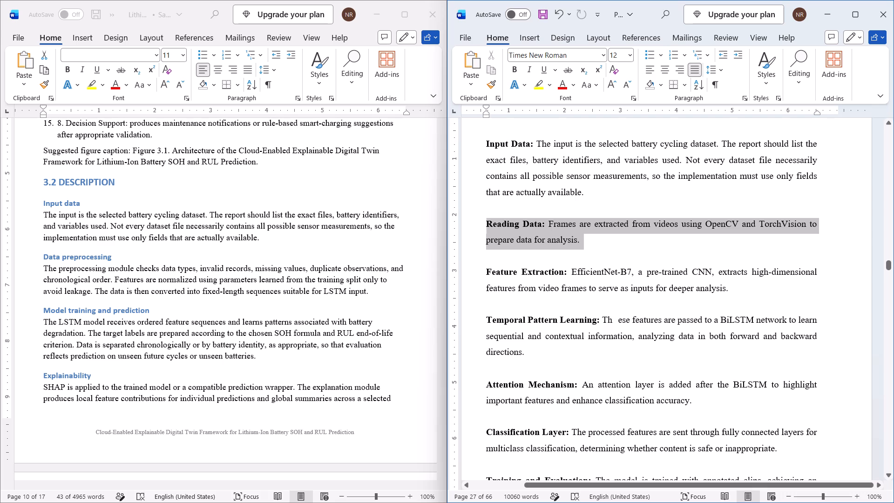
key("ctrl+shift+v")
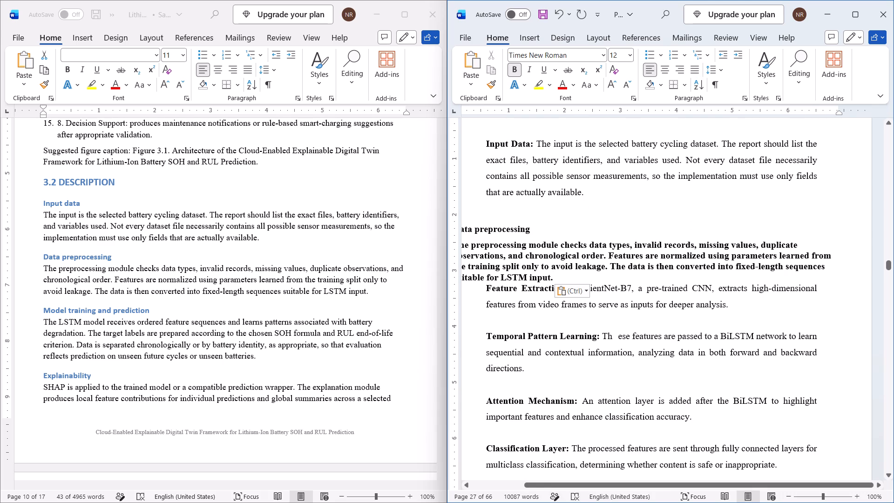
key("ctrl+z")
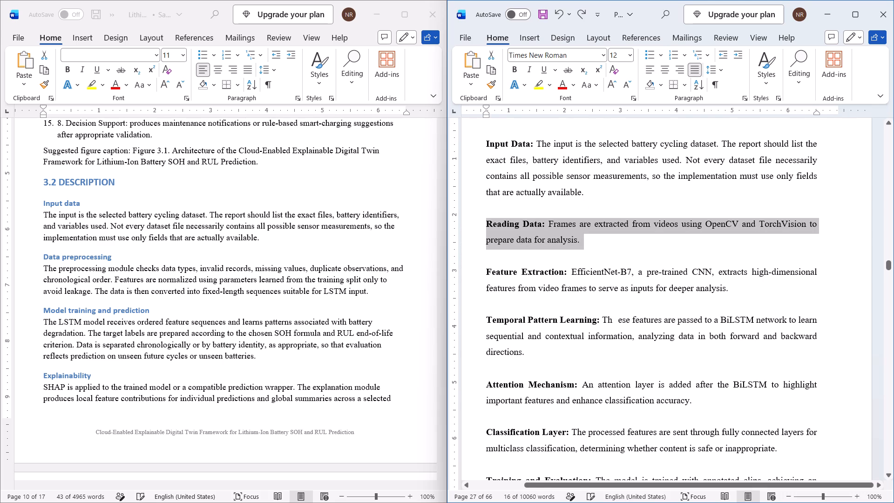
key("ctrl+v")
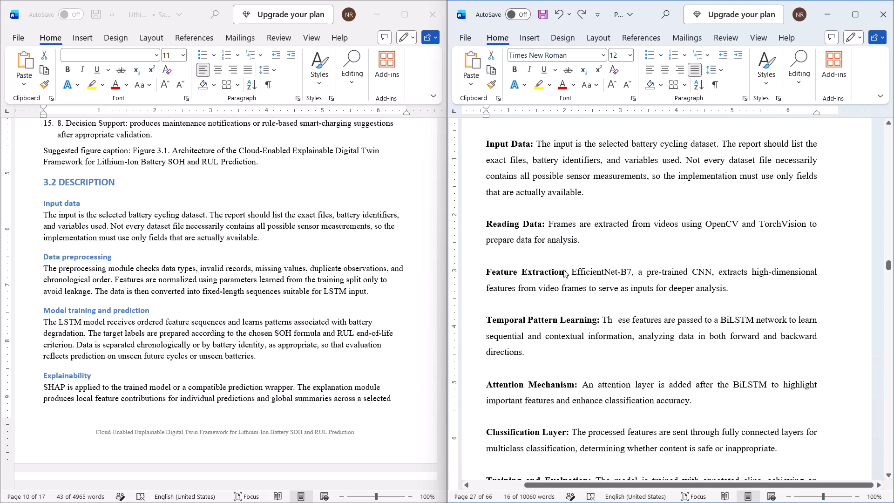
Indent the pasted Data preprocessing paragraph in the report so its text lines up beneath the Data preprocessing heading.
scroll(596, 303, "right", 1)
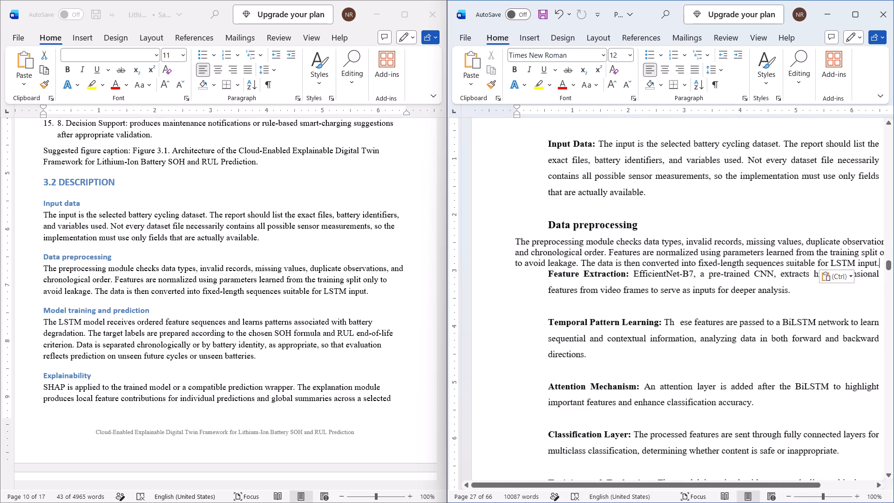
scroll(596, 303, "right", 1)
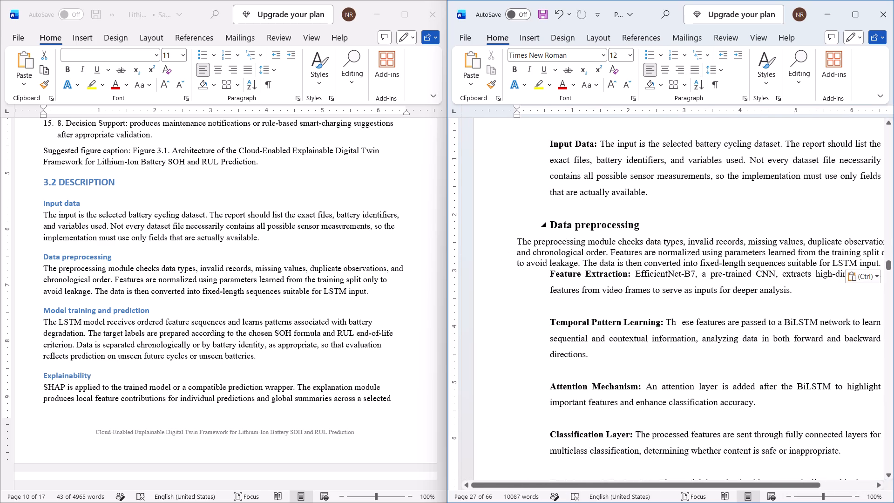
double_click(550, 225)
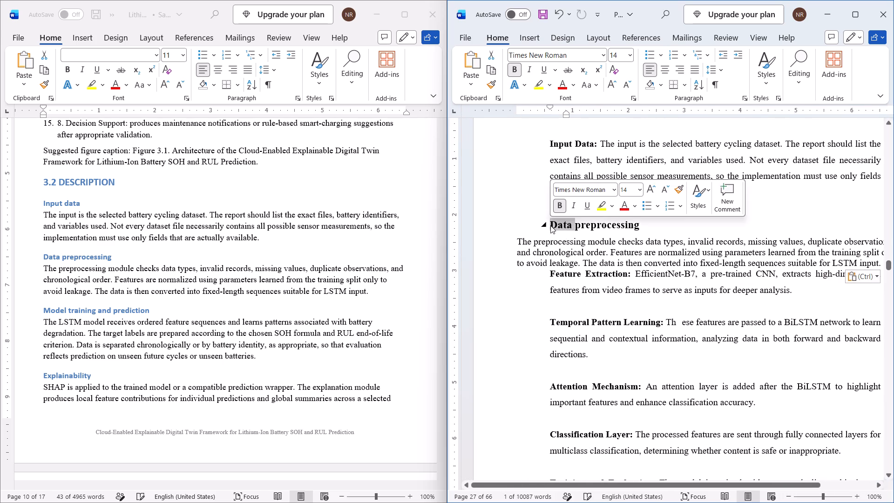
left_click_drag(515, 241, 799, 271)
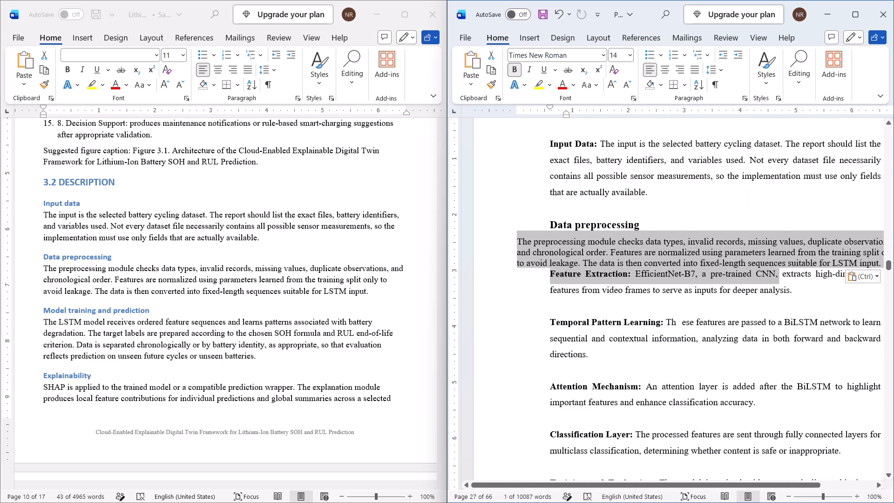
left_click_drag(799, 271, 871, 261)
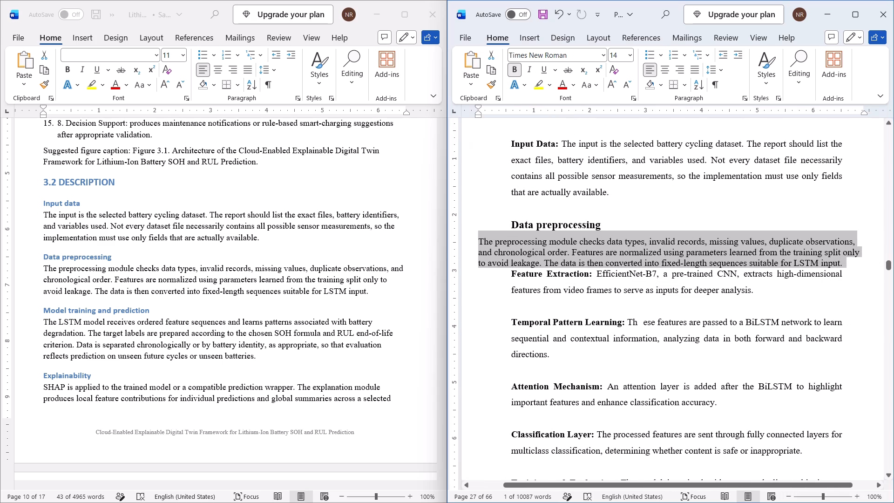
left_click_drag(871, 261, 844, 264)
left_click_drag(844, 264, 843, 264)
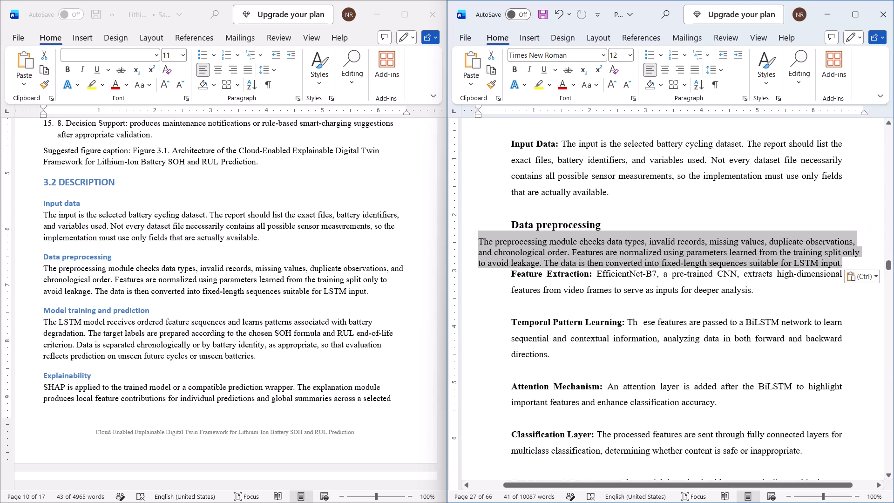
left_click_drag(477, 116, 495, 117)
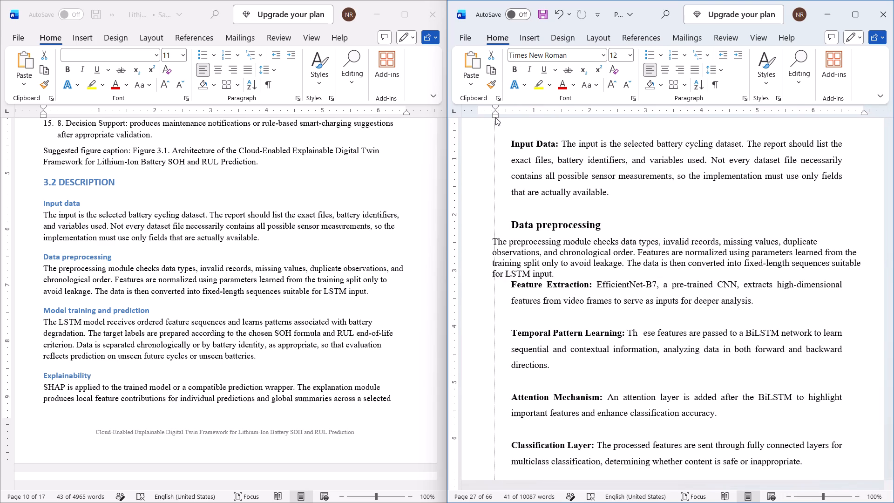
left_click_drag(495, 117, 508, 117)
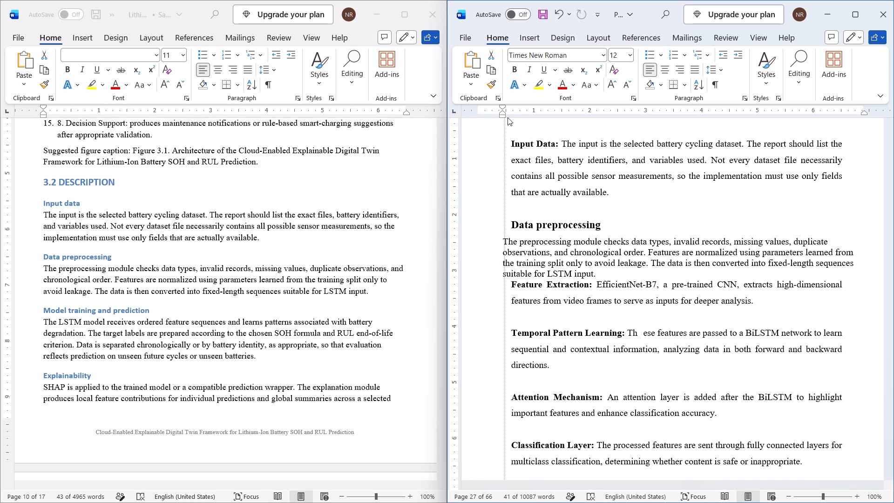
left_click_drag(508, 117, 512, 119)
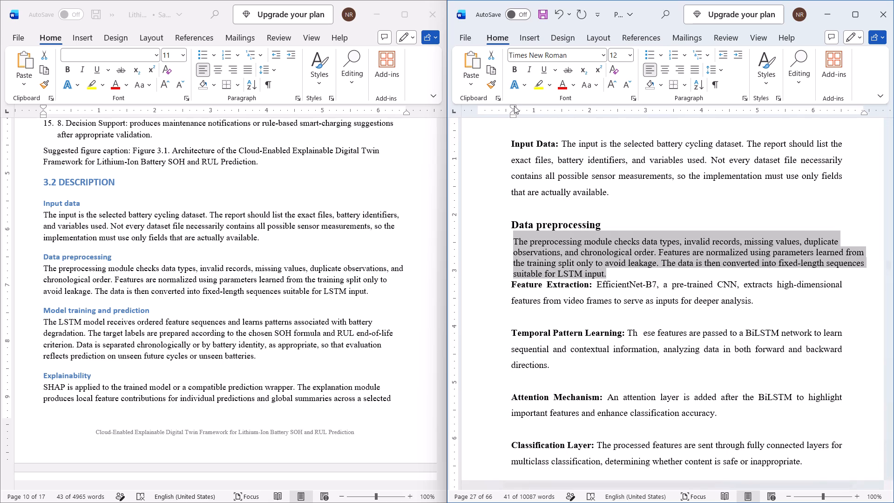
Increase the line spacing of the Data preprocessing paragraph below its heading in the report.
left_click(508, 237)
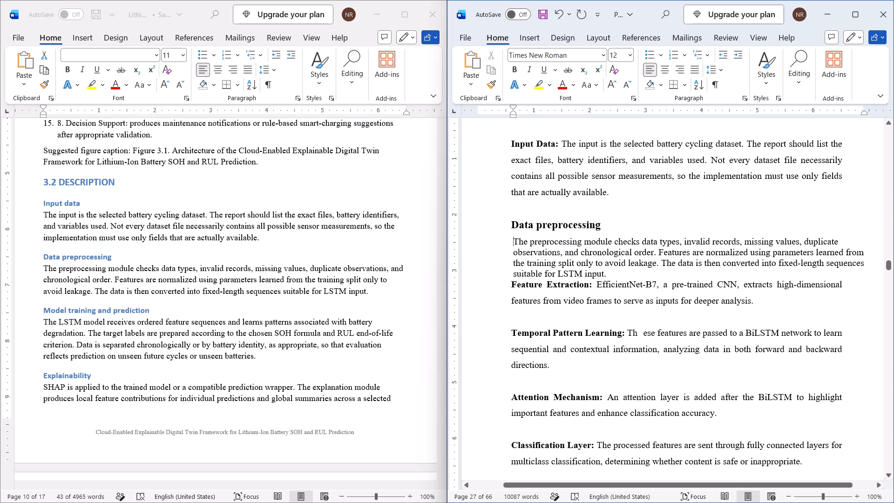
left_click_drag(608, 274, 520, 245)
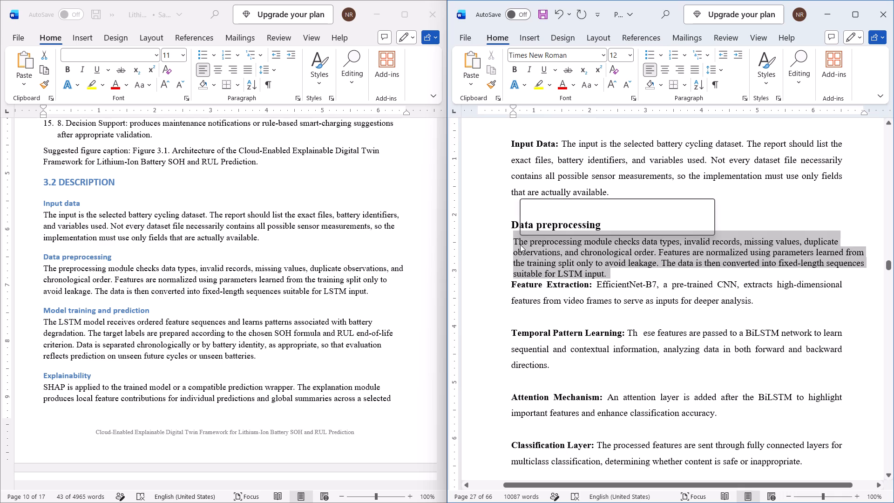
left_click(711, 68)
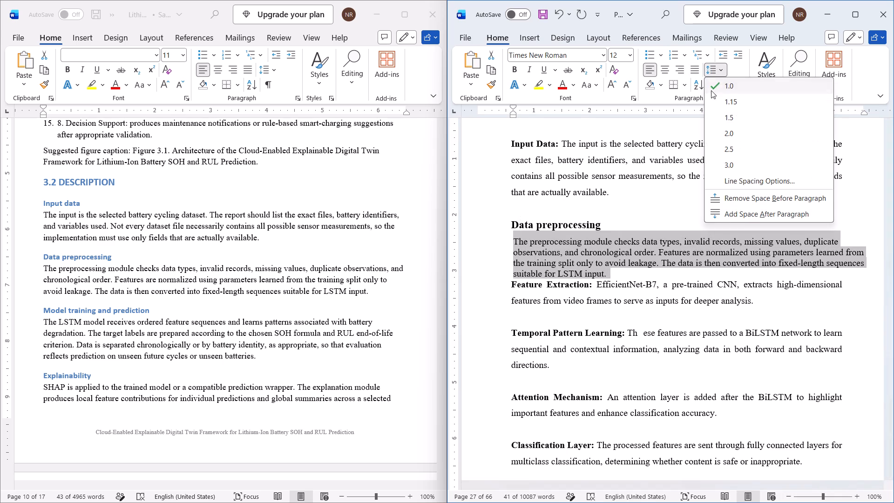
Set the line spacing of the report's Data preprocessing paragraph to 1.5.
left_click(717, 112)
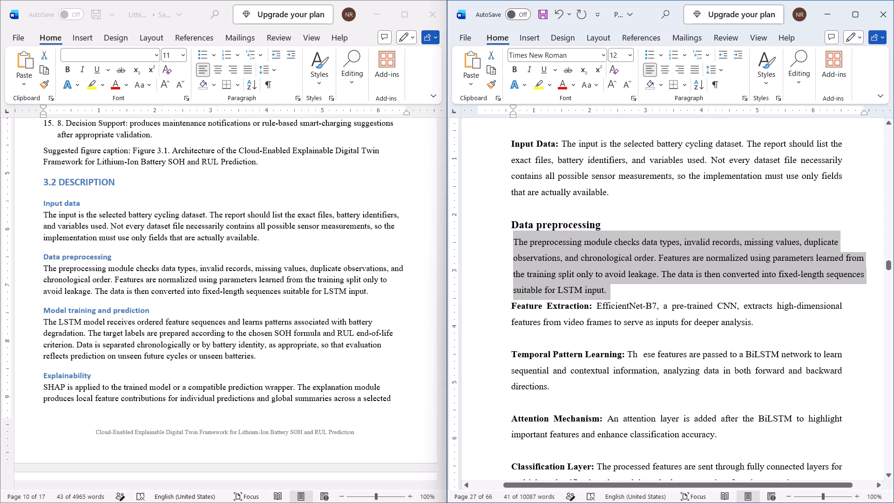
Turn on Bluetooth in the Windows quick settings and return to the report.
left_click(782, 498)
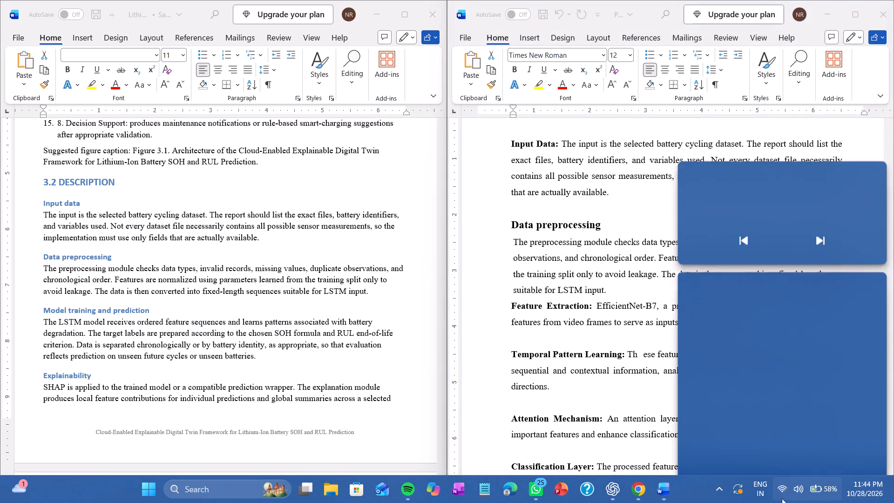
left_click(766, 273)
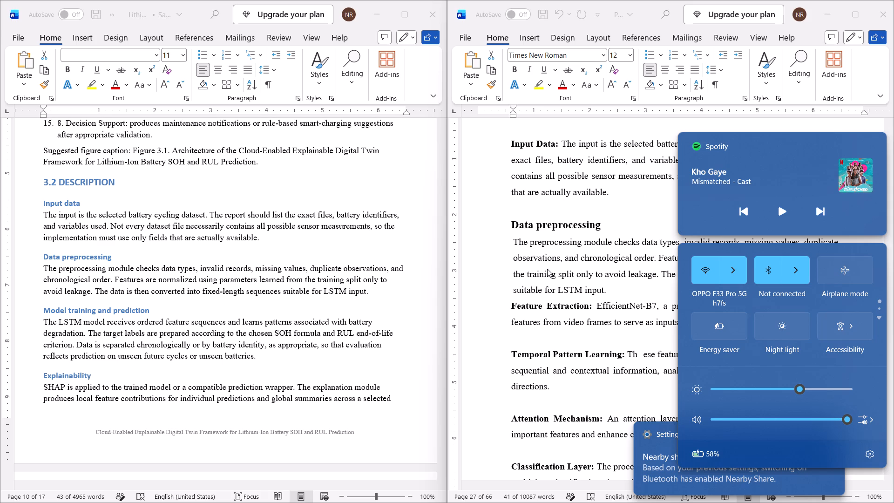
left_click(512, 240)
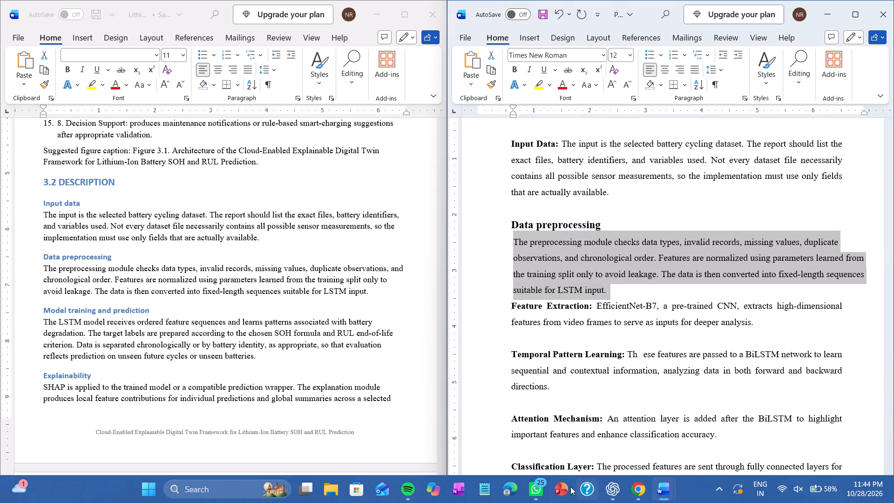
Switch to Spotify and search for "om".
left_click(412, 495)
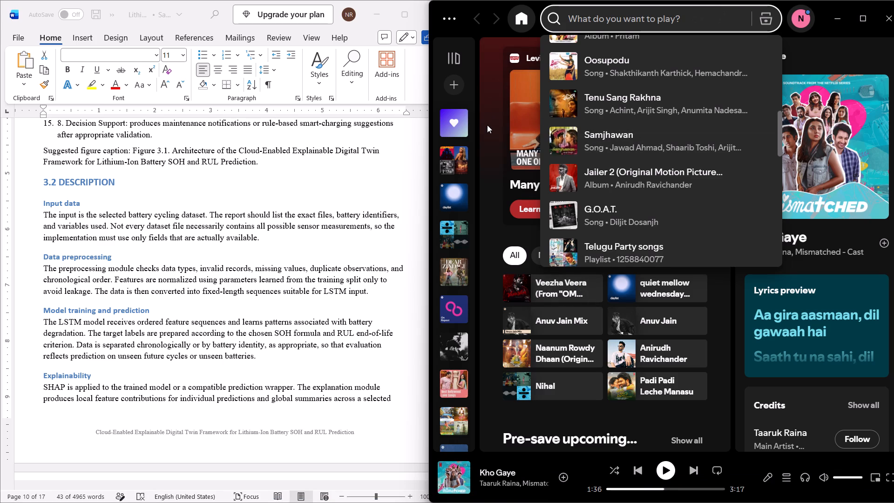
left_click(503, 237)
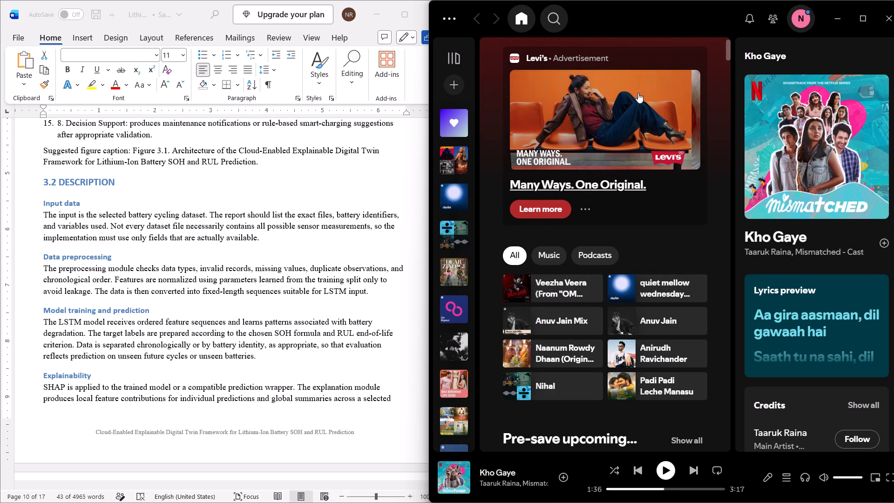
left_click(554, 10)
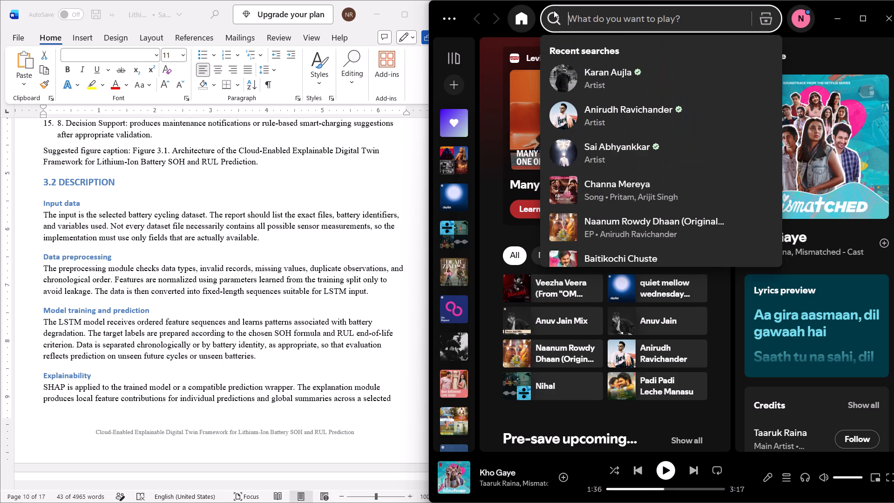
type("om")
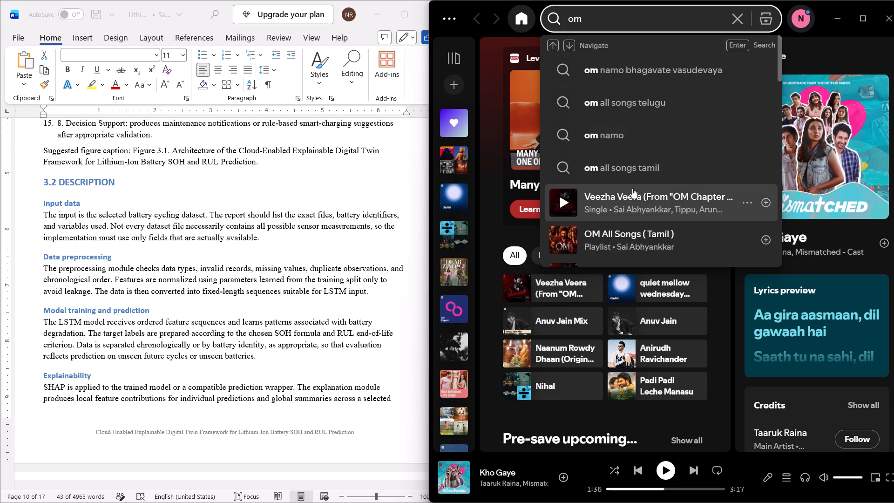
In Spotify, play the "OM All Songs ( Tamil )" playlist, dismissing the Premium offer, and return to the report.
left_click(583, 224)
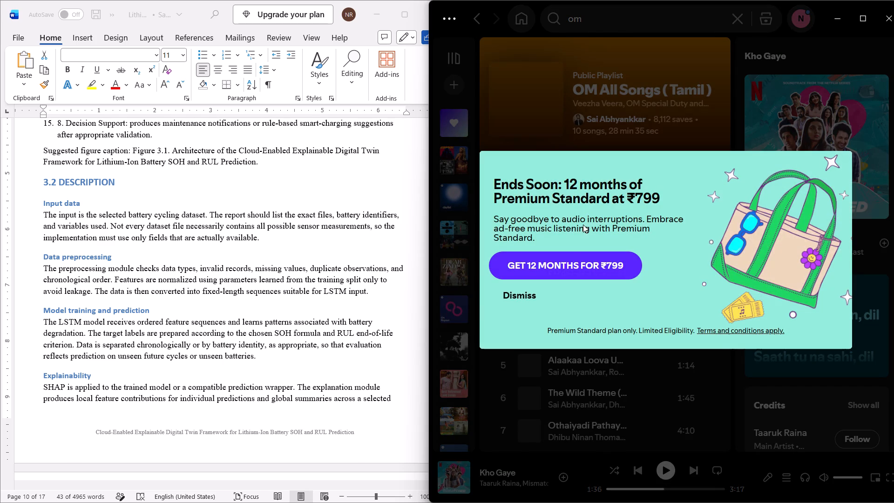
left_click(528, 293)
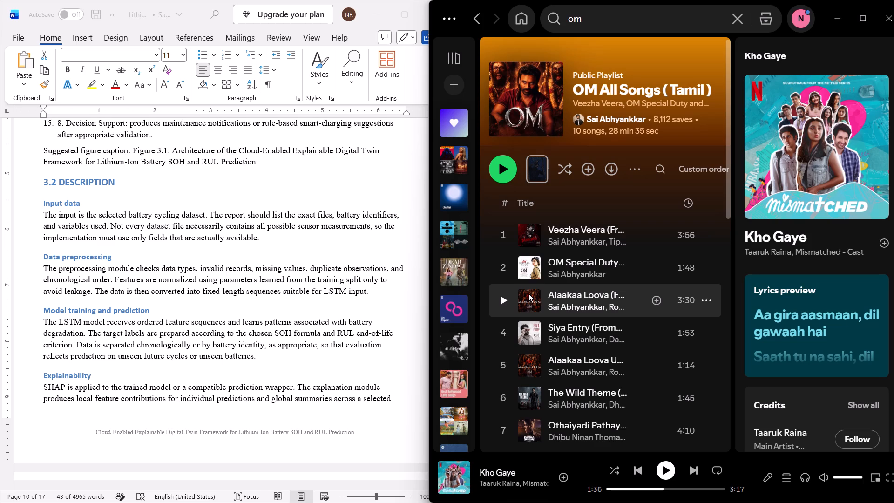
left_click(506, 170)
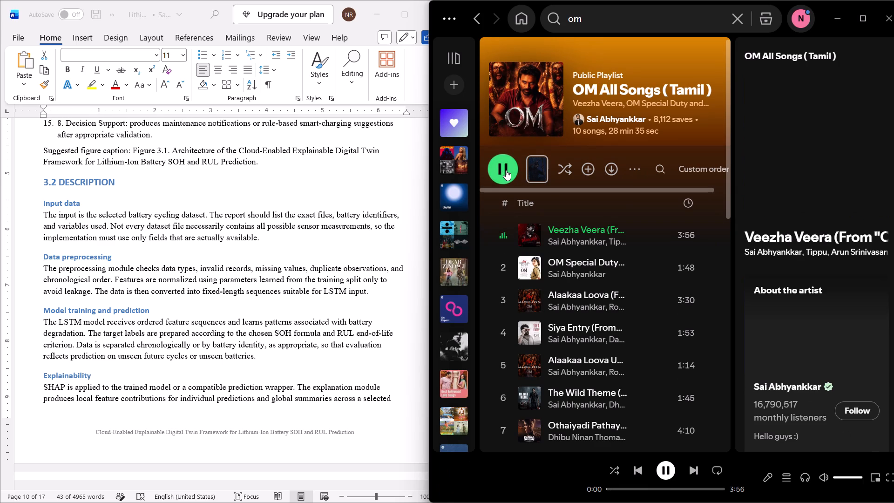
left_click(840, 17)
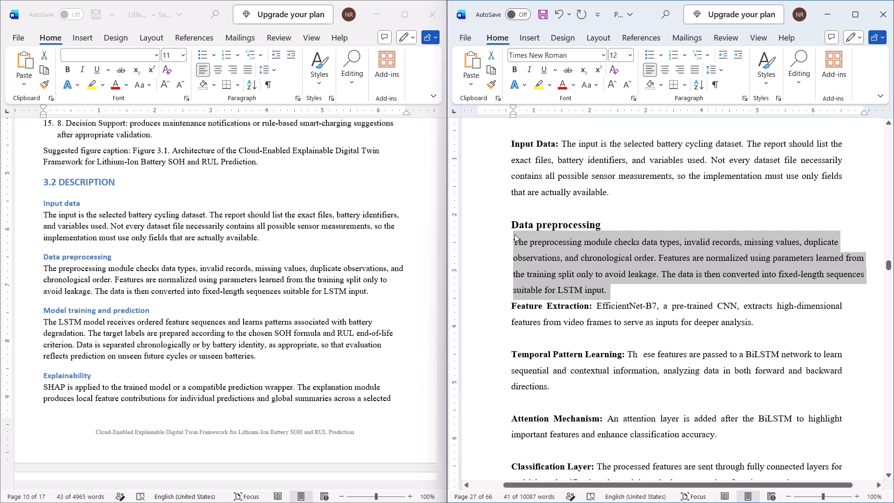
Join the Data preprocessing paragraph onto its heading line, separating heading and text with a colon and a space.
left_click(514, 237)
key("BackSpace")
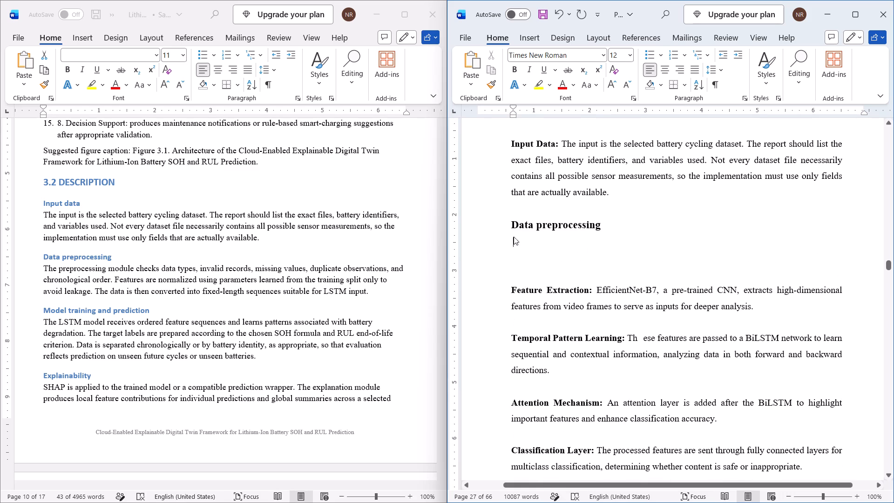
key("BackSpace")
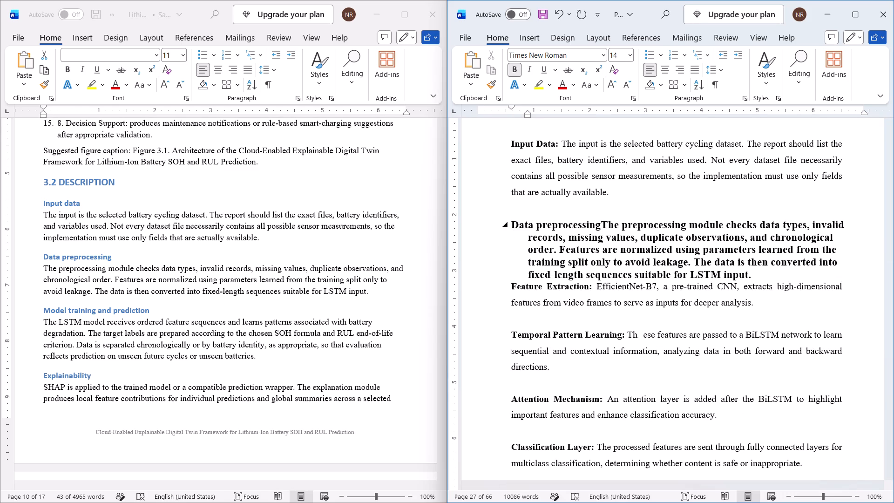
key("shift+colon")
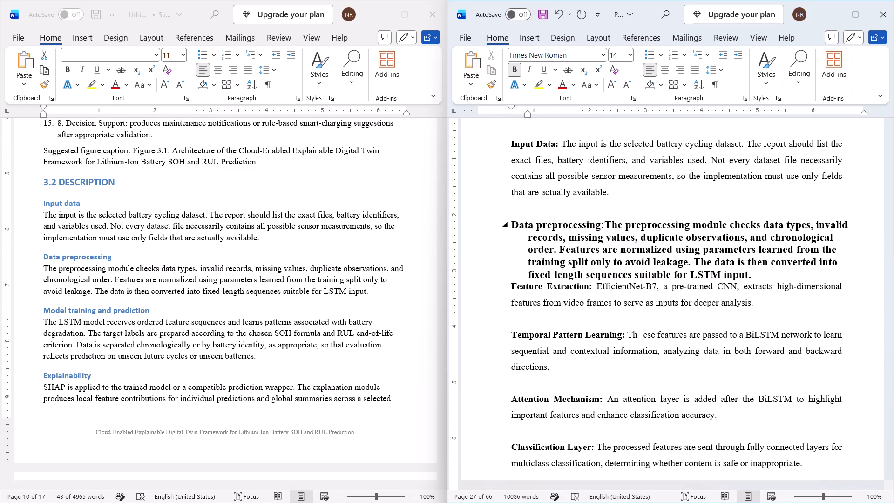
key("space")
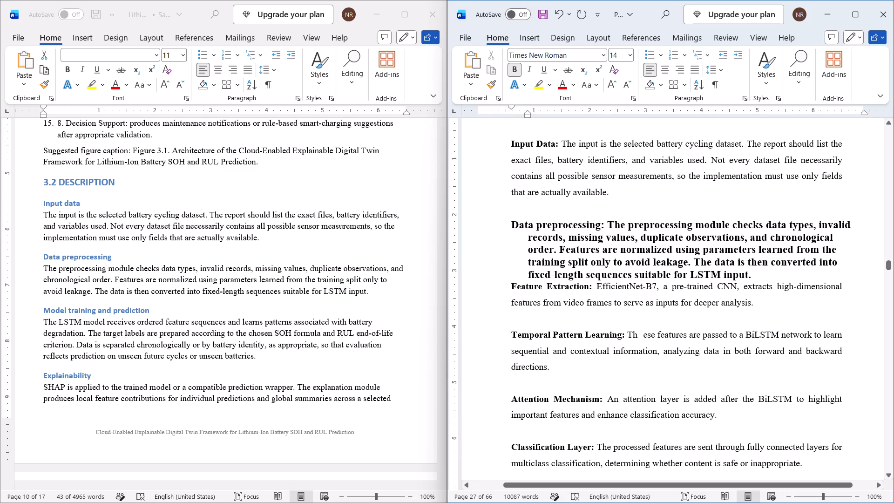
Remove bold from the description text after "Data preprocessing:" and increase the entry's line spacing.
left_click_drag(754, 277, 610, 236)
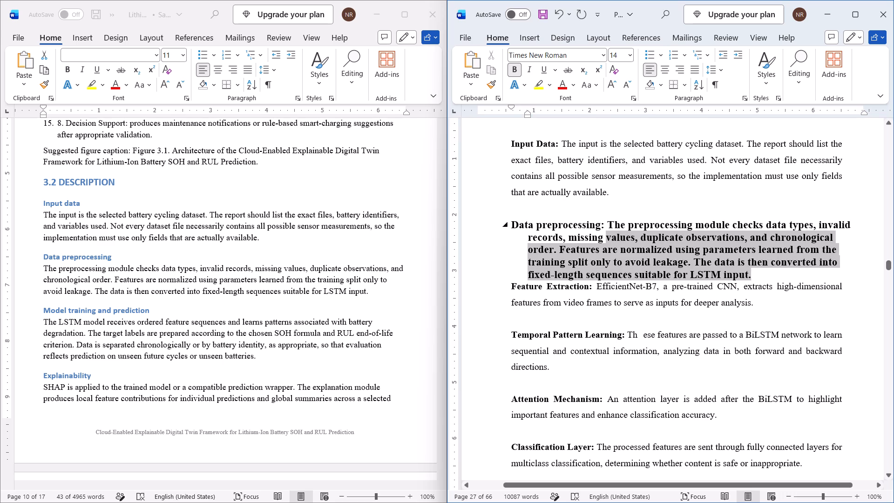
left_click_drag(610, 236, 608, 229)
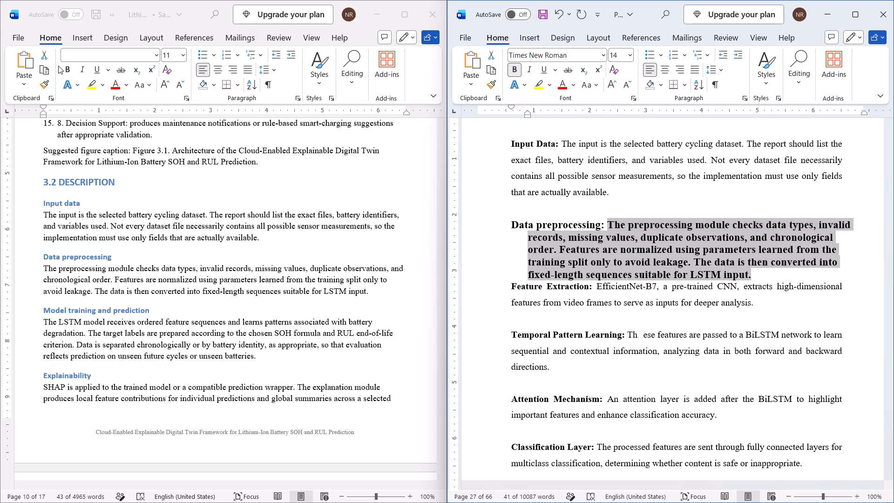
left_click(512, 68)
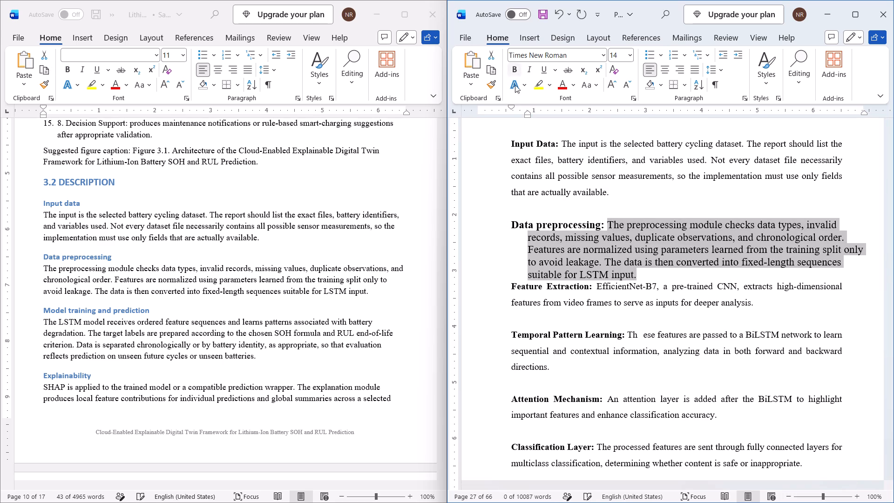
left_click(706, 66)
left_click(727, 118)
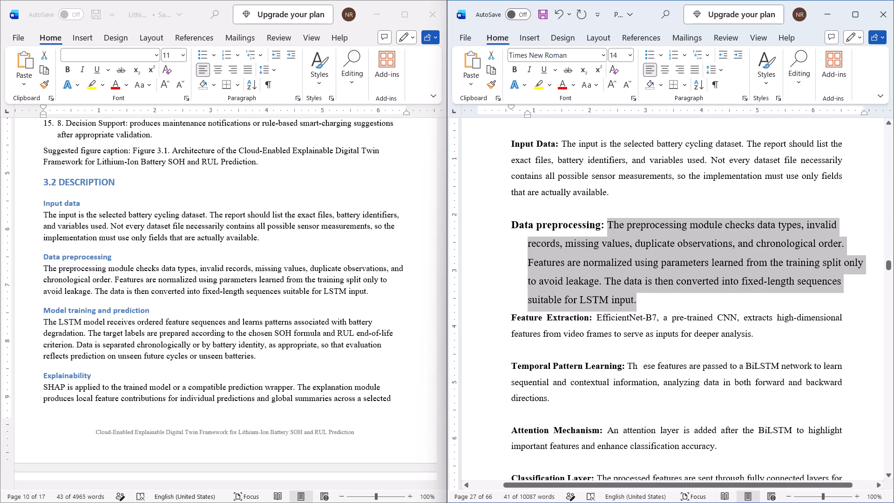
Remove the hanging indent from the Data preprocessing entry so its continuation lines roughly align with the start of the heading.
left_click(639, 297)
left_click_drag(637, 305, 540, 265)
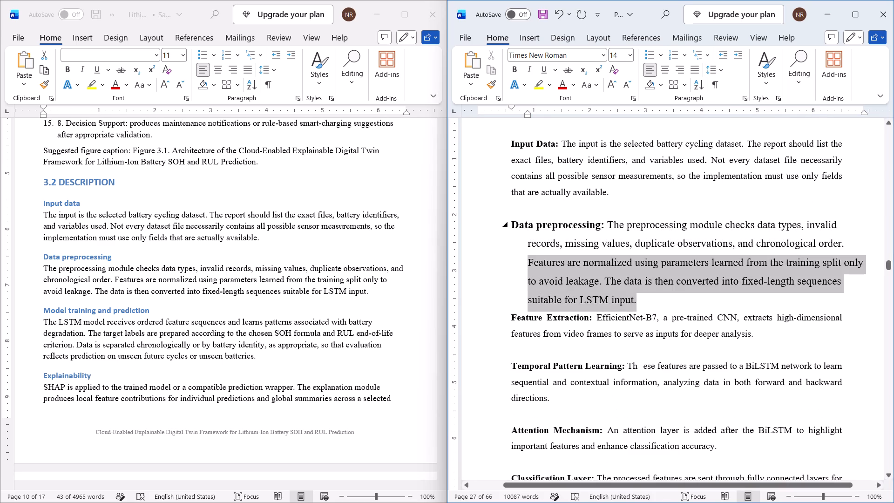
left_click_drag(540, 265, 532, 253)
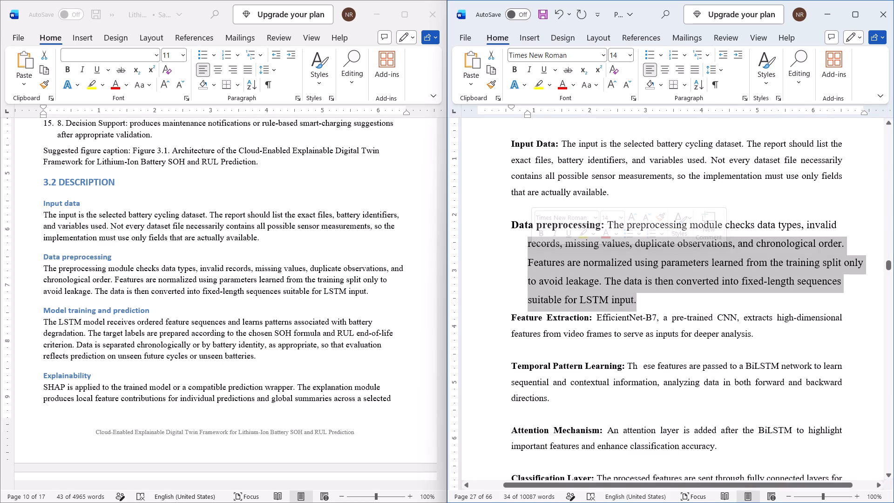
left_click(528, 116)
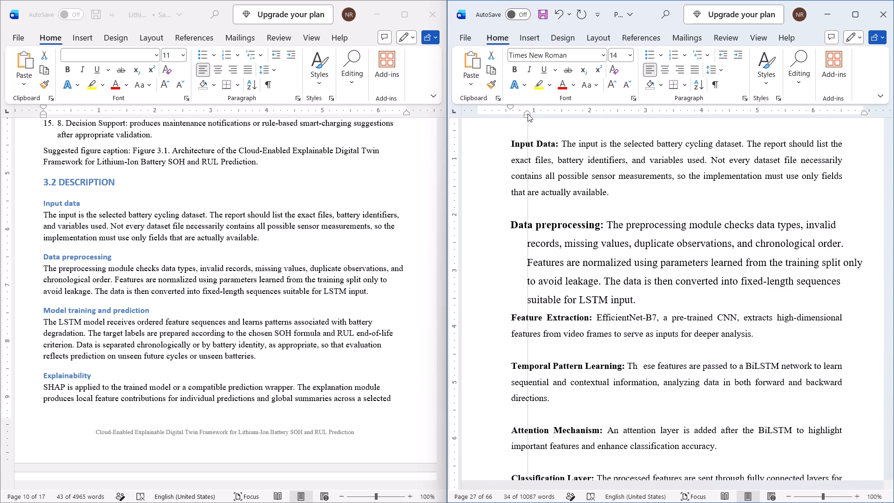
left_click(512, 107)
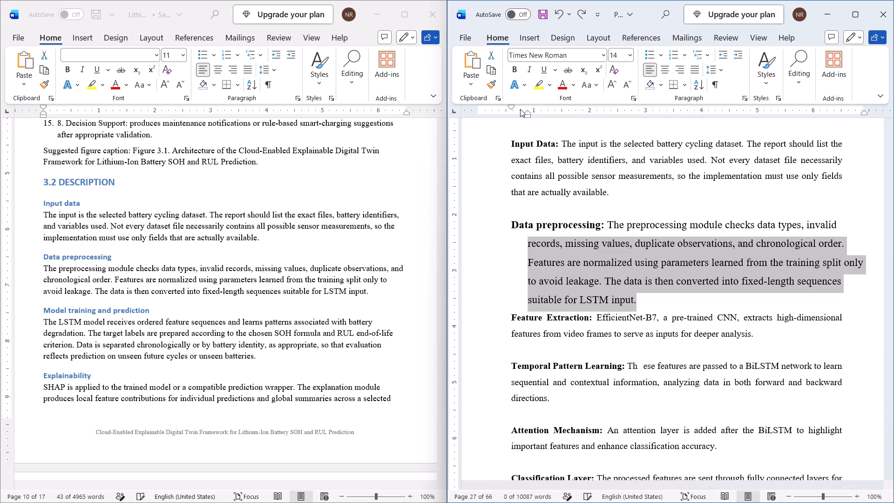
left_click_drag(529, 112, 513, 115)
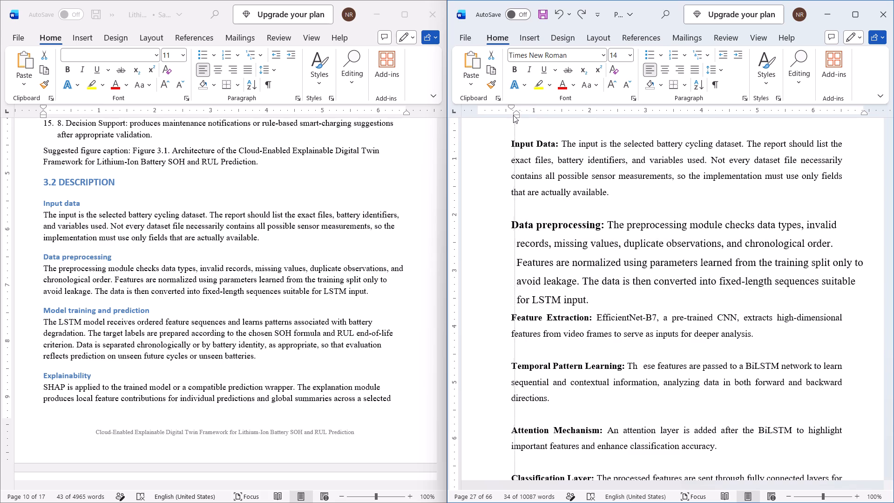
left_click_drag(513, 115, 510, 115)
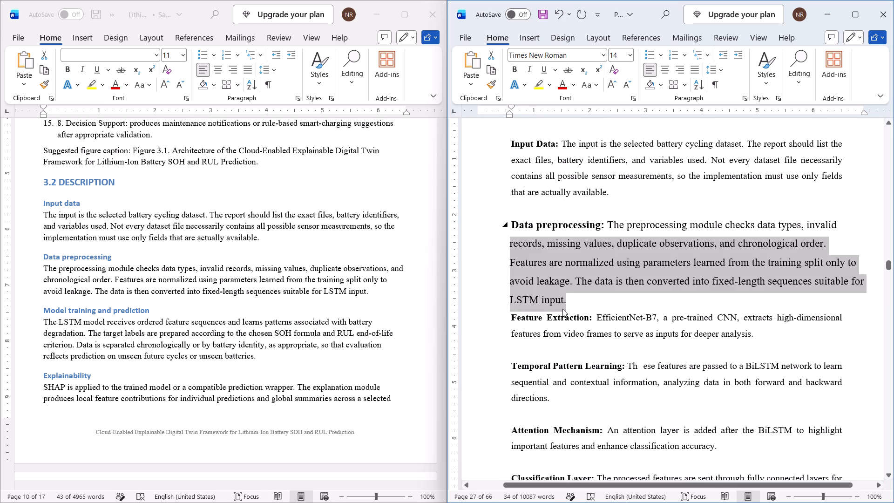
Insert an empty line between the Data preprocessing and Feature Extraction entries in the report.
left_click(570, 303)
key("Return")
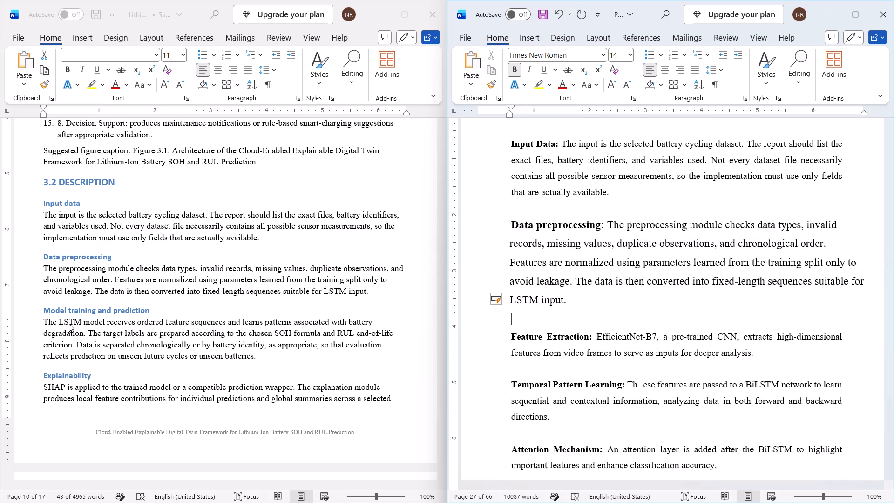
Replace the report's Feature Extraction entry with the Model training and prediction heading and paragraph copied from the battery document.
left_click(45, 309)
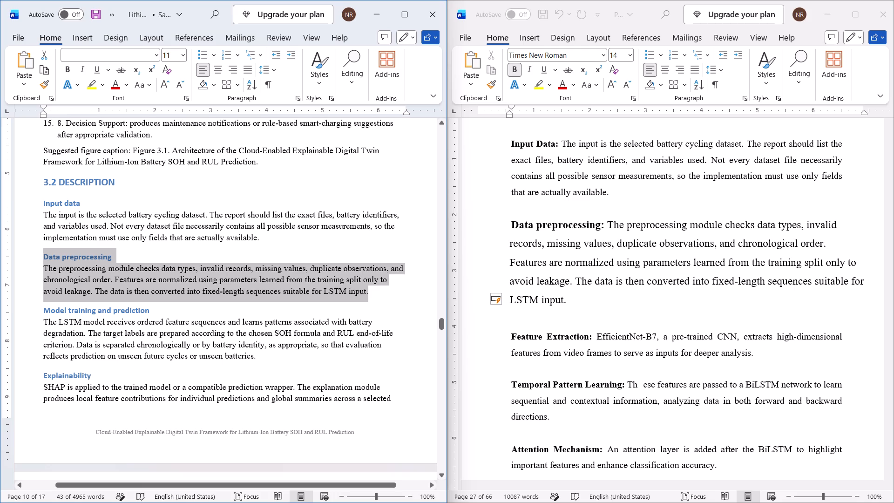
left_click_drag(257, 355, 49, 311)
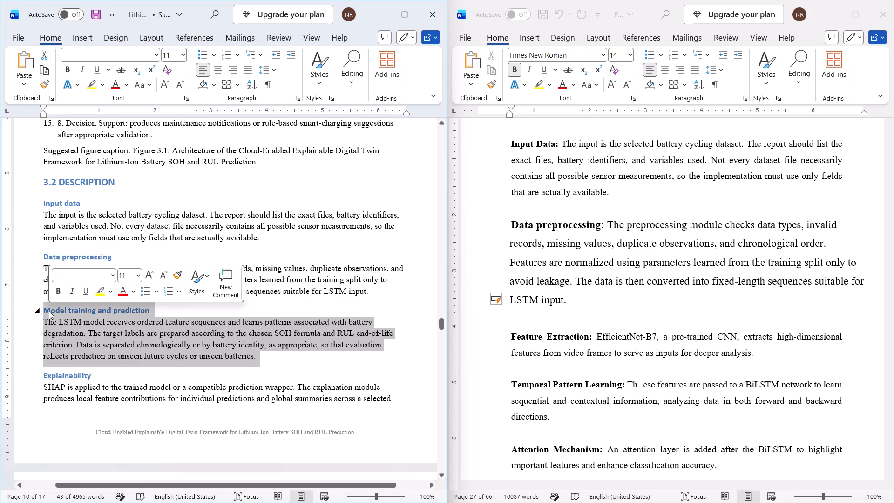
key("ctrl+c")
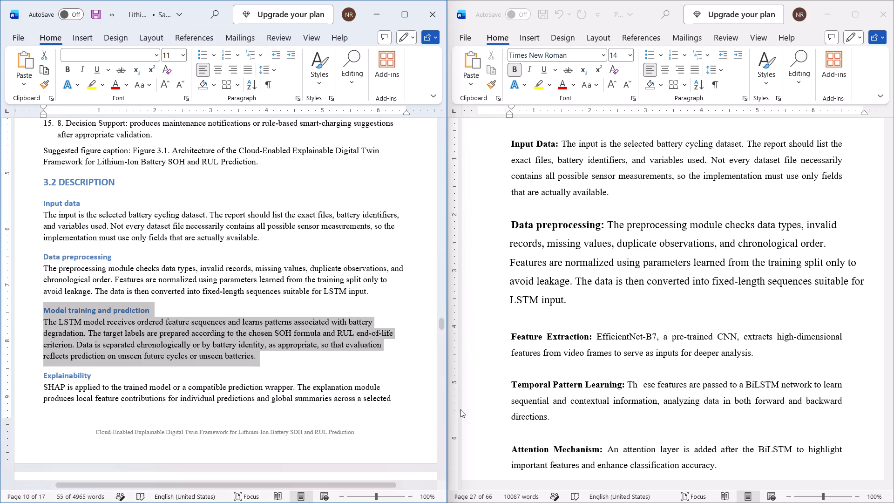
left_click(751, 355)
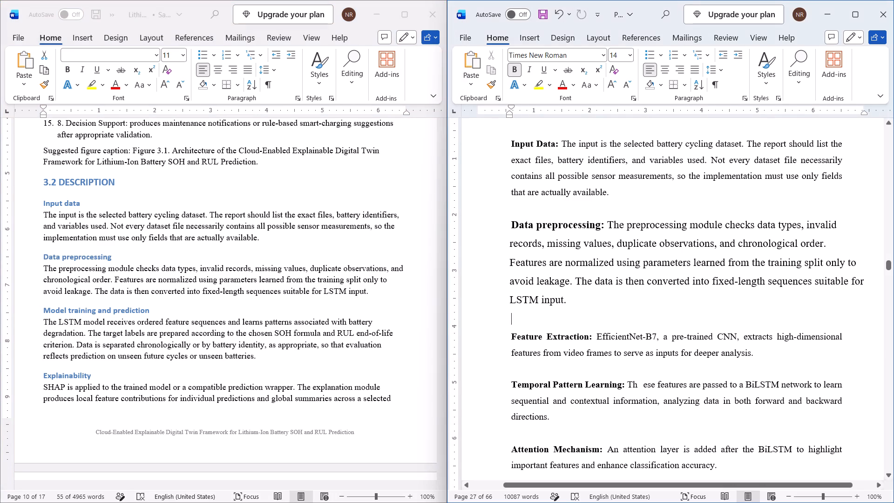
left_click_drag(755, 355, 518, 345)
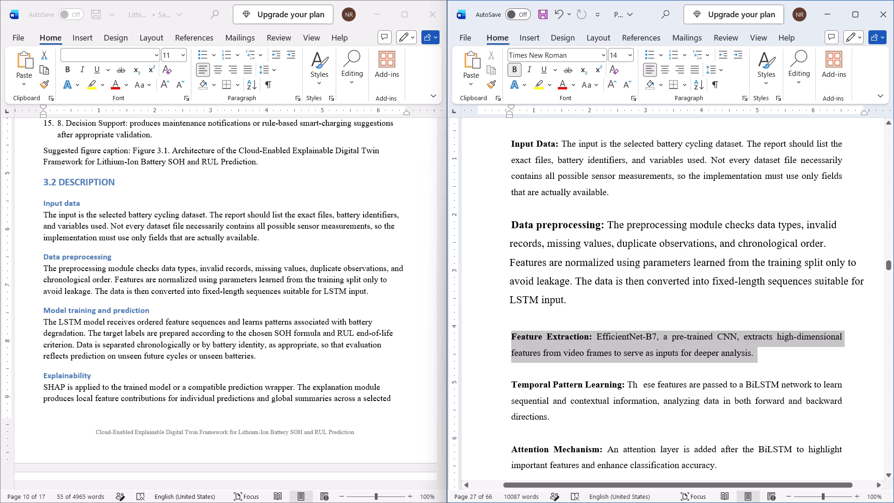
left_click_drag(518, 345, 517, 345)
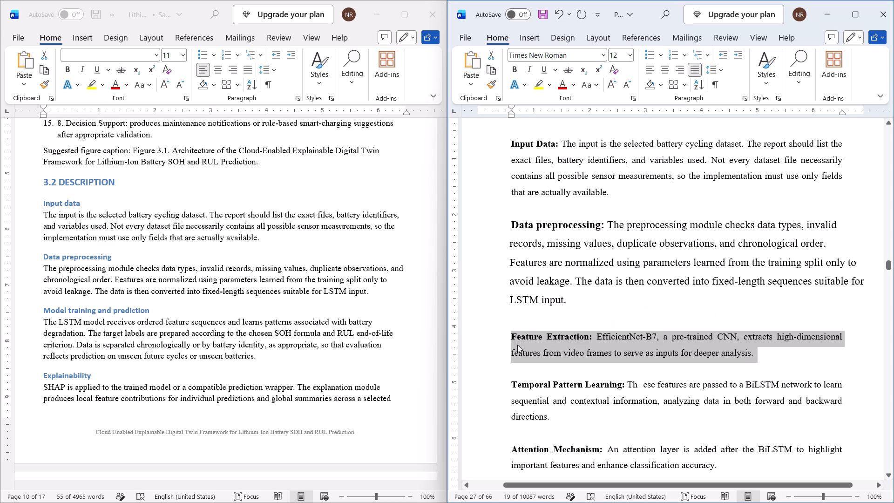
key("ctrl+v")
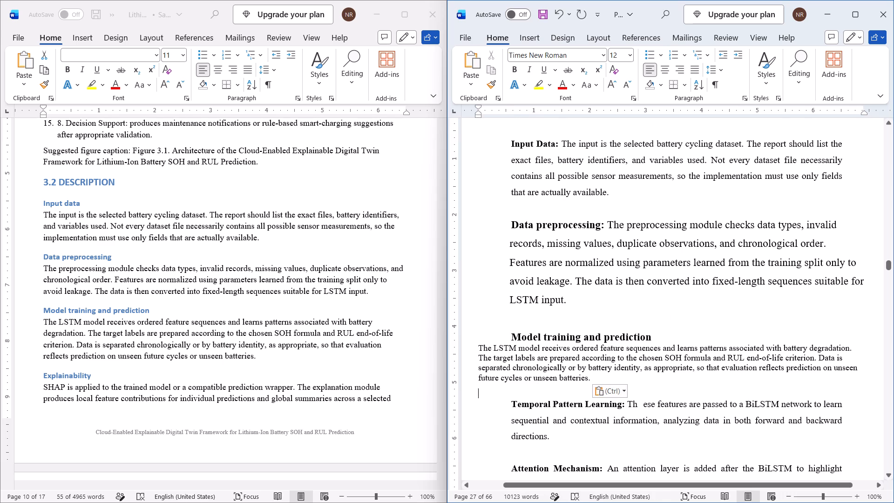
Join the Model training and prediction paragraph onto its heading line, with a colon between heading and text.
left_click(480, 348)
key("BackSpace")
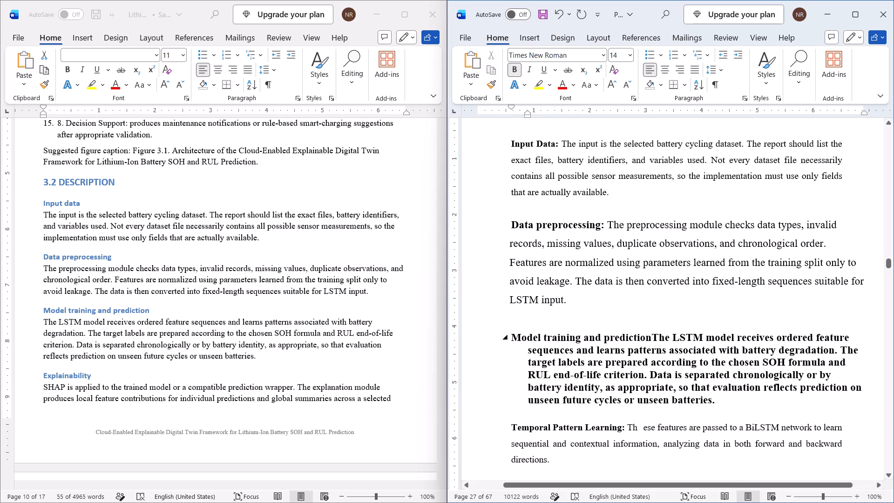
key("shift+colon")
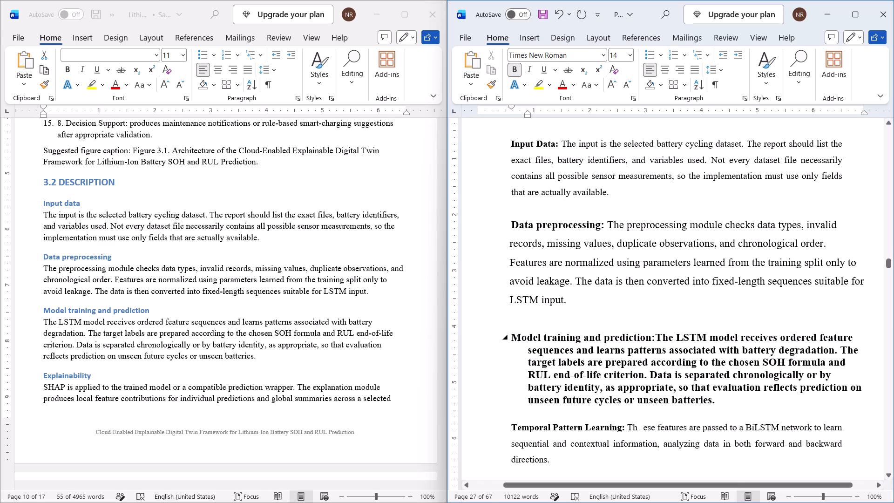
Remove bold from the description text after "Model training and prediction:" and insert a space after the colon.
left_click_drag(720, 402, 657, 299)
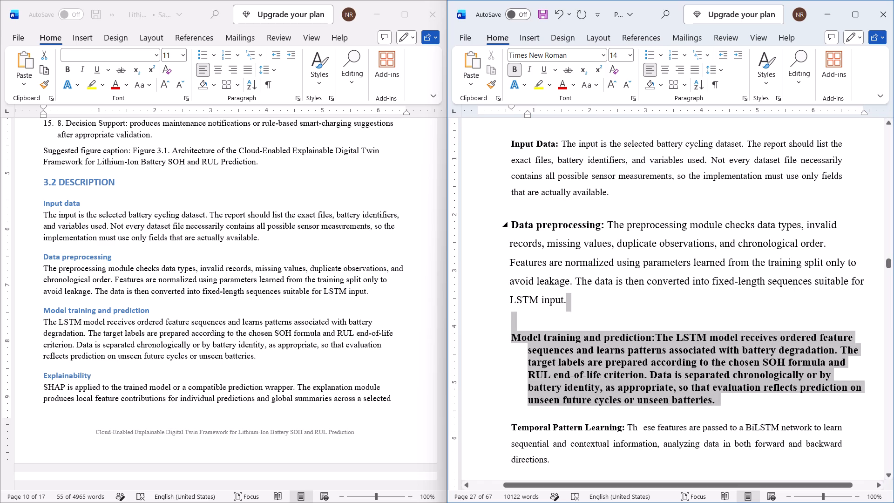
left_click_drag(657, 299, 657, 335)
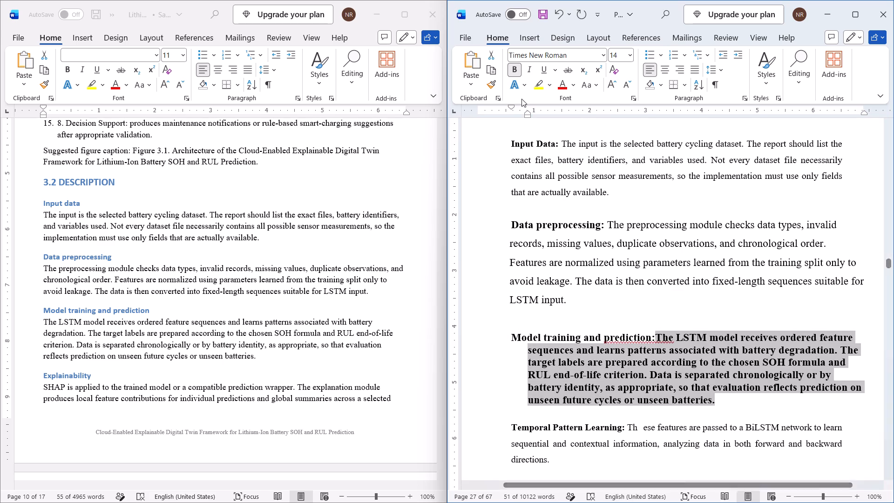
left_click(516, 69)
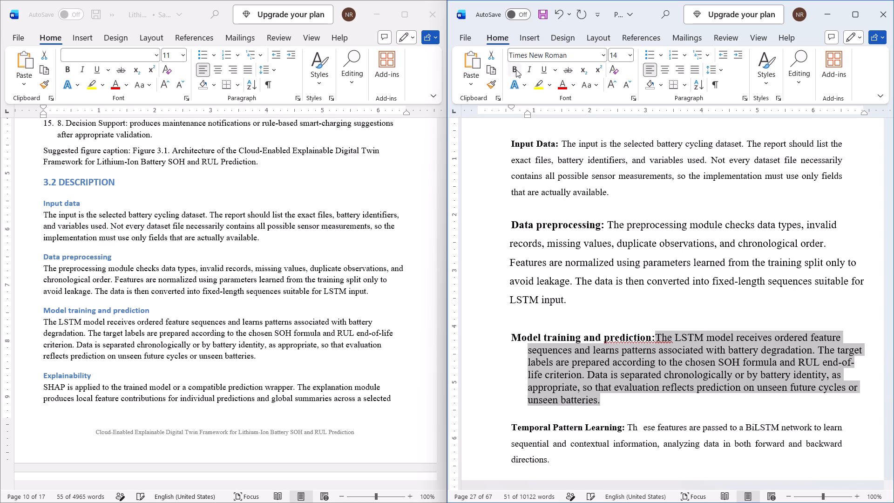
left_click(658, 338)
left_click(655, 340)
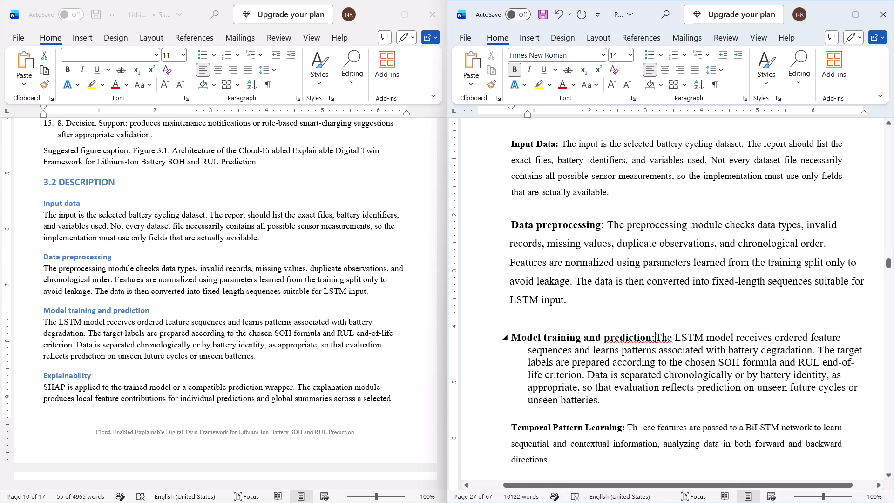
key("space")
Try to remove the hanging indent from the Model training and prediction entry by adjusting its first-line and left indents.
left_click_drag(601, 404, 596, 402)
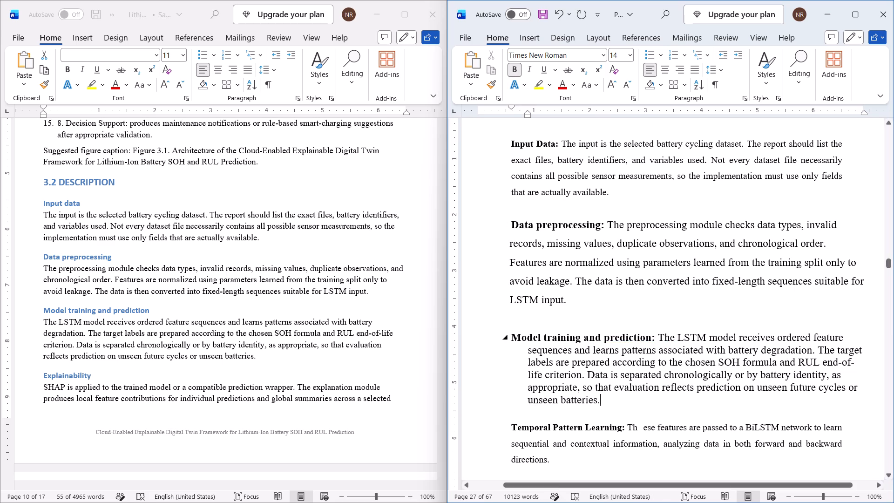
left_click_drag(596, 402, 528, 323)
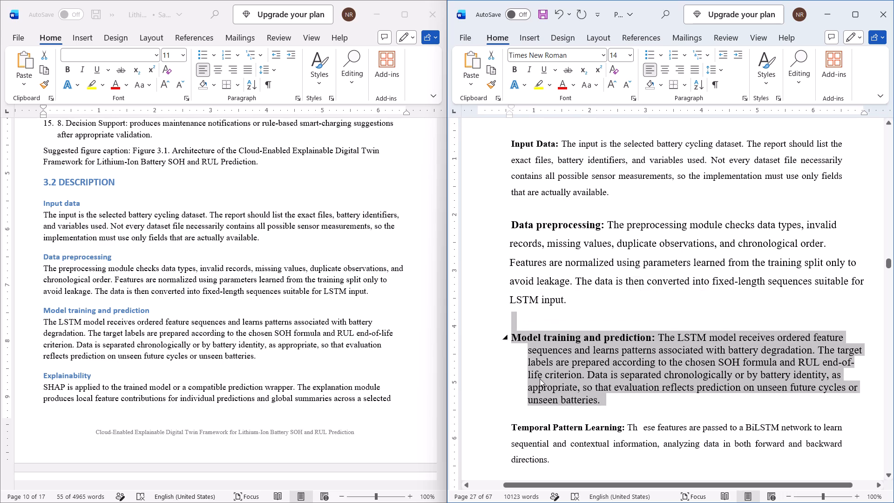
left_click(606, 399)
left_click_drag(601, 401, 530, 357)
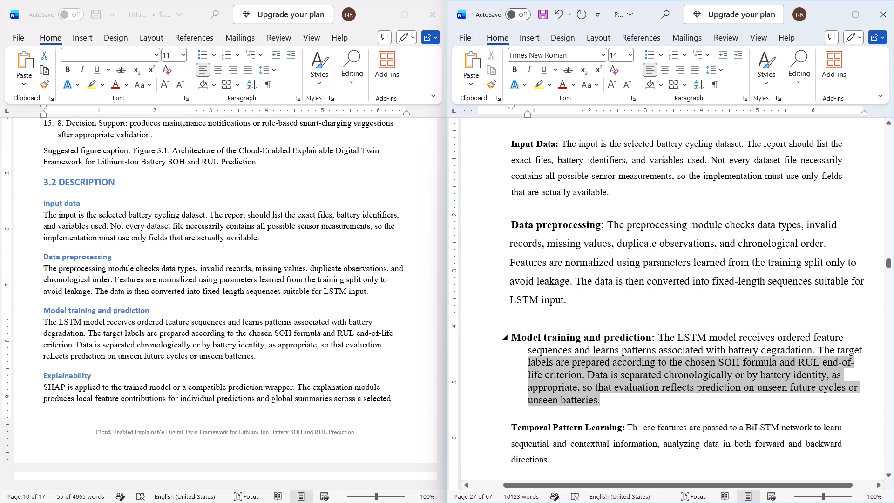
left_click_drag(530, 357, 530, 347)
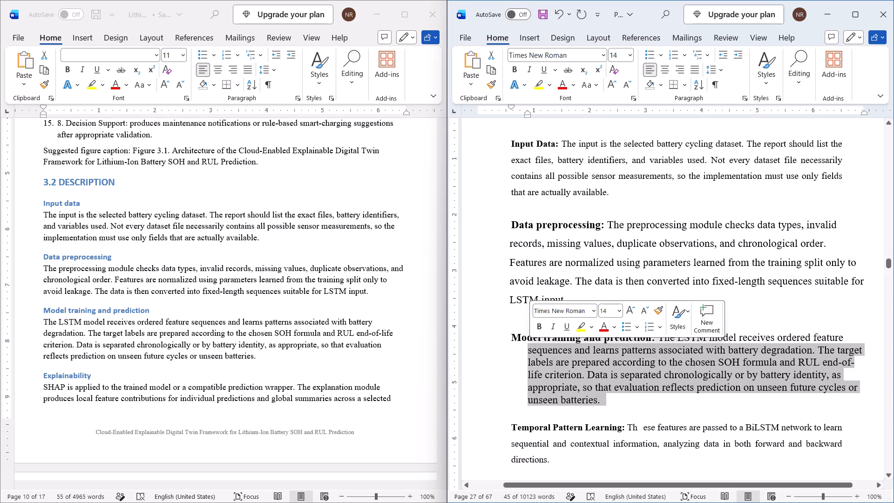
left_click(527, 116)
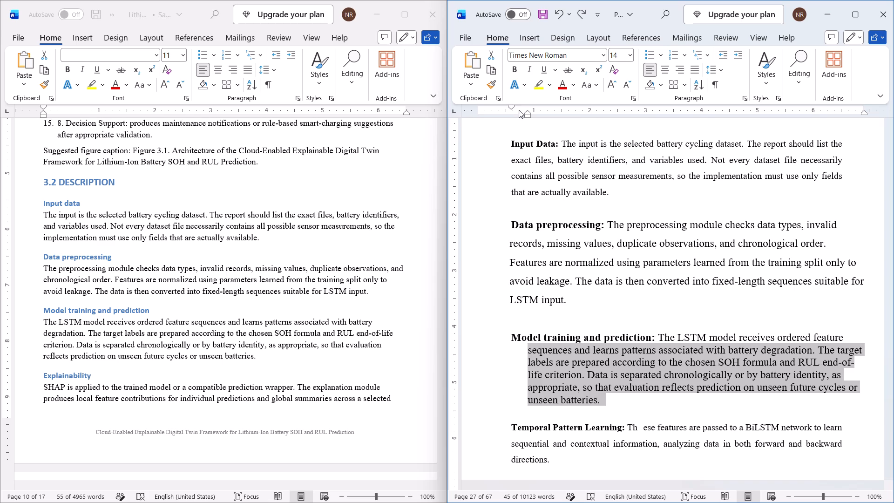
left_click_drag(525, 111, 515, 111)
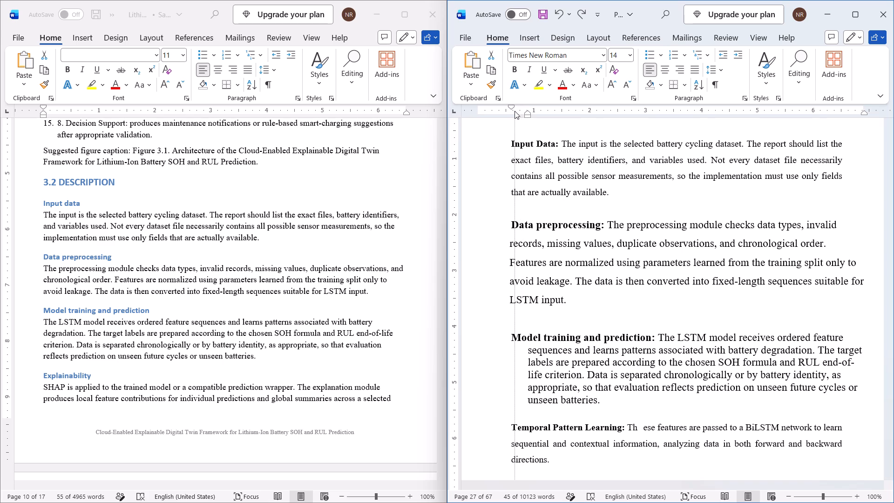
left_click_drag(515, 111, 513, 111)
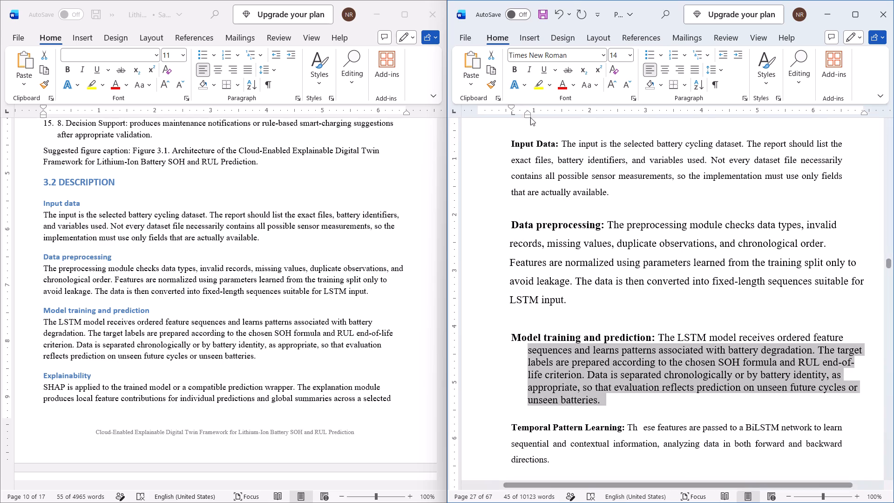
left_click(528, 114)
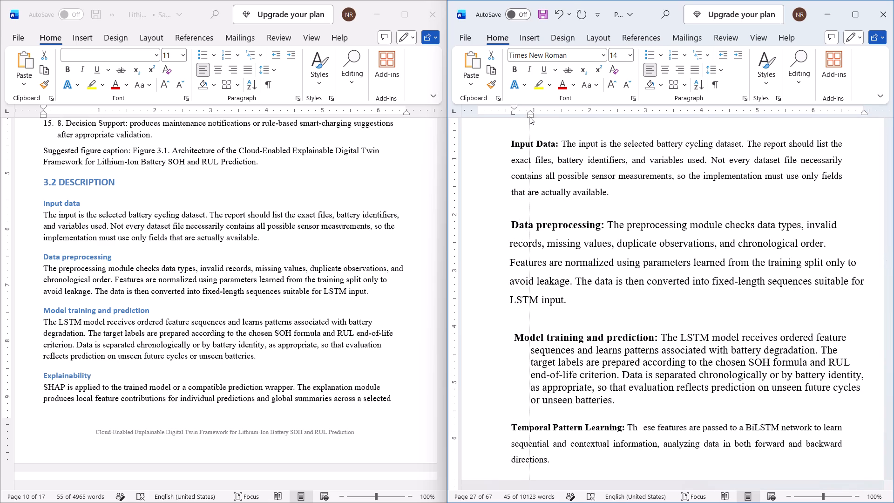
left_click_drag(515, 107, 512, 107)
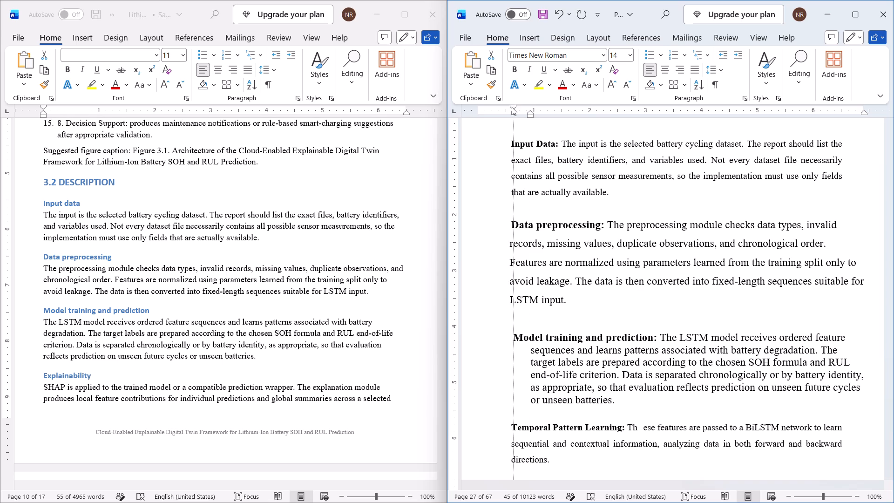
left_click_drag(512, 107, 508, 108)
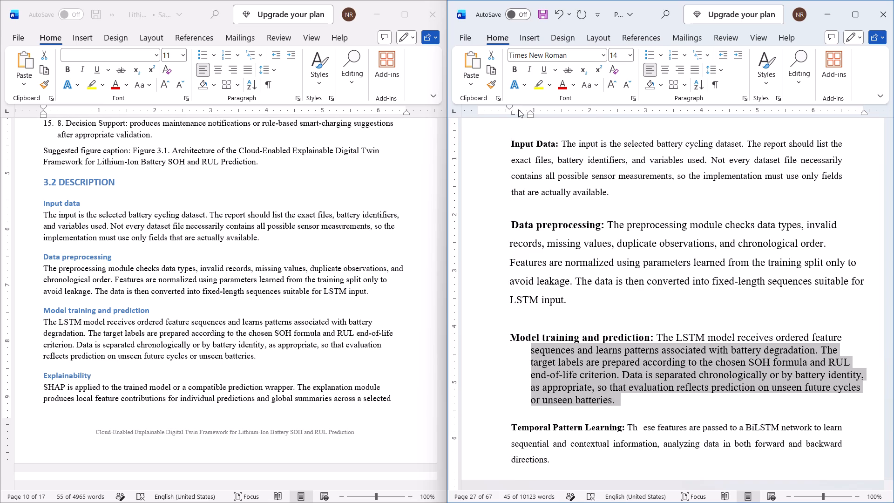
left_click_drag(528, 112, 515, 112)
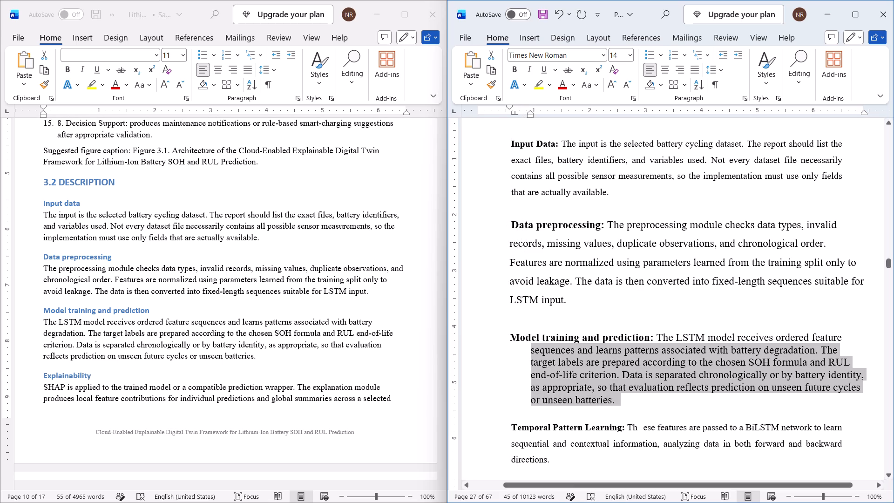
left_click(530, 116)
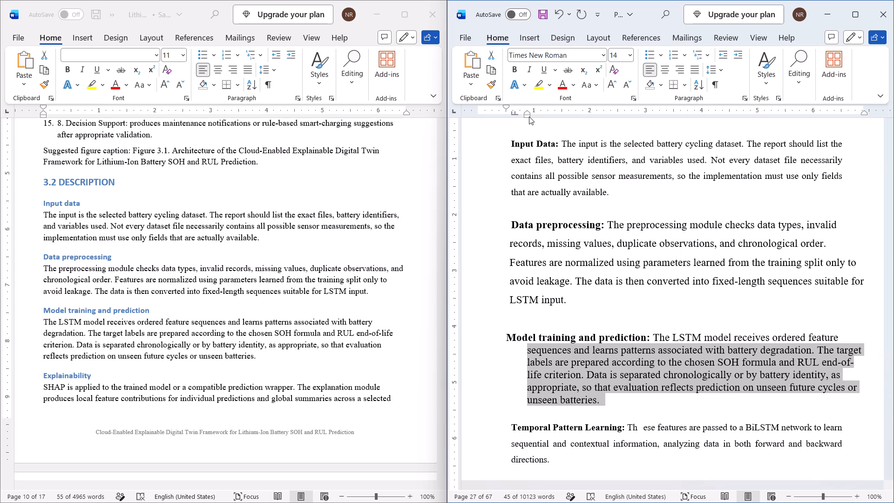
Align the first and continuation lines of the Model training and prediction entry at the Data preprocessing entry's left indent, removing the hanging indent.
left_click(605, 398)
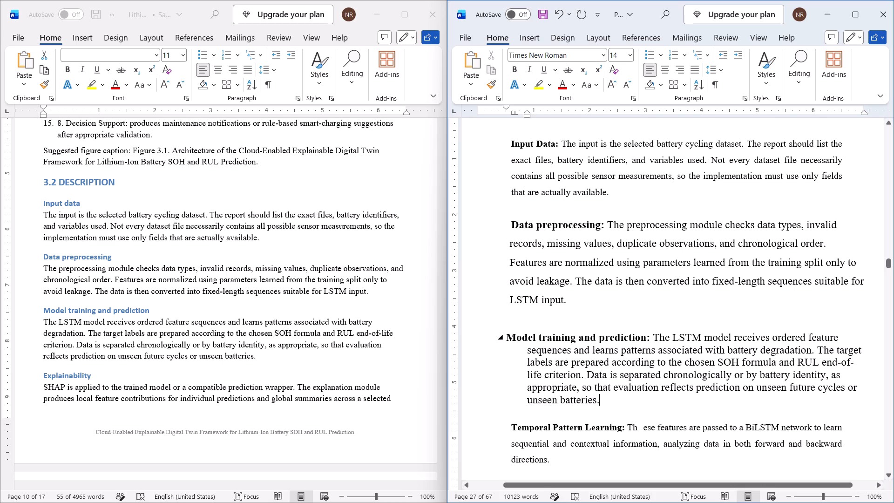
left_click_drag(525, 352, 591, 399)
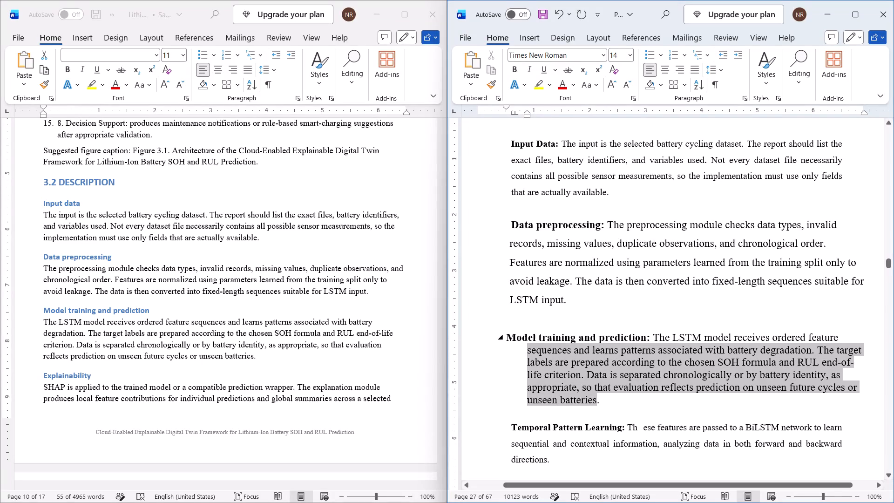
left_click_drag(591, 399, 599, 401)
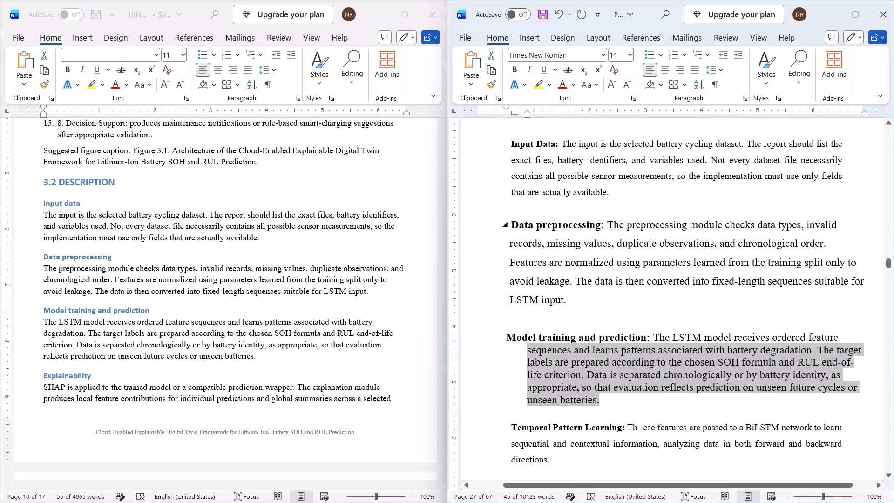
left_click_drag(527, 115, 517, 116)
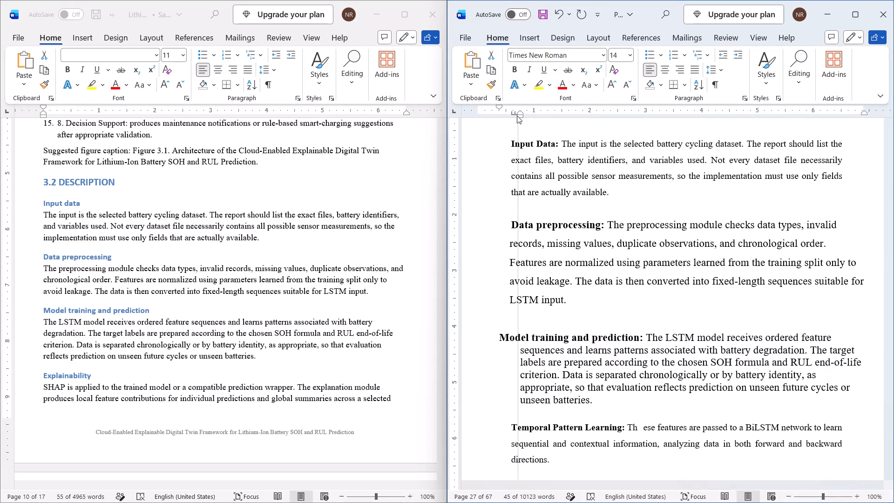
left_click_drag(517, 116, 510, 116)
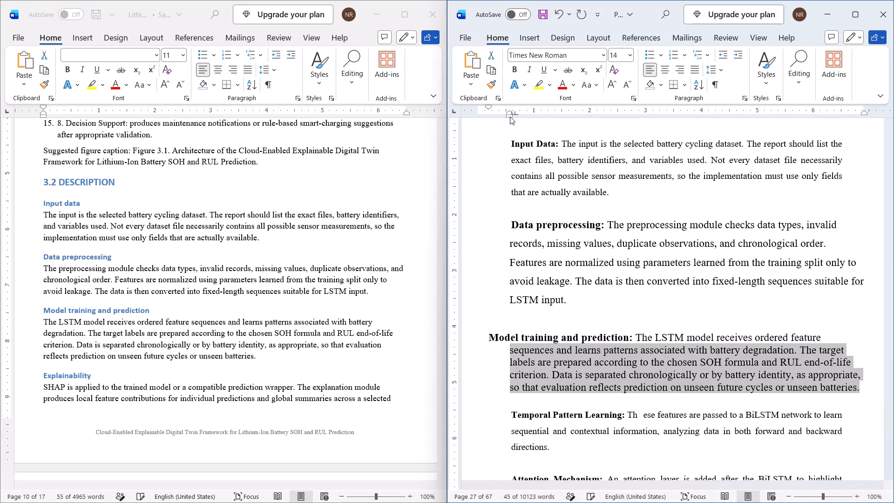
left_click_drag(489, 105, 500, 105)
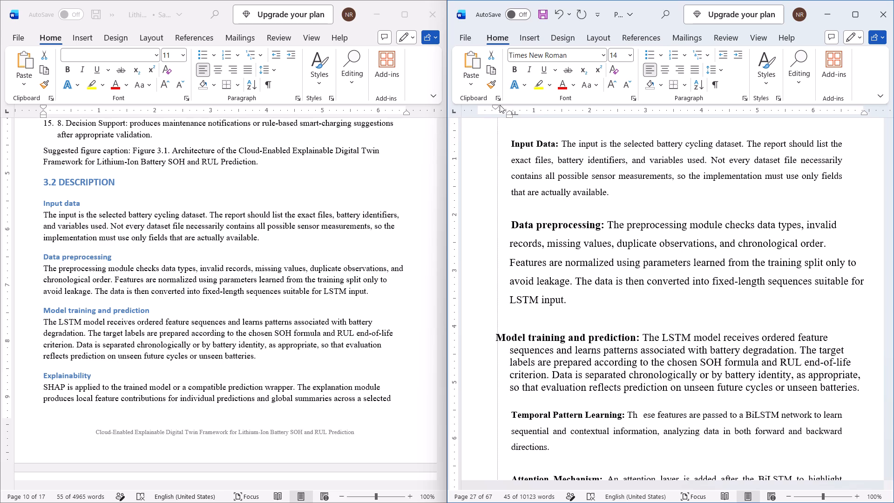
left_click_drag(500, 105, 507, 105)
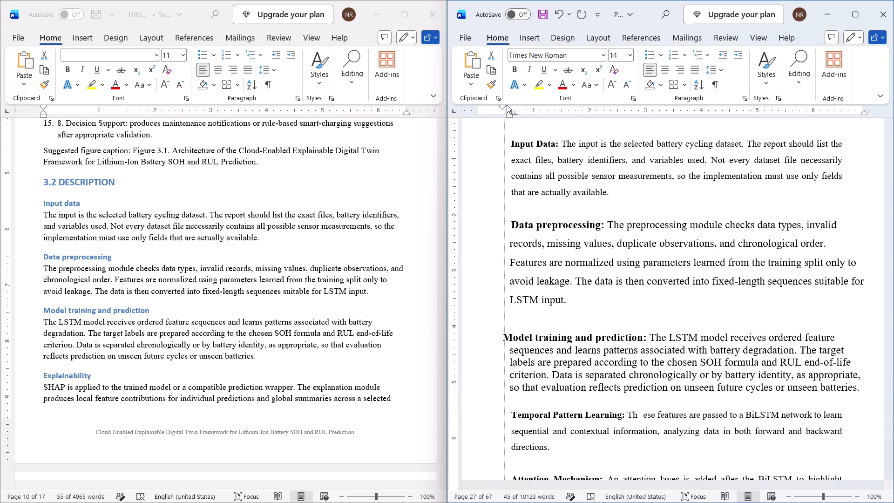
left_click_drag(507, 105, 510, 105)
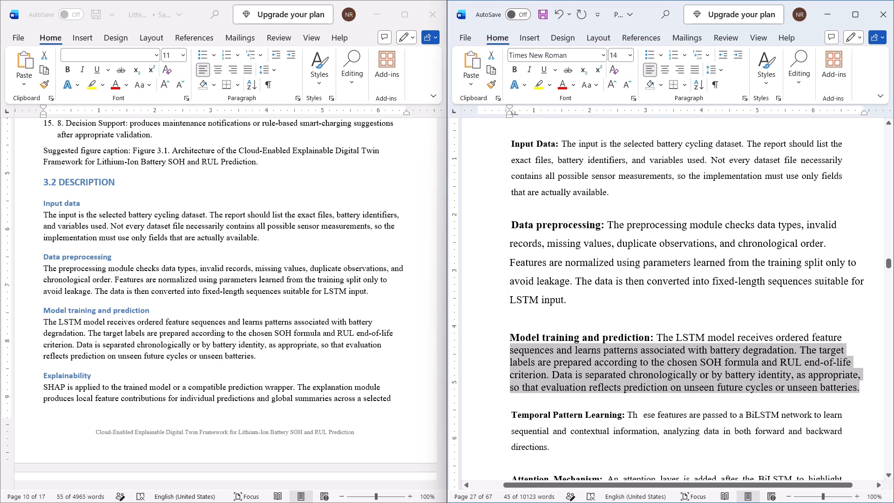
Increase the line spacing of the whole Model training and prediction entry to match the Data preprocessing entry.
left_click_drag(862, 393, 549, 366)
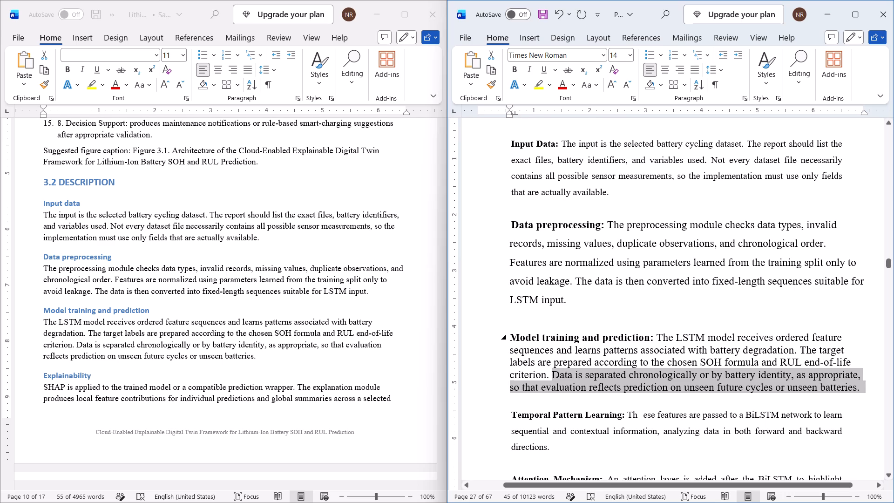
left_click_drag(549, 366, 515, 334)
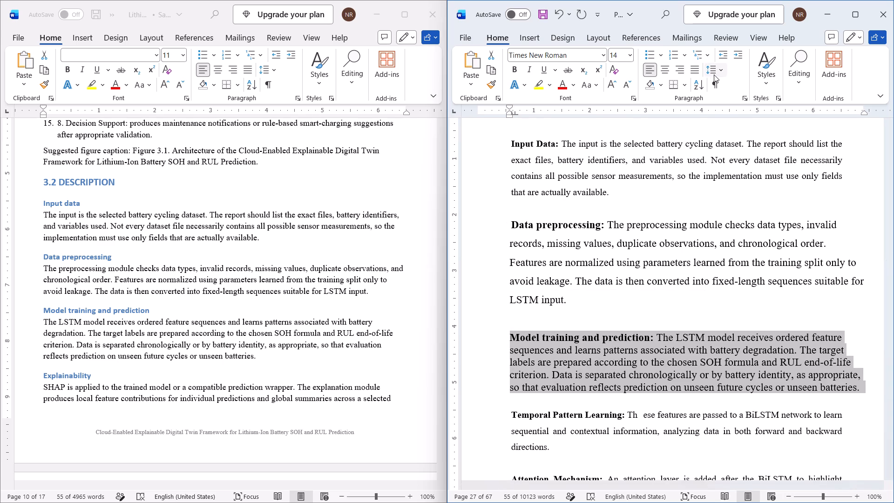
left_click(714, 75)
left_click(712, 123)
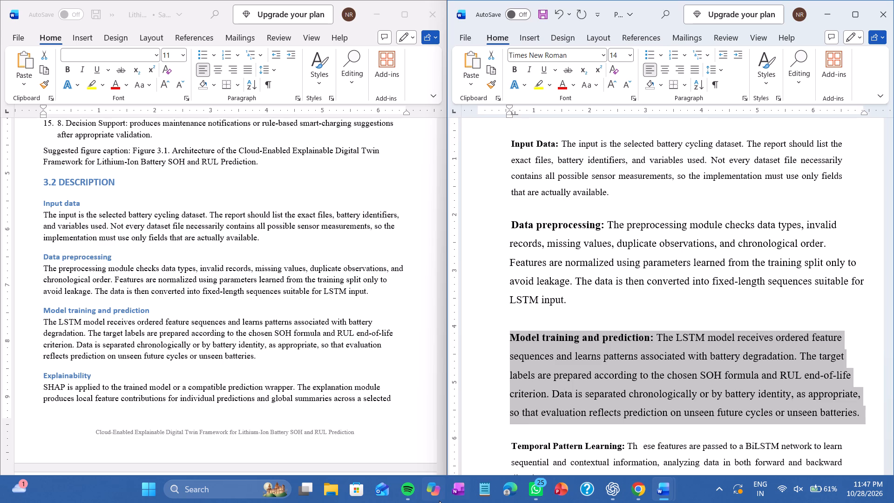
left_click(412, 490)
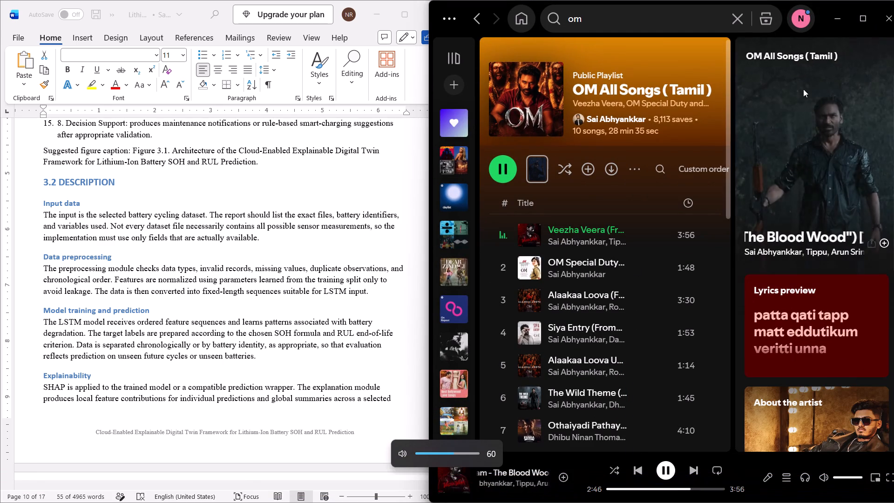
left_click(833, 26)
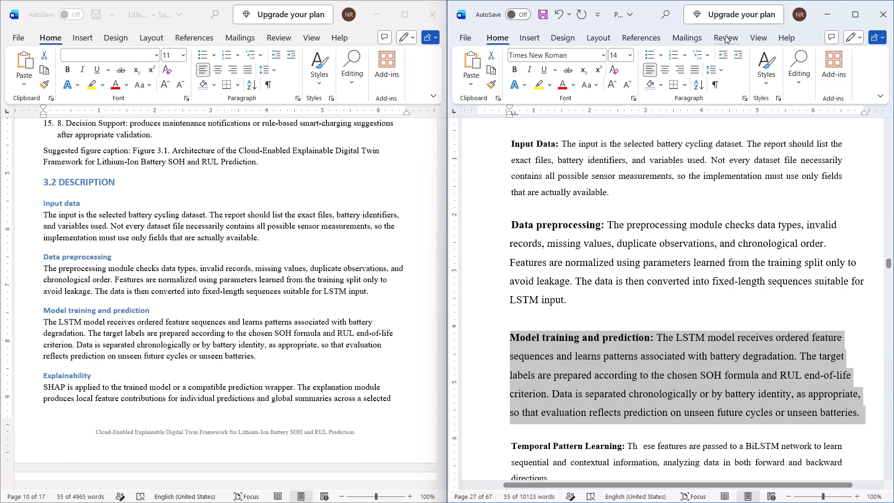
Justify the Model training and prediction entry and the Data preprocessing entry.
left_click(692, 68)
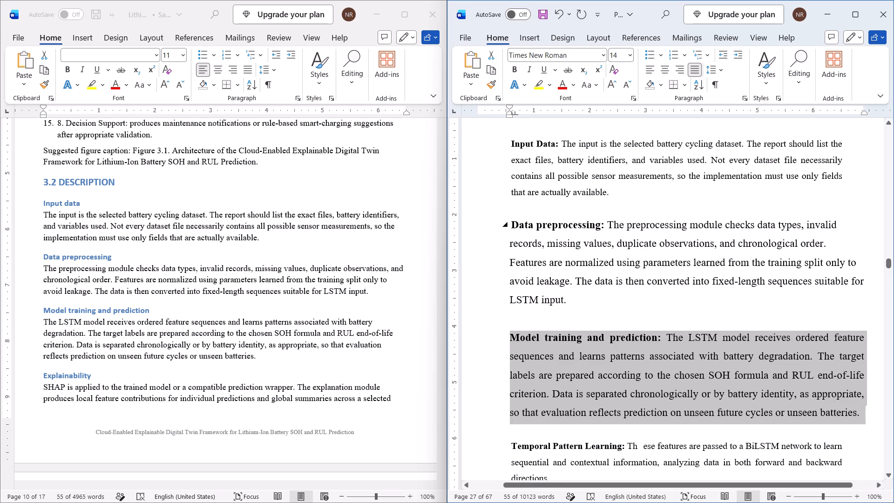
left_click_drag(570, 301, 518, 230)
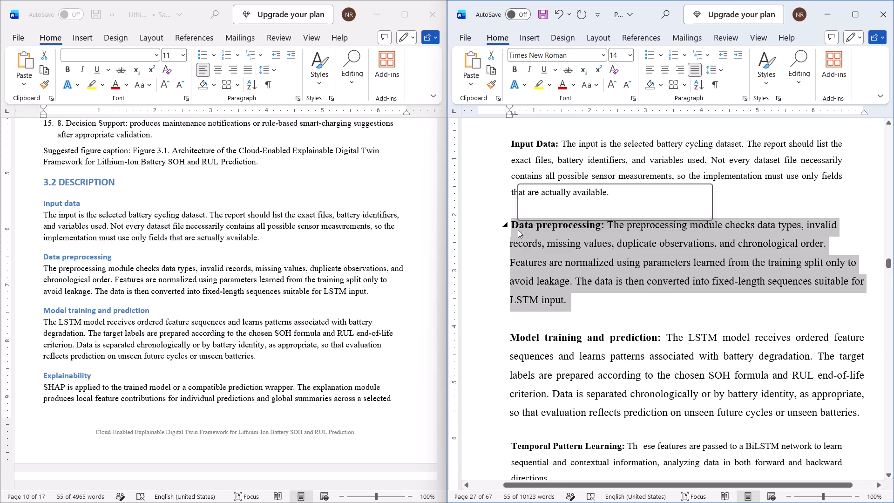
left_click(697, 69)
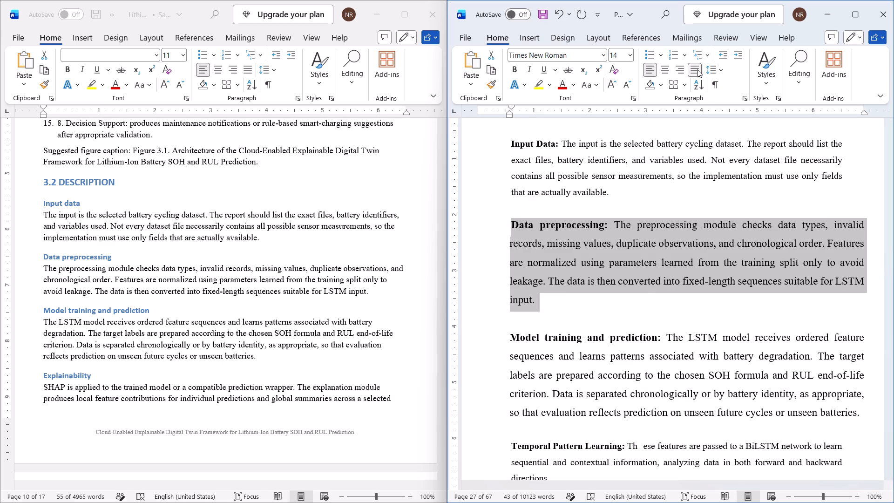
left_click(570, 309)
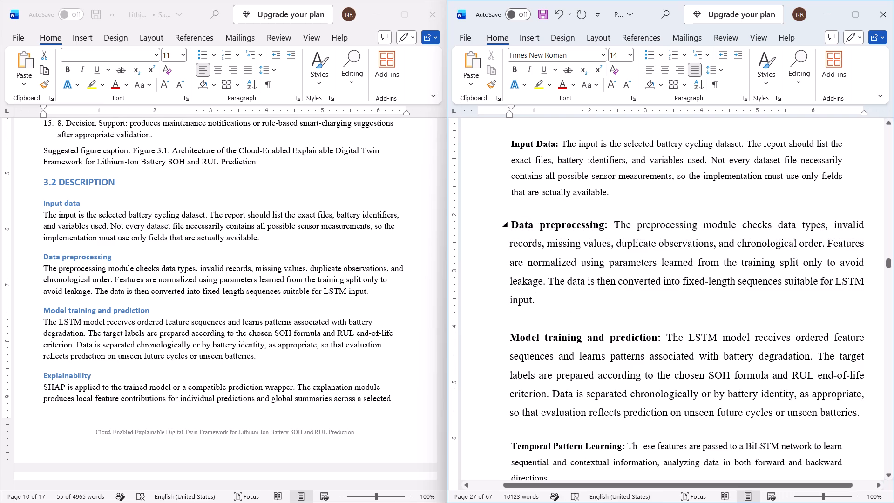
Increase the "Input Data:" label's font size to 14 to match the Data preprocessing label.
scroll(528, 319, "up", 1)
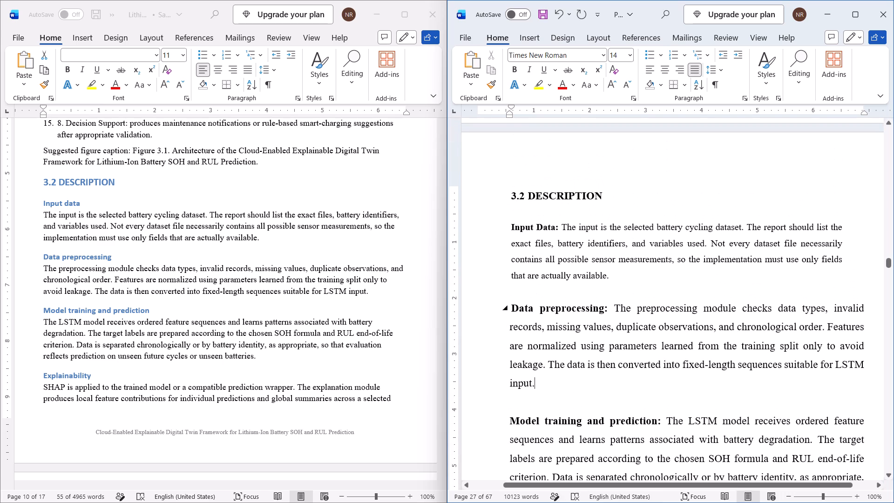
double_click(527, 308)
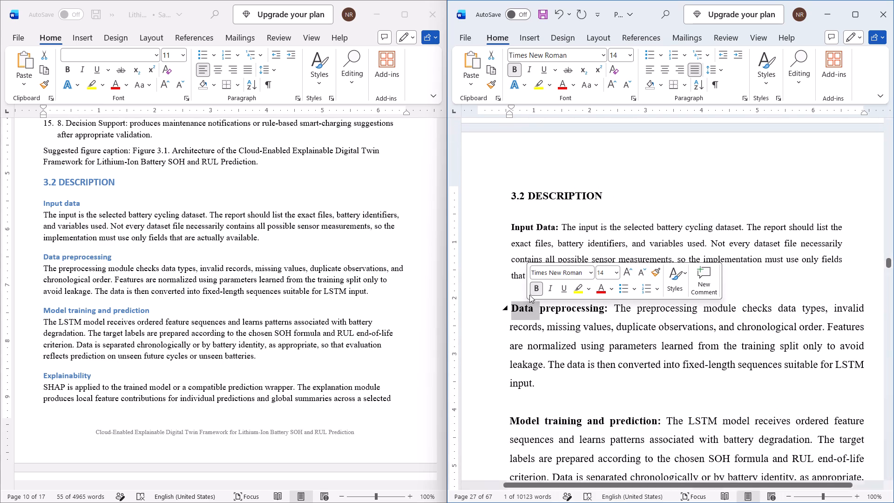
double_click(548, 231)
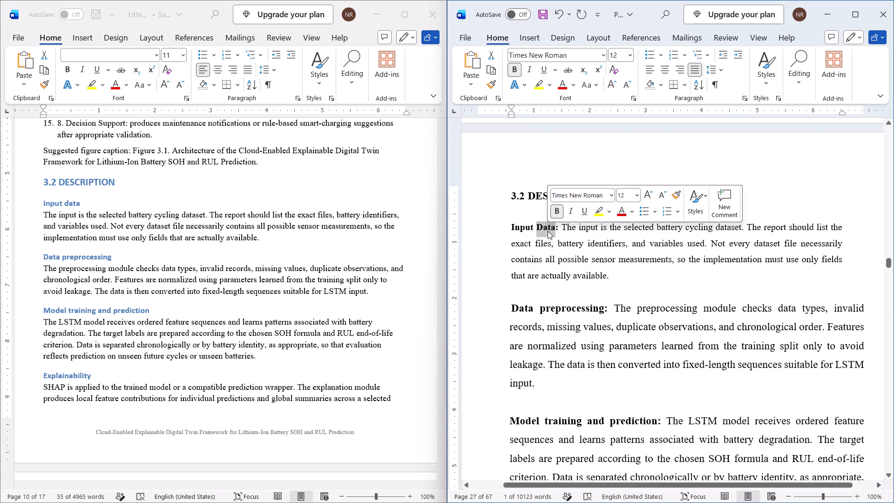
left_click(562, 232)
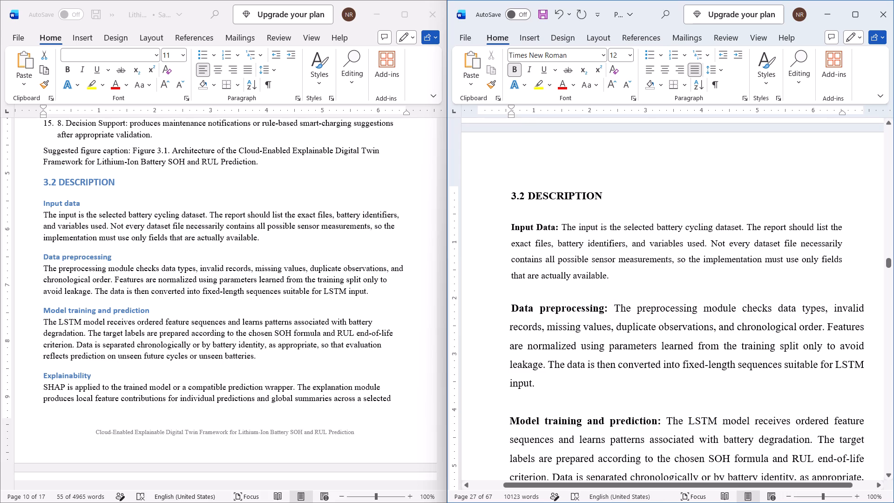
left_click_drag(559, 231, 517, 226)
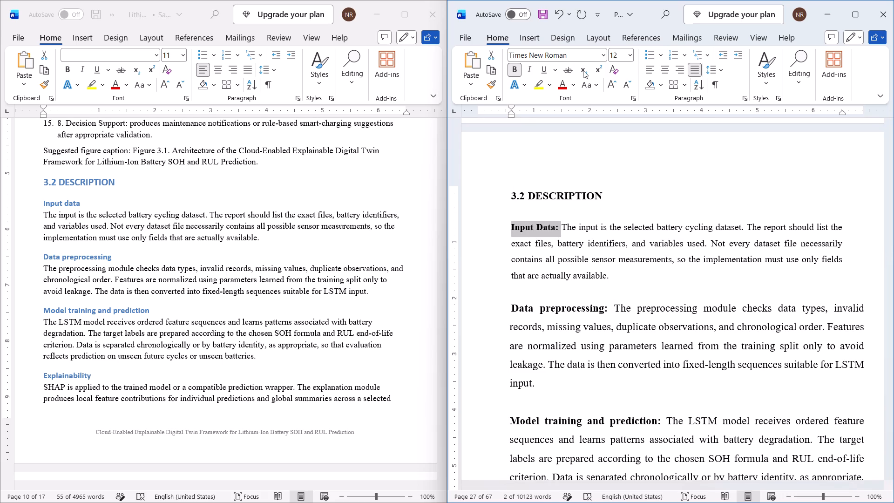
left_click(612, 88)
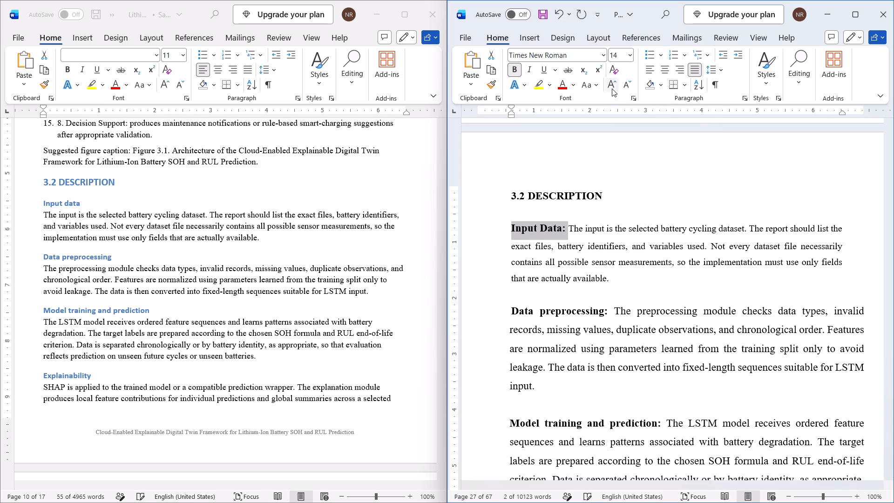
left_click(616, 286)
Replace the Temporal Pattern Learning entry with the source document's Explainability heading and its text through "global summaries across a selected".
scroll(616, 286, "down", 2)
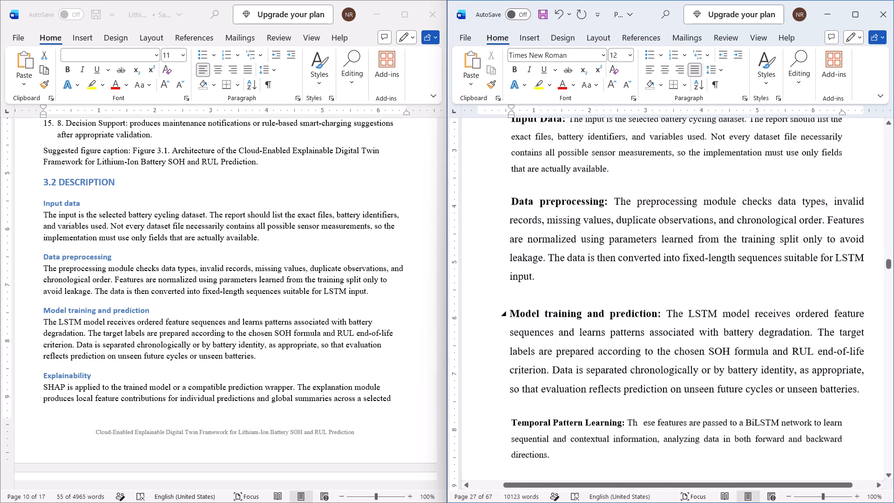
scroll(616, 286, "down", 1)
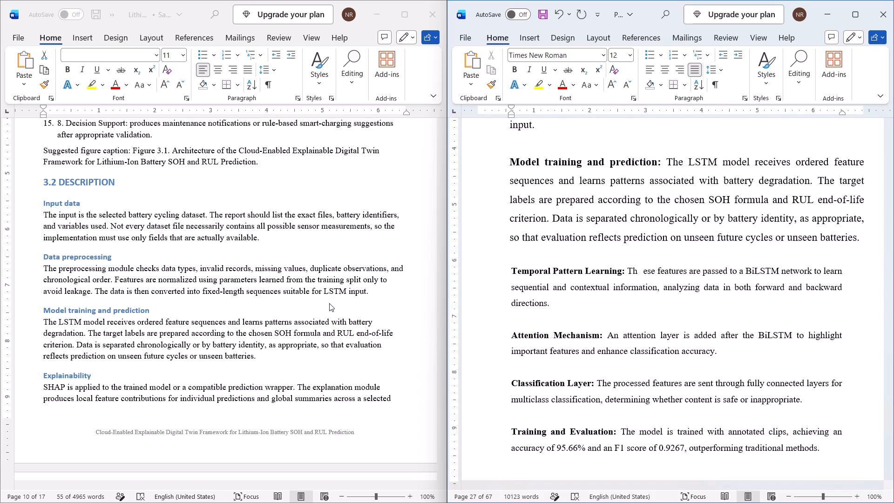
scroll(329, 303, "down", 1)
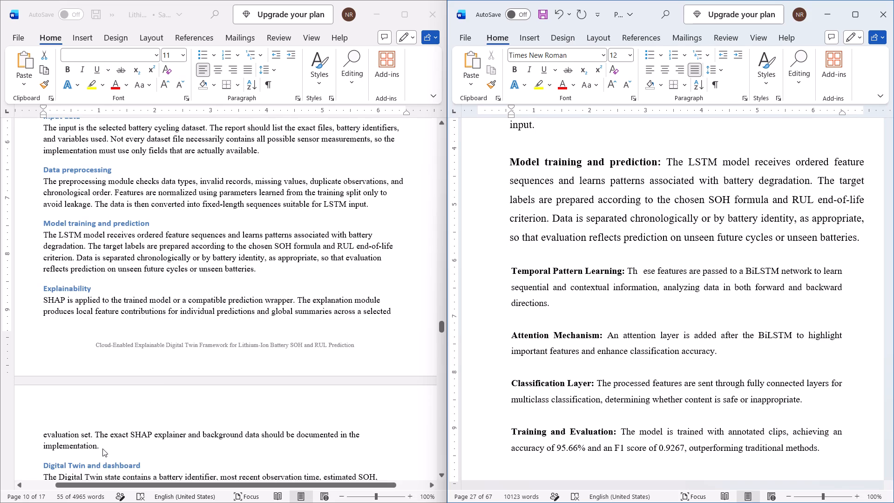
left_click(43, 286)
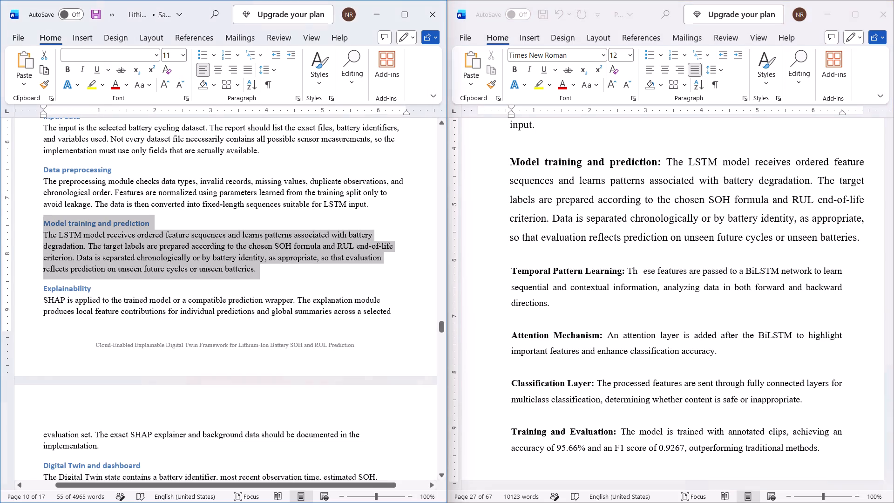
left_click(43, 286)
left_click_drag(43, 286, 254, 318)
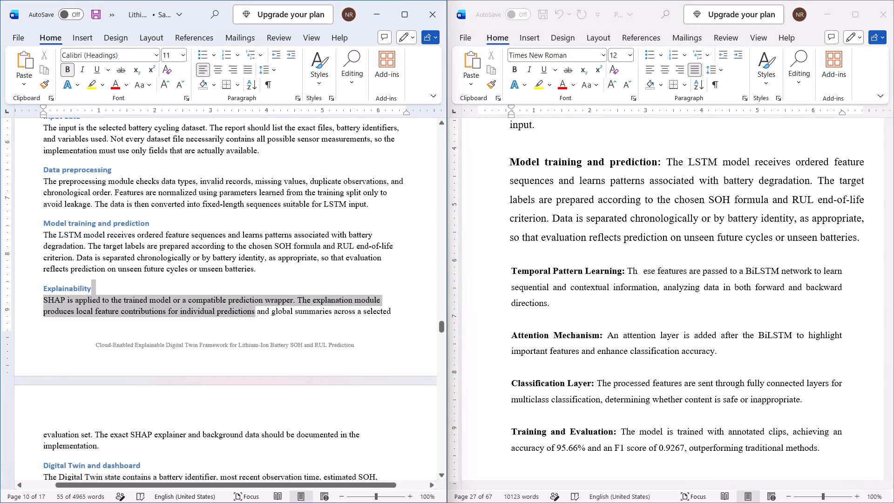
left_click_drag(254, 318, 275, 319)
left_click(248, 322)
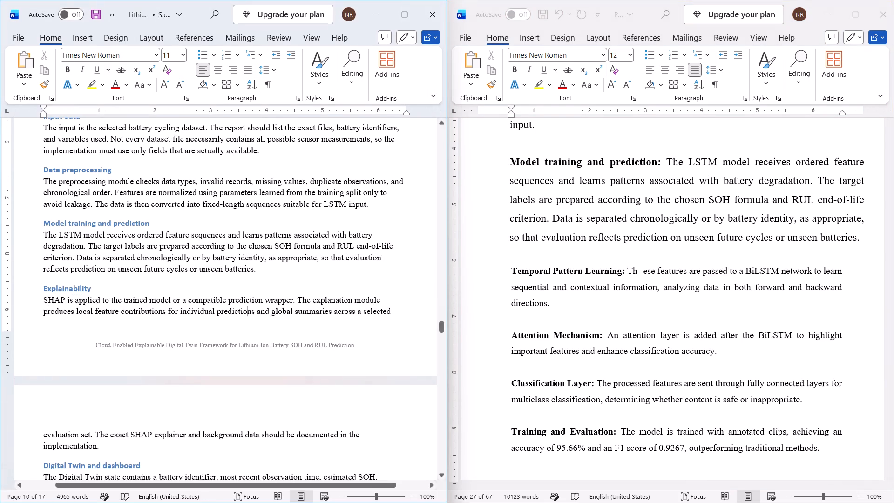
left_click_drag(42, 289, 47, 289)
left_click_drag(47, 289, 360, 314)
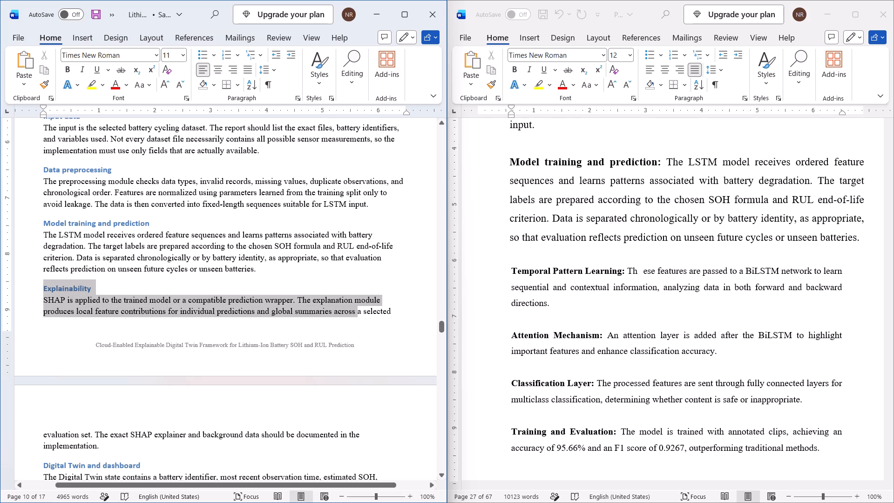
left_click_drag(360, 314, 407, 319)
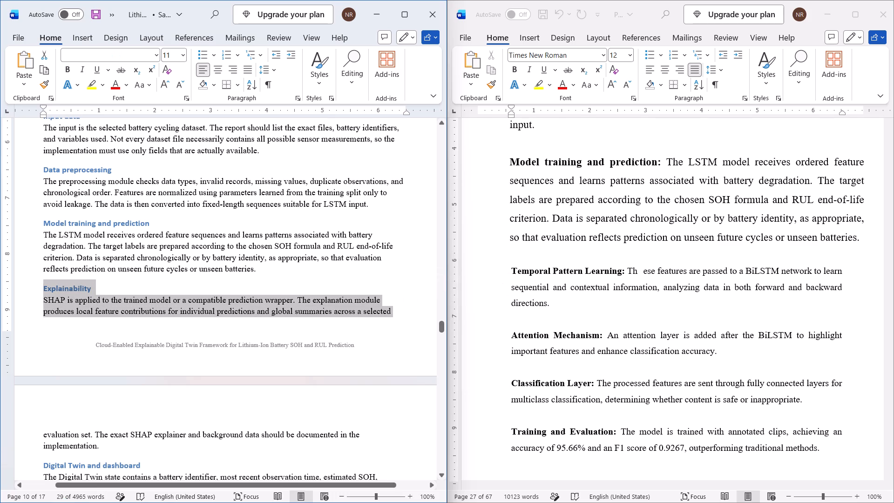
key("ctrl+c")
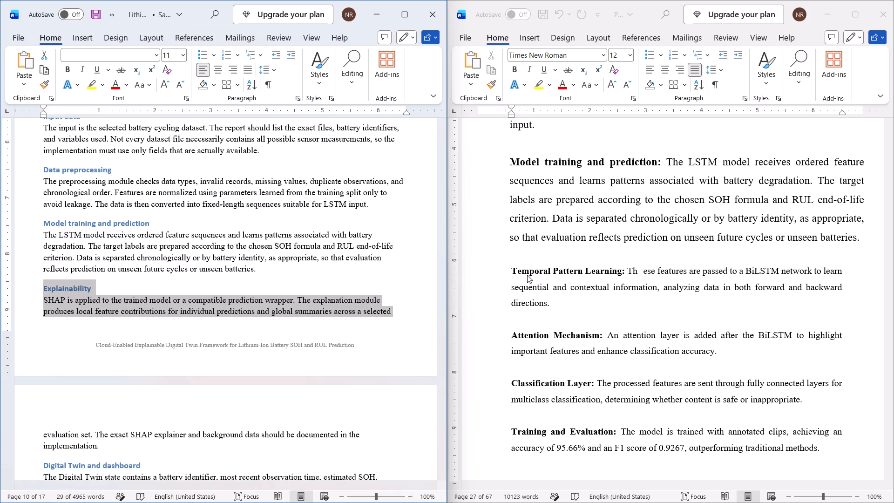
left_click(512, 268)
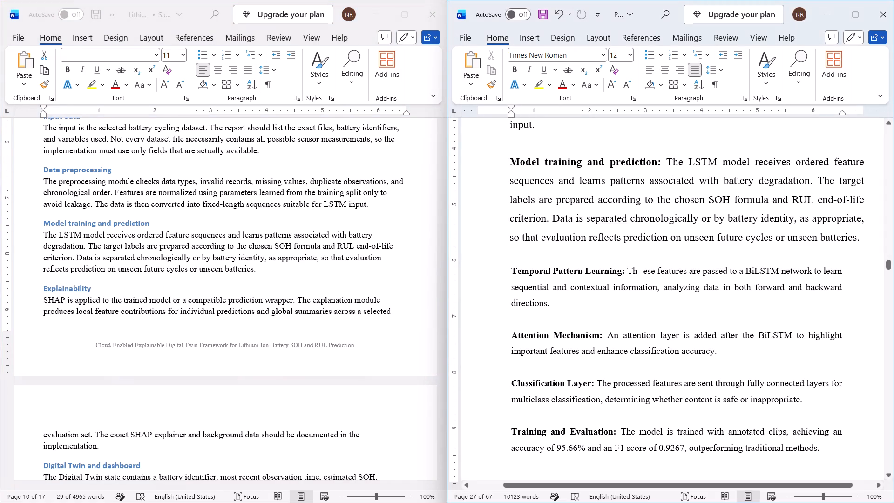
left_click_drag(510, 269, 547, 301)
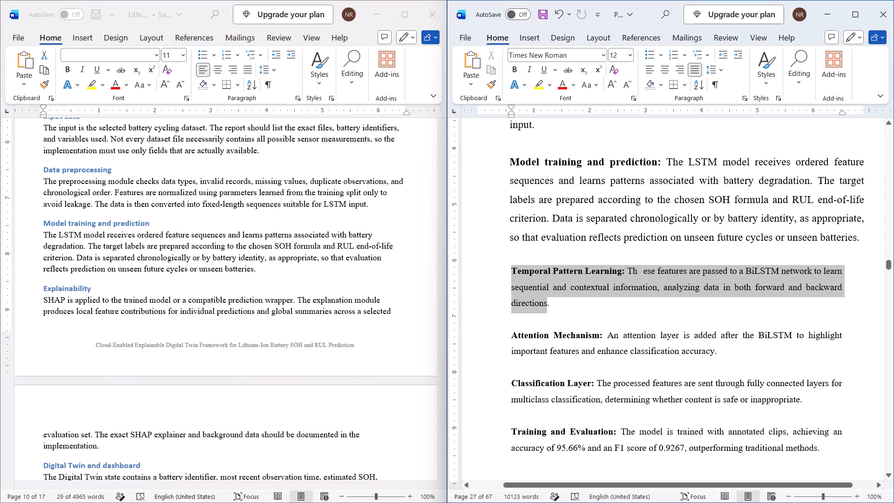
left_click_drag(547, 301, 549, 302)
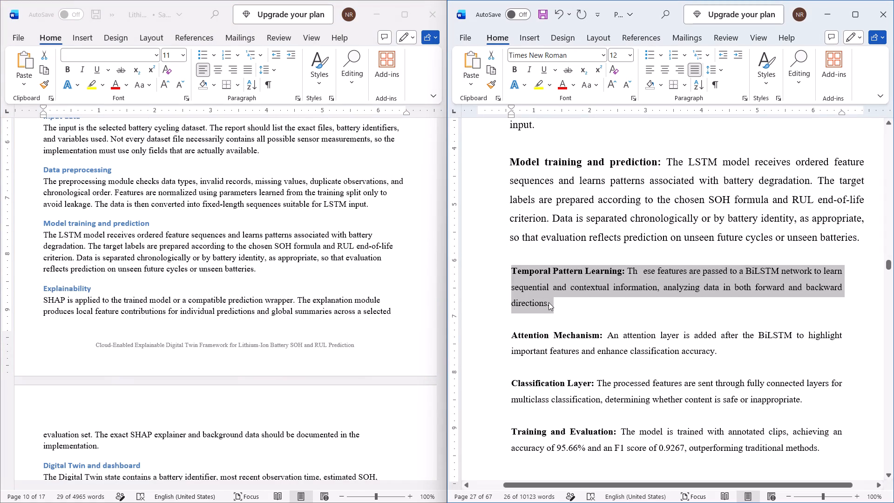
key("ctrl+v")
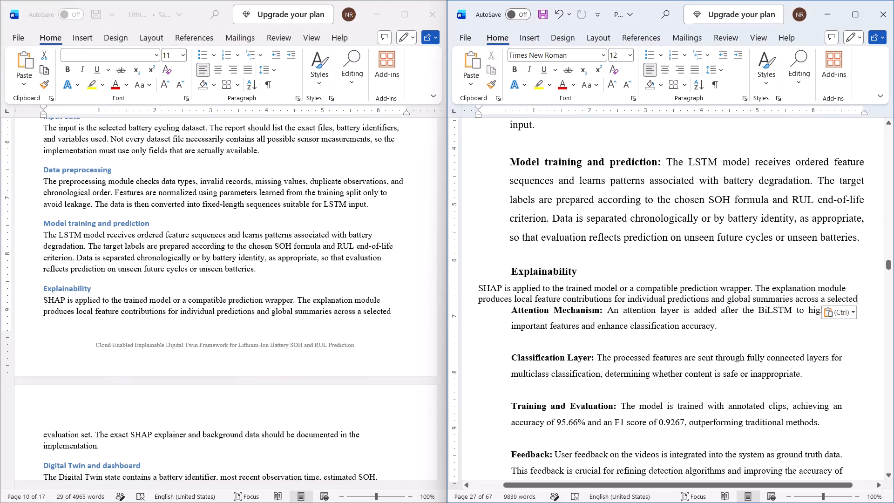
Join the Explainability paragraph onto its heading line with a colon and space, and remove bold from the description text.
left_click(477, 292)
key("BackSpace")
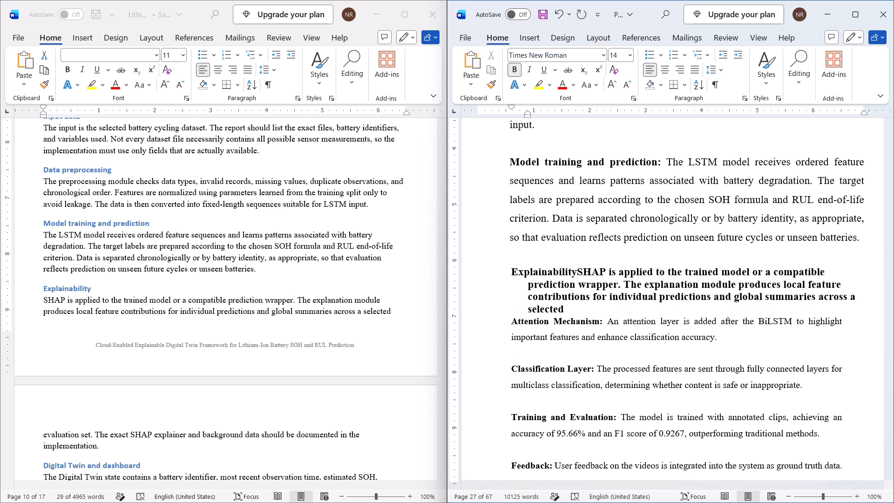
type(":")
key("space")
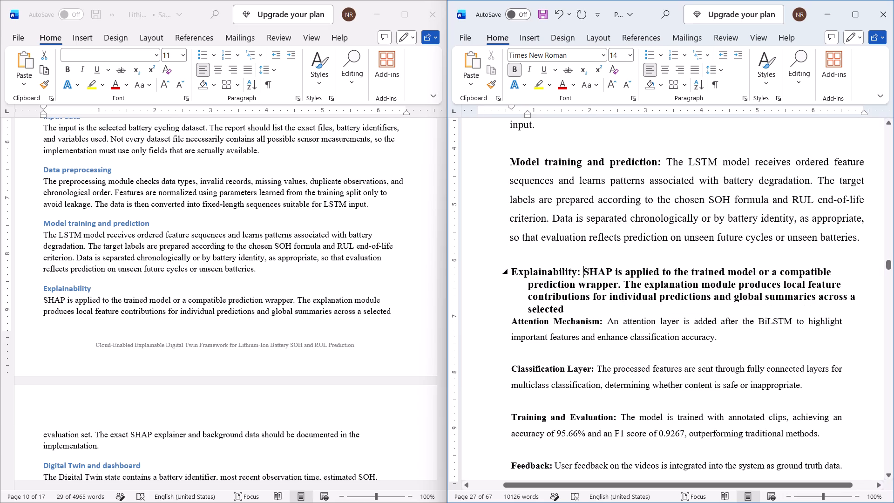
left_click_drag(566, 311, 586, 274)
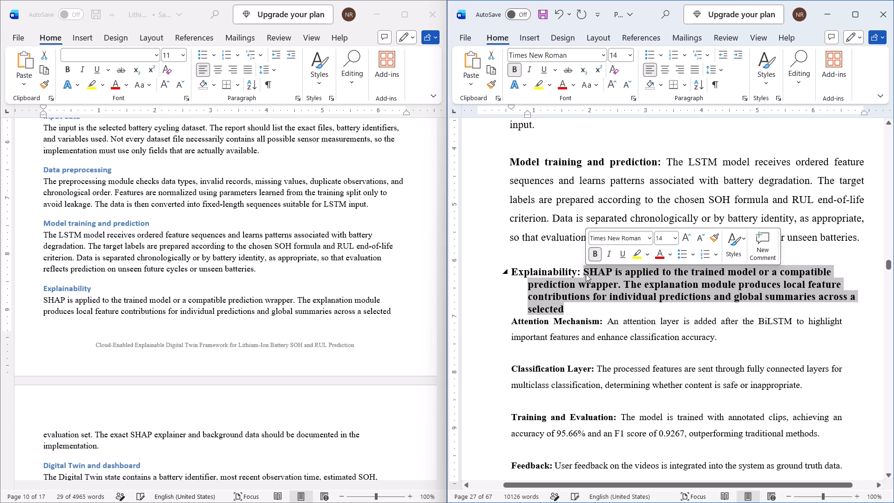
left_click(515, 65)
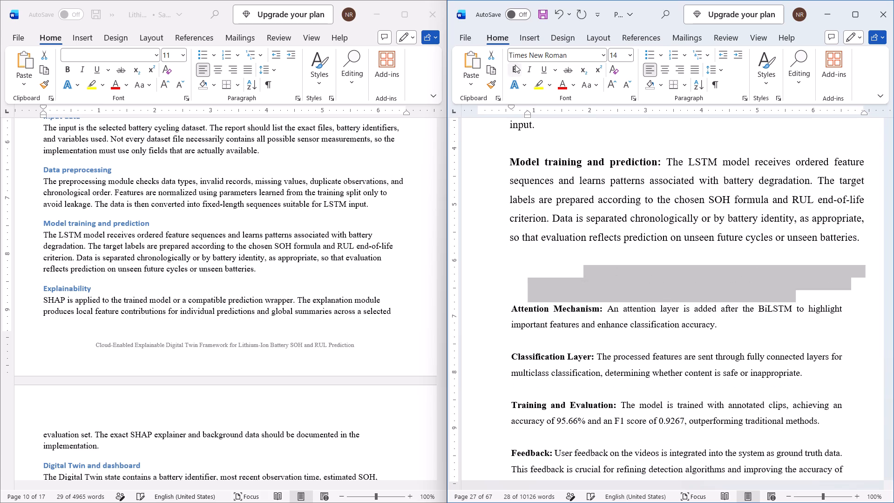
Justify the Explainability entry and increase its line spacing to match the Model training and prediction entry.
left_click(690, 73)
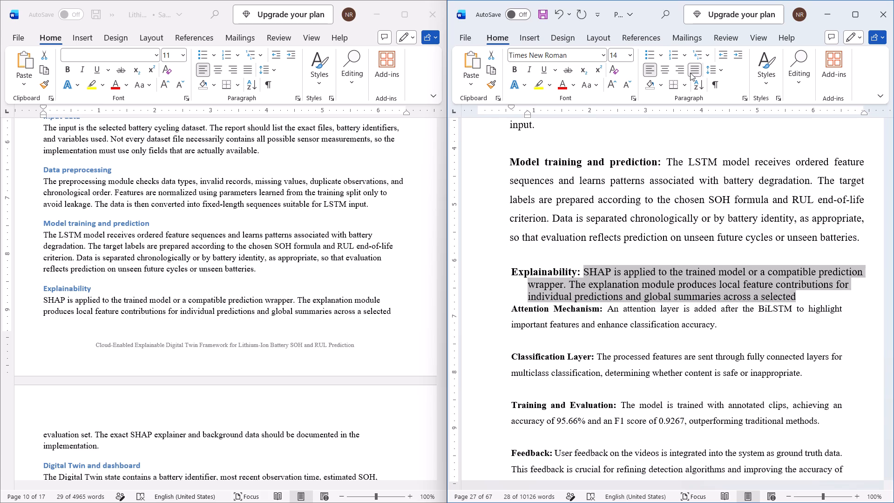
left_click(724, 72)
left_click(724, 117)
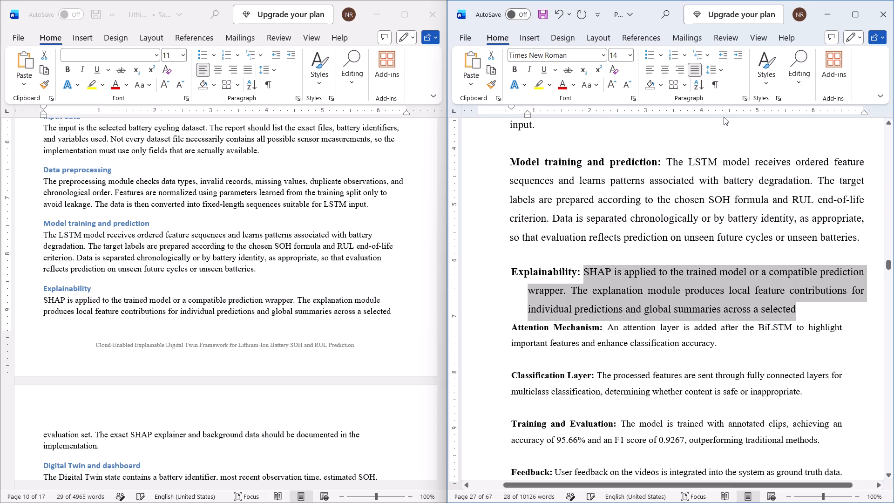
Insert a blank line between the Explainability entry and the Attention Mechanism entry.
left_click(806, 310)
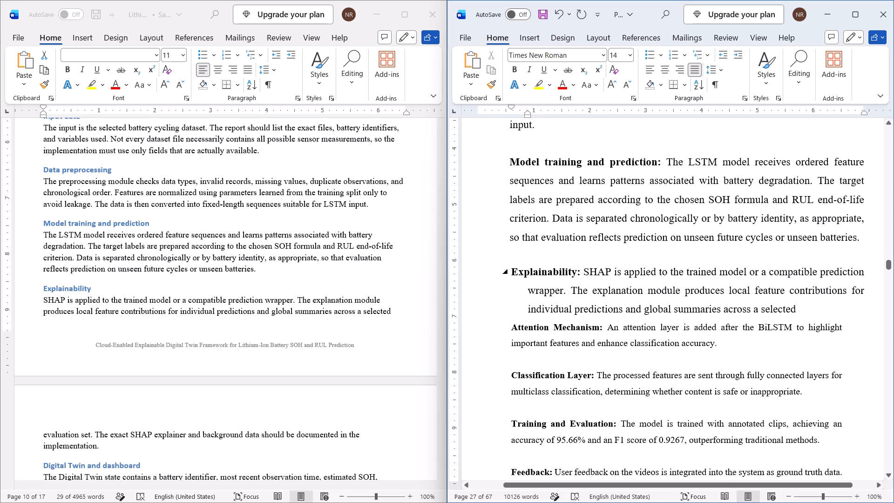
key("Return")
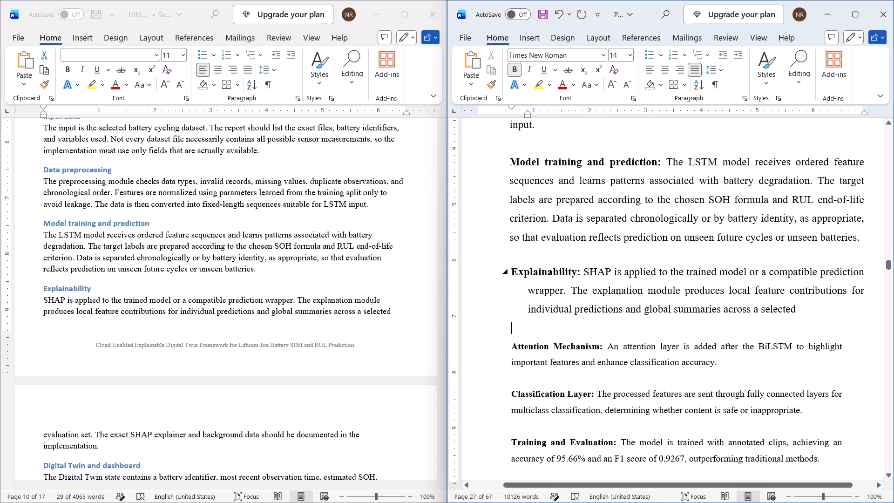
Remove the hanging indent from the Explainability entry so its wrapped lines align with the first line.
left_click_drag(797, 311, 530, 300)
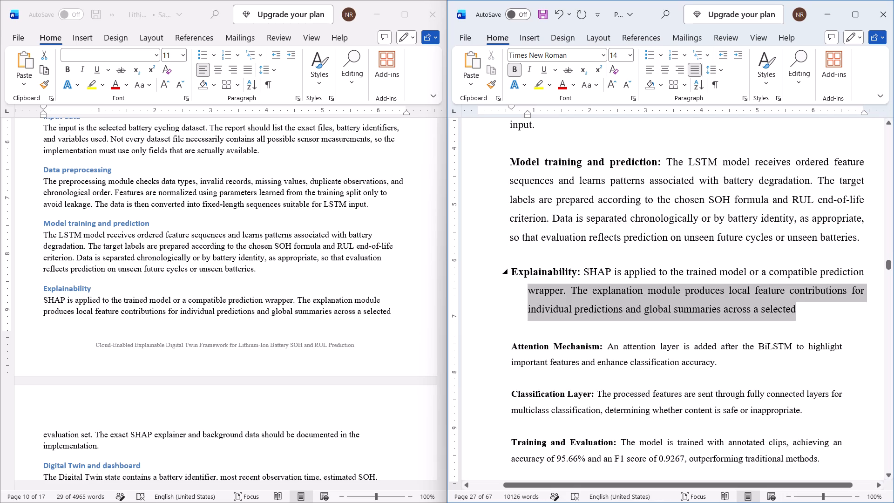
left_click_drag(530, 300, 528, 298)
left_click(526, 114)
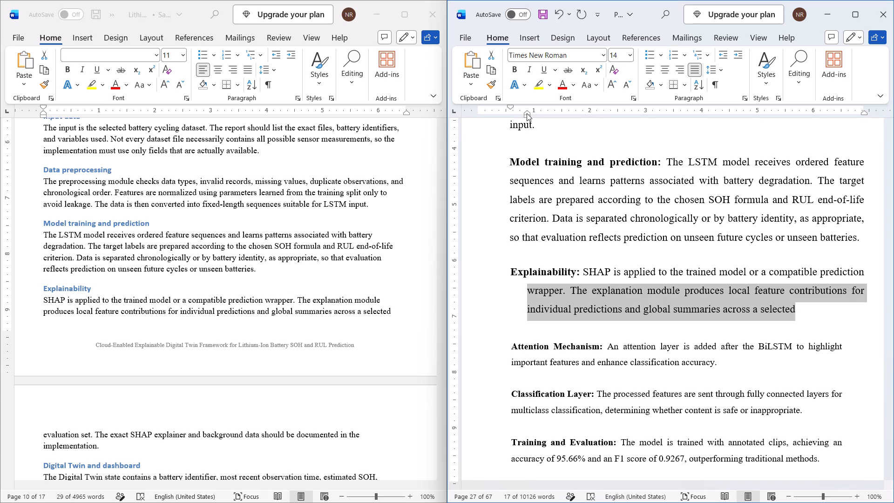
left_click(512, 107)
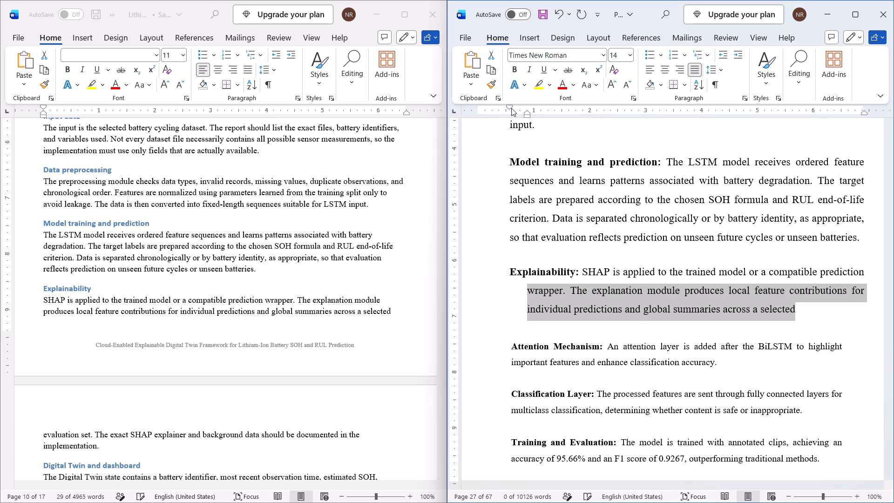
left_click_drag(526, 112, 508, 114)
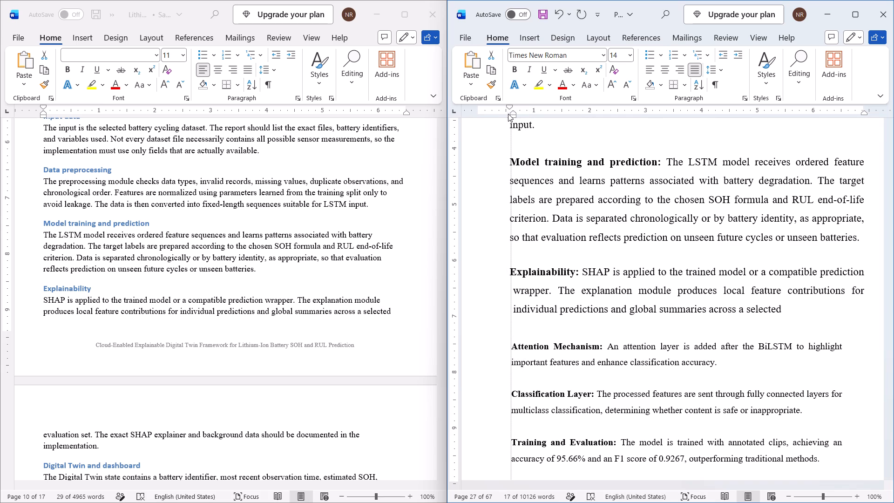
left_click_drag(508, 114, 508, 114)
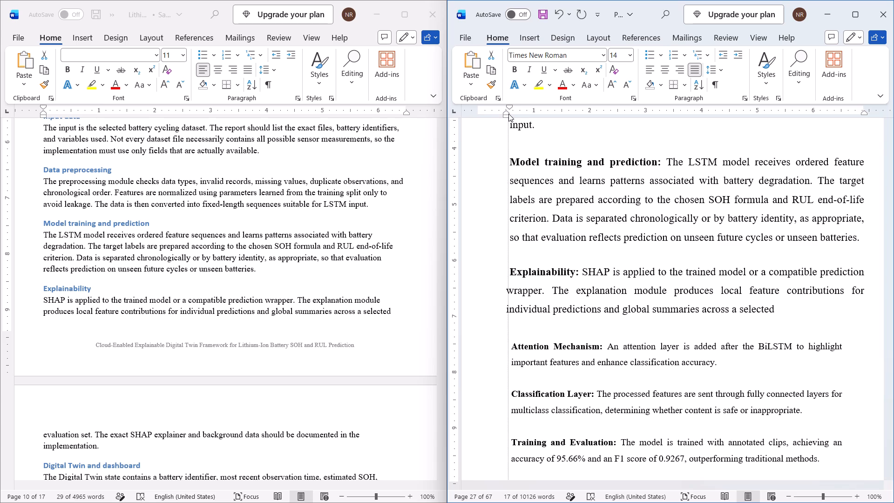
left_click_drag(508, 114, 508, 113)
left_click(544, 337)
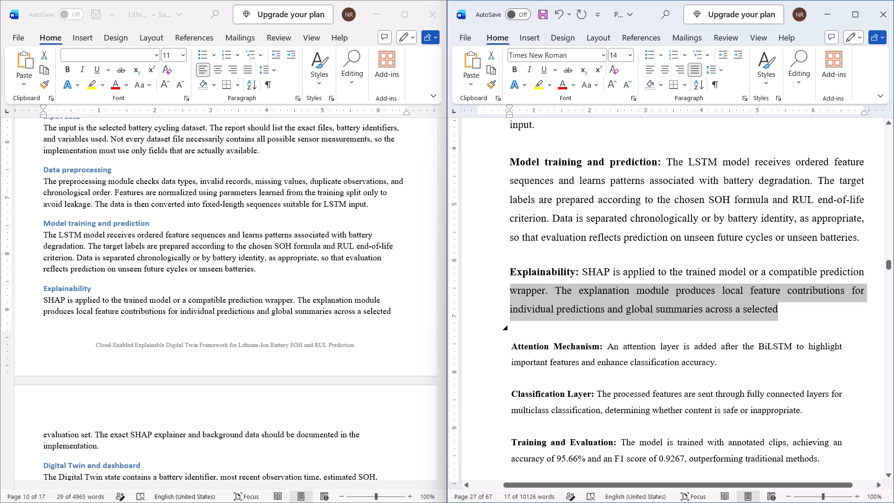
Append the source's remaining Explainability text, from "evaluation set." through "documented in the implementation.", to the end of the report's Explainability entry.
scroll(394, 346, "down", 1)
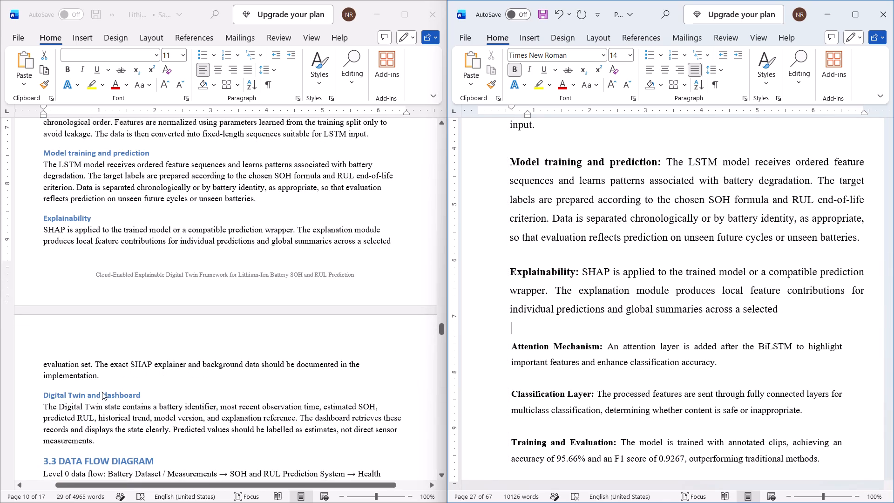
left_click(99, 379)
left_click_drag(99, 378, 61, 365)
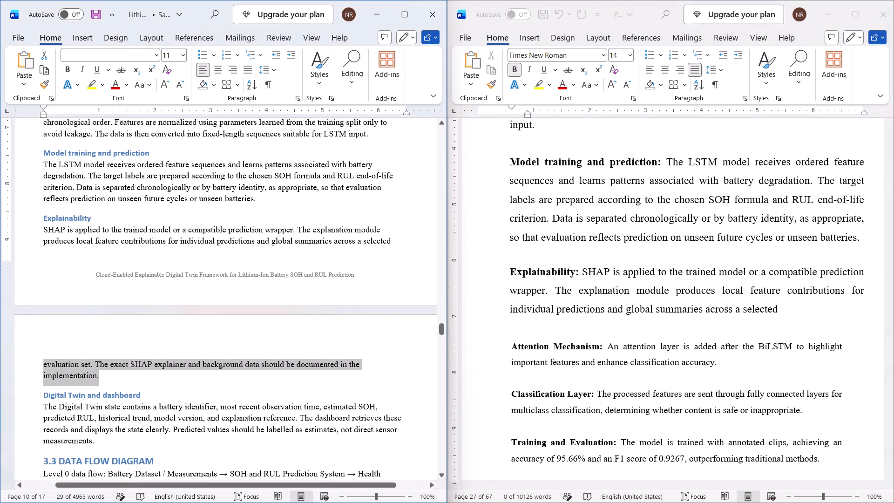
left_click_drag(61, 365, 58, 365)
key("ctrl+c")
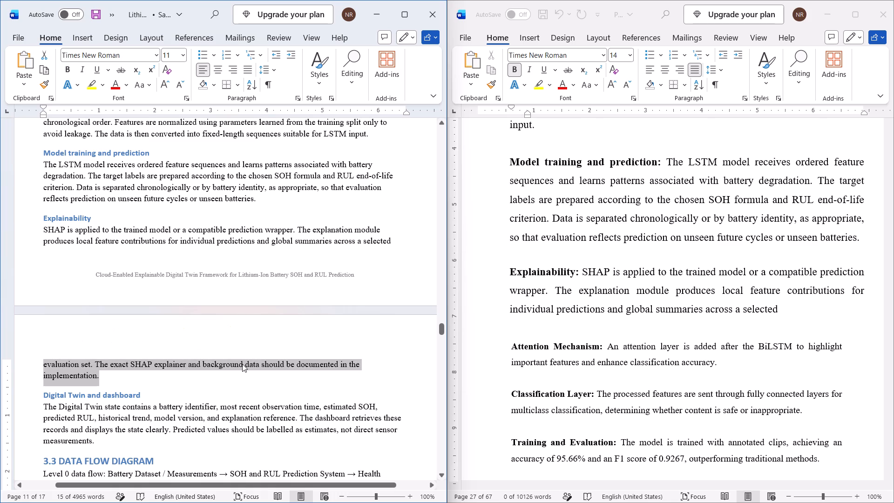
left_click(797, 308)
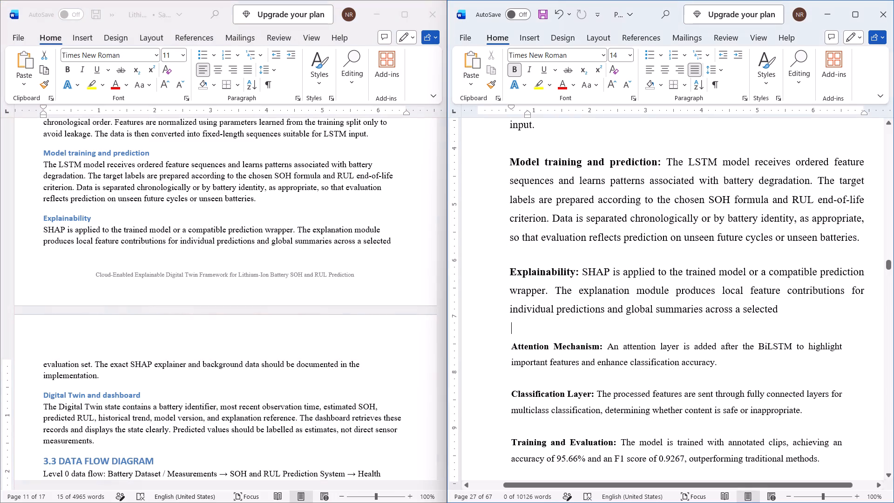
left_click(795, 308)
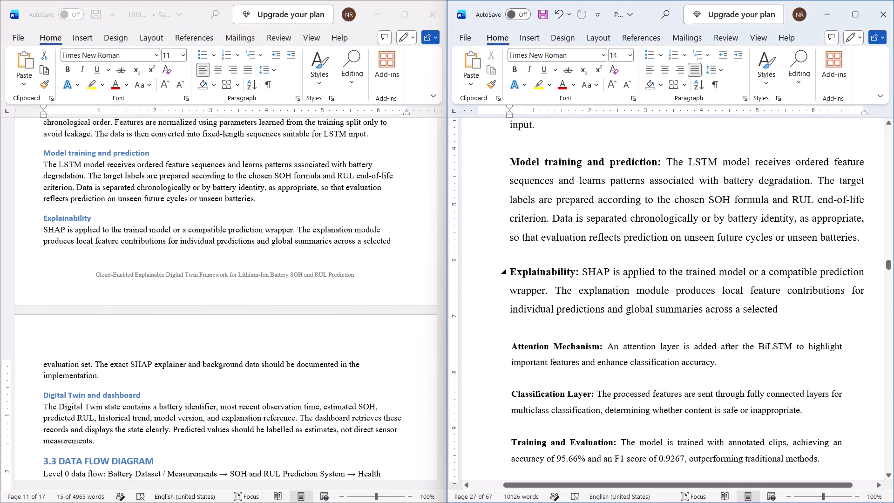
key("space")
key("ctrl+shift+v")
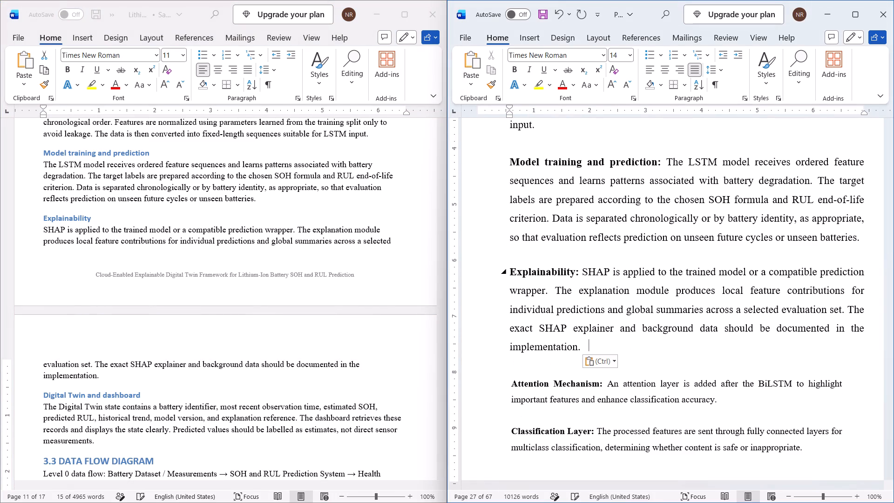
left_click(738, 360)
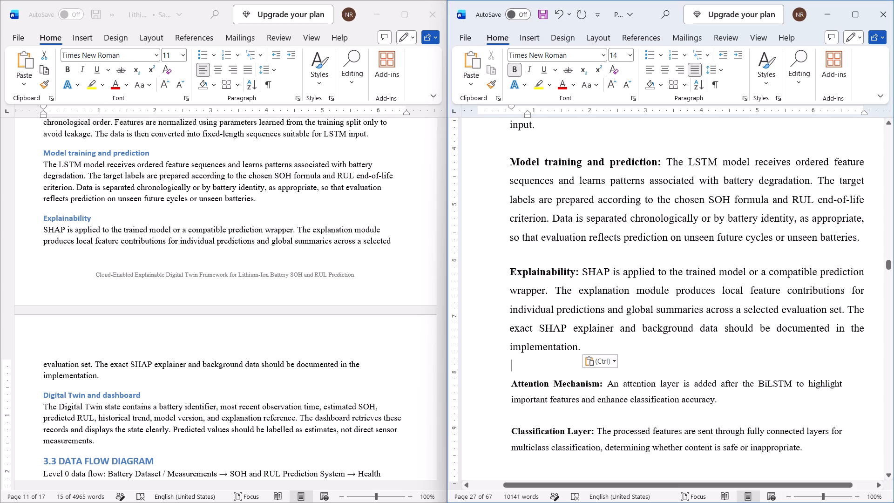
Replace the Attention Mechanism entry with the source document's "Digital Twin and dashboard" heading and its paragraph.
scroll(534, 376, "down", 1)
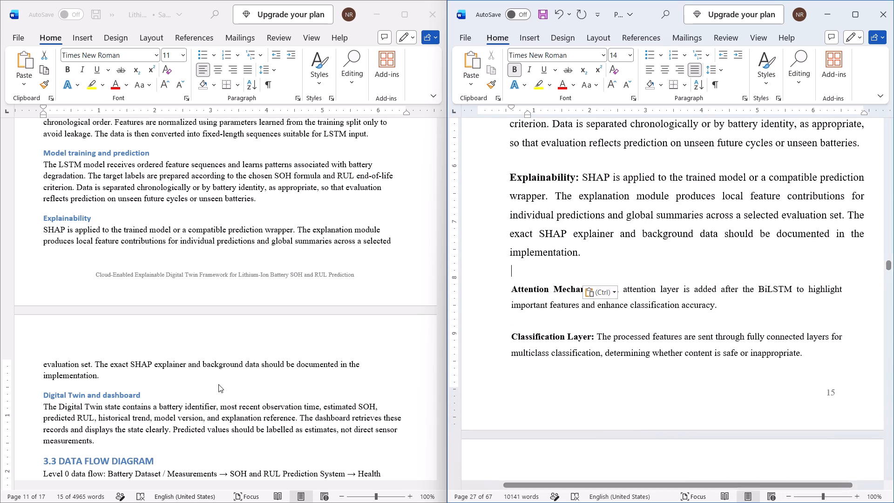
scroll(214, 385, "down", 1)
left_click_drag(92, 367, 95, 366)
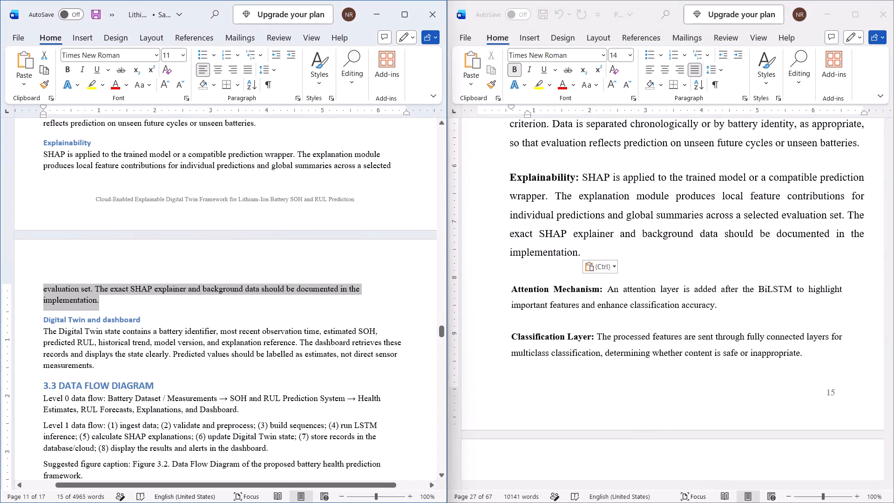
left_click_drag(95, 366, 96, 365)
double_click(96, 365)
double_click(96, 365)
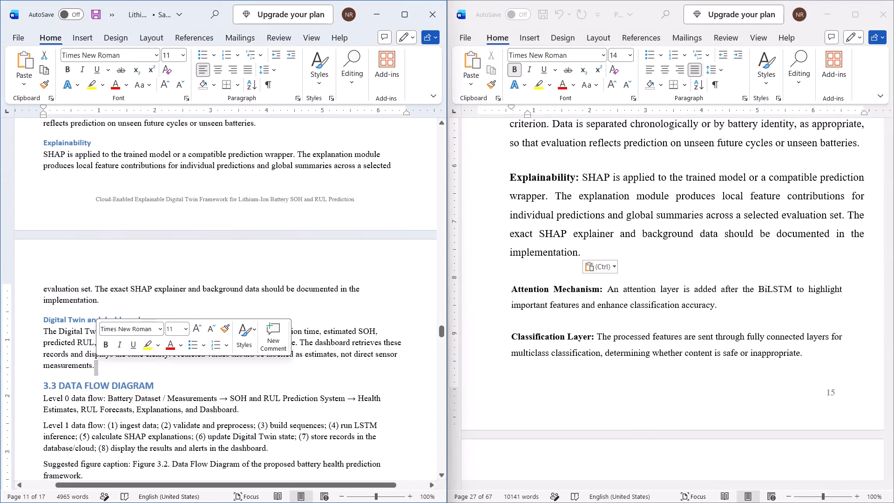
left_click(95, 365)
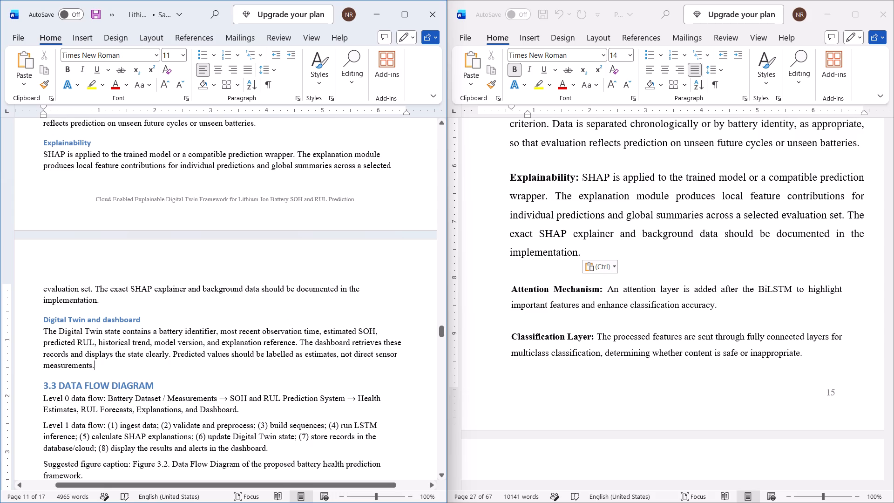
left_click_drag(95, 366, 46, 323)
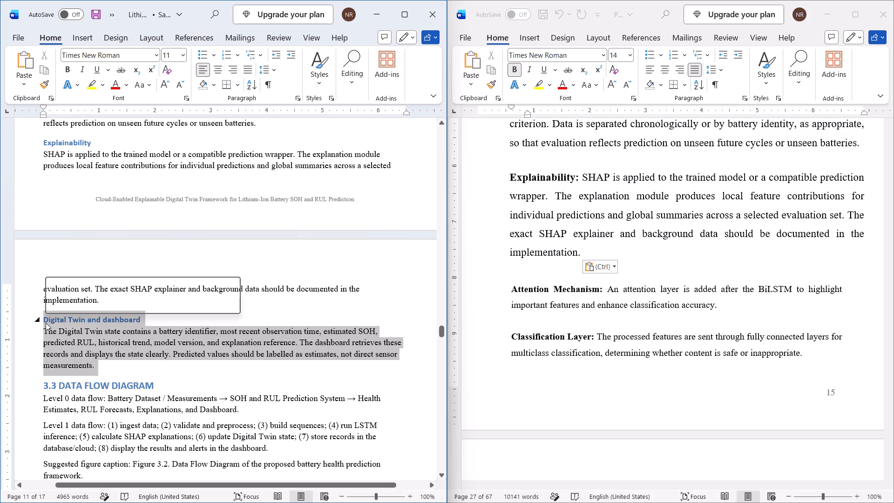
key("ctrl+z")
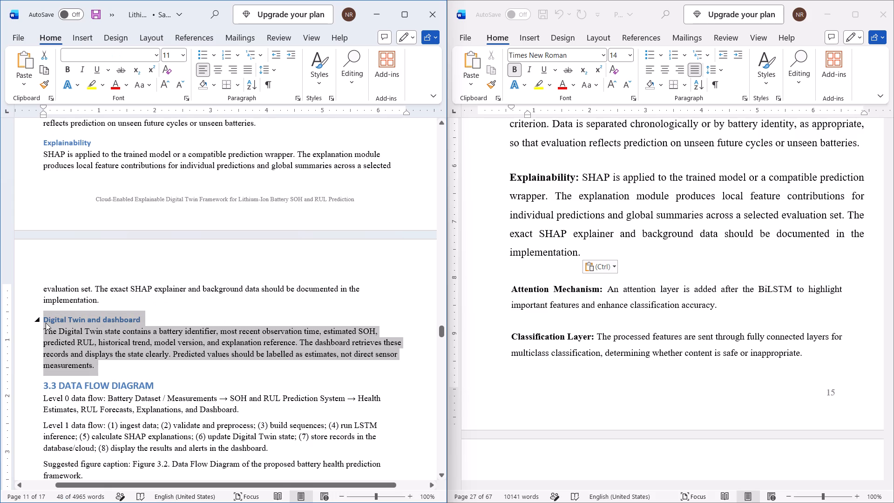
key("ctrl+c")
left_click(720, 306)
left_click_drag(718, 305, 530, 302)
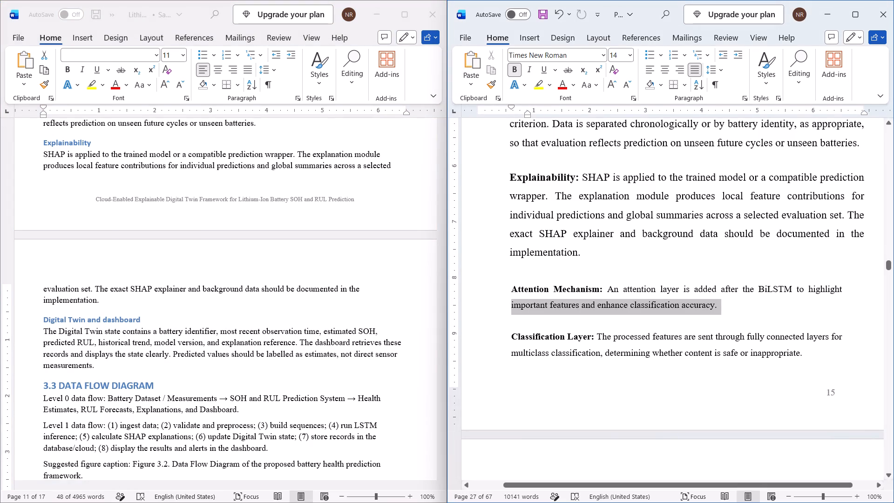
left_click_drag(530, 302, 517, 295)
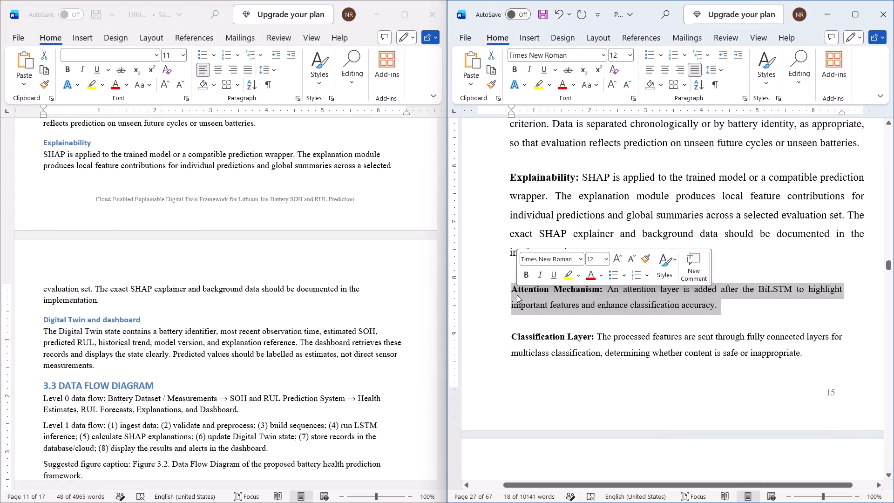
key("ctrl+v")
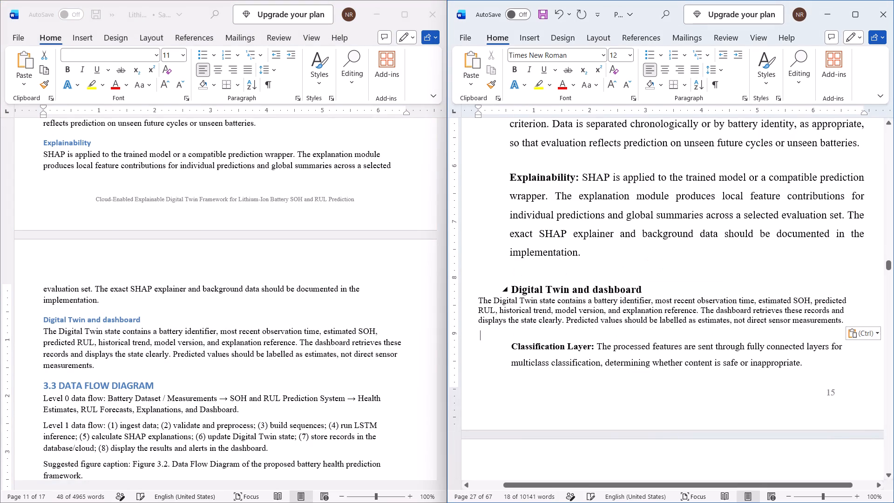
Join the Digital Twin and dashboard paragraph onto its heading line with a colon and space, and remove bold from the description text.
left_click(478, 304)
key("BackSpace")
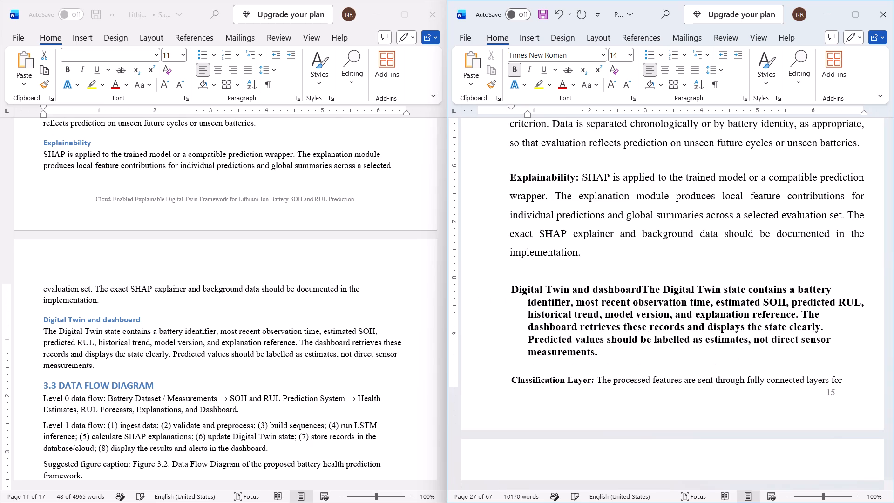
type(":")
key("space")
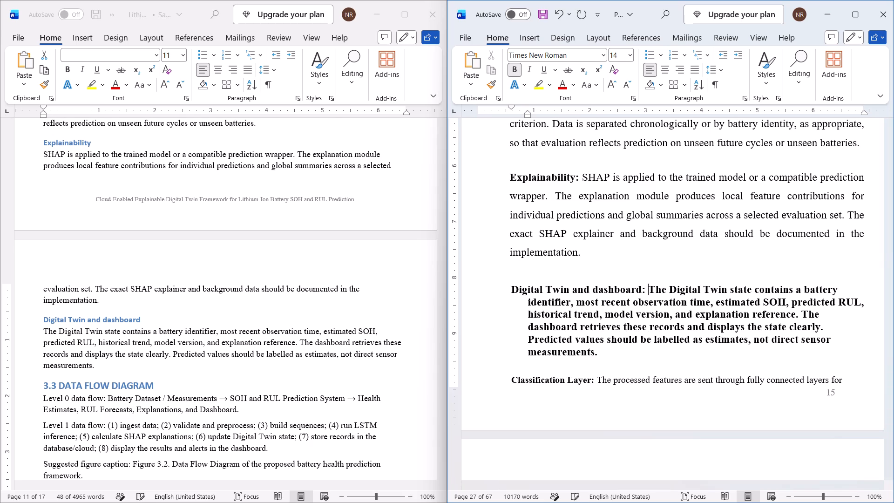
left_click_drag(599, 354, 647, 292)
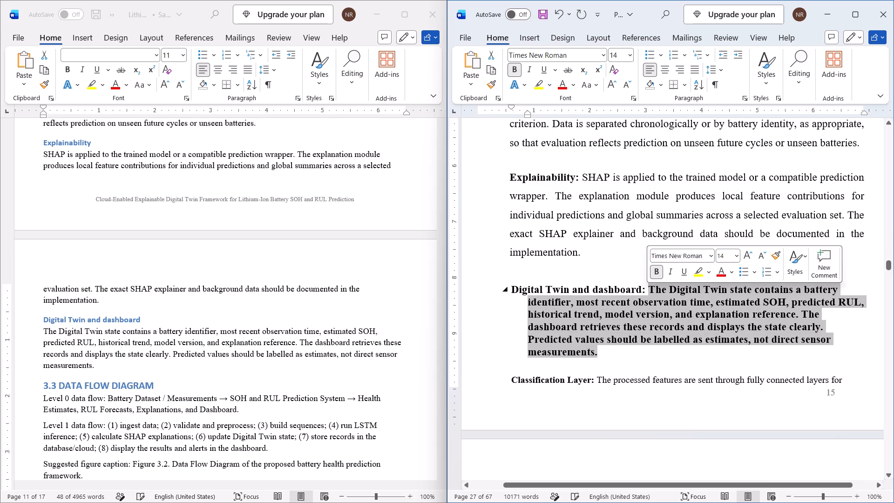
left_click(515, 69)
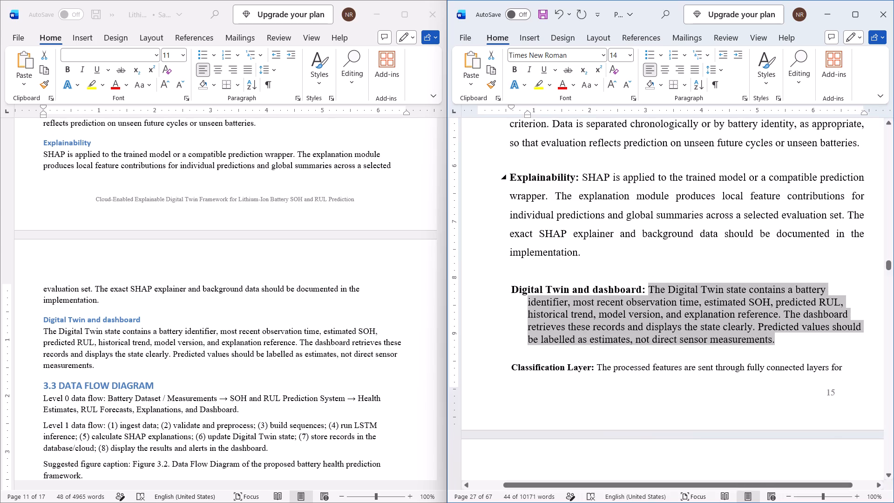
Set the Digital Twin and dashboard entry's line spacing to 1.5.
left_click(717, 73)
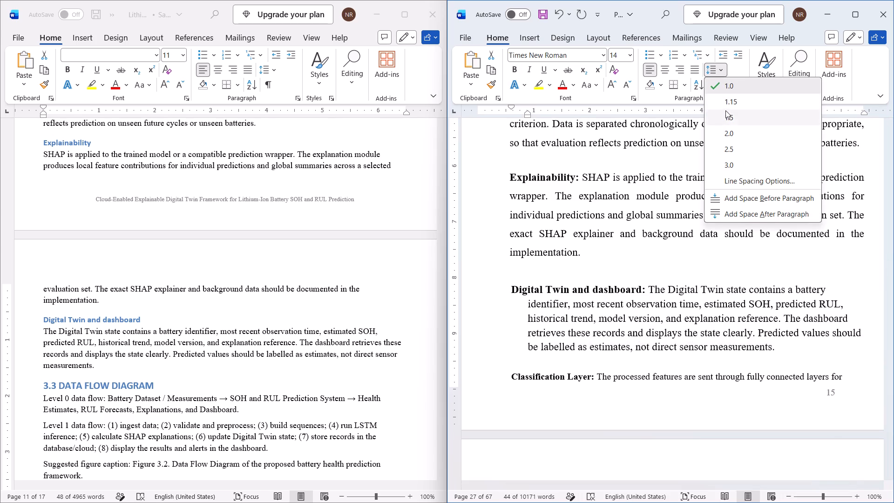
left_click(725, 111)
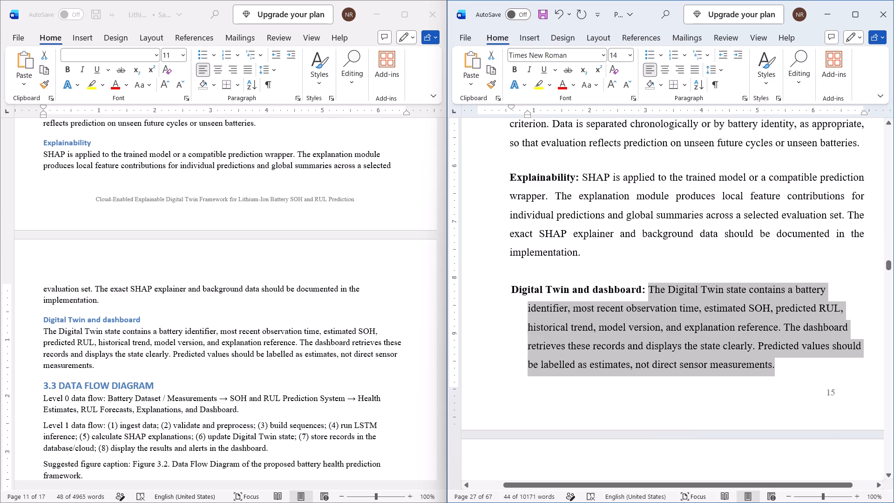
left_click(651, 374)
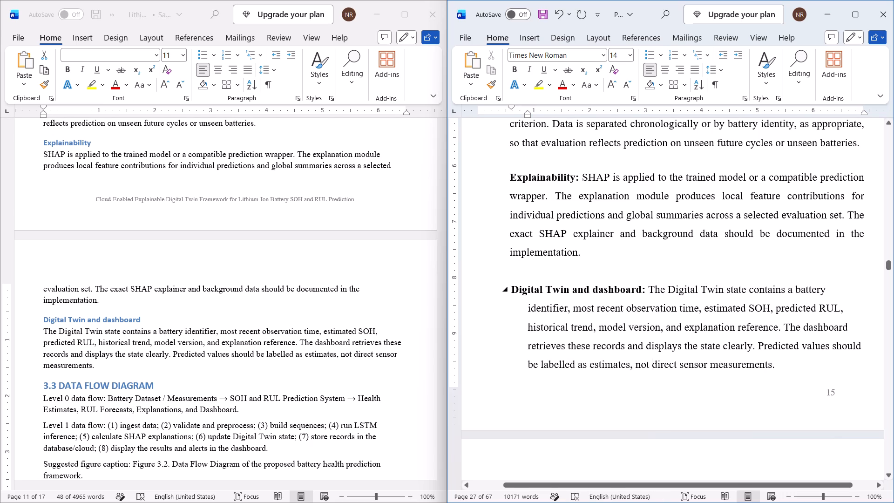
left_click_drag(777, 366, 518, 299)
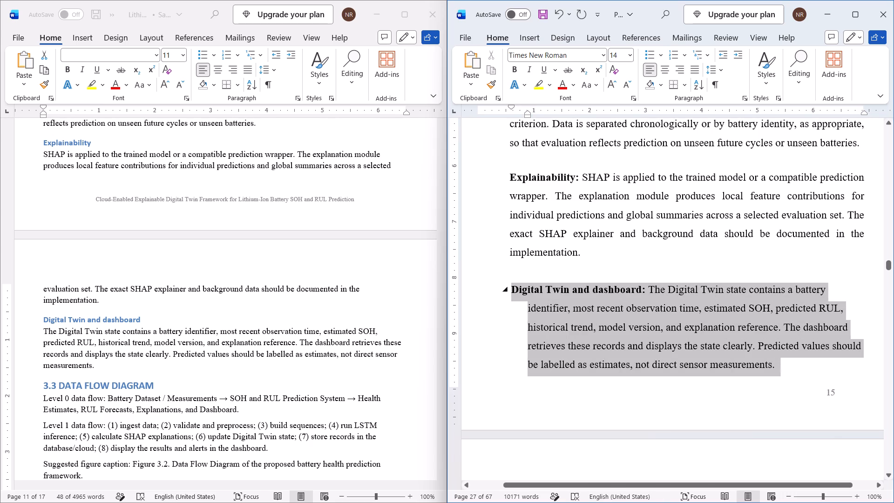
left_click_drag(518, 299, 519, 299)
left_click(711, 75)
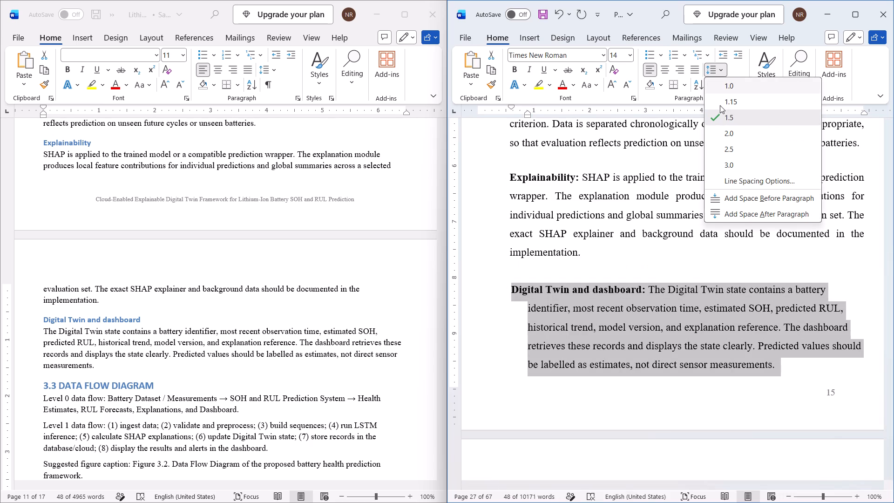
left_click(729, 116)
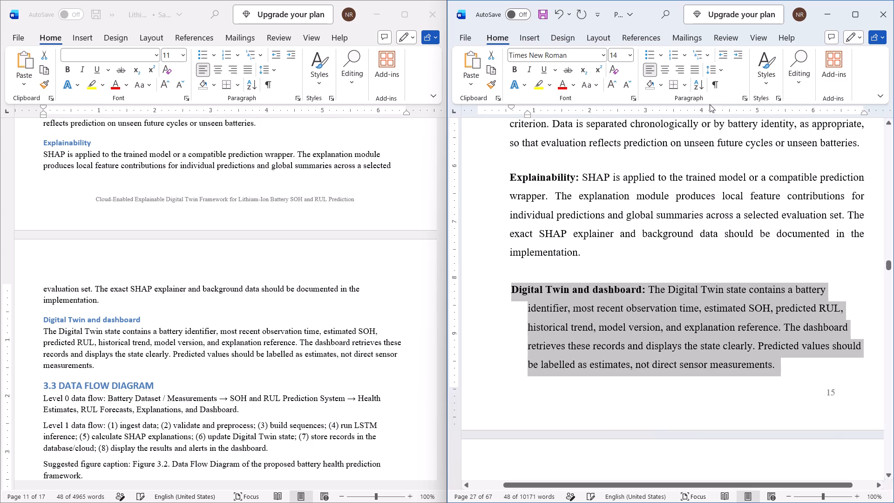
Justify the Digital Twin and dashboard entry.
left_click(697, 73)
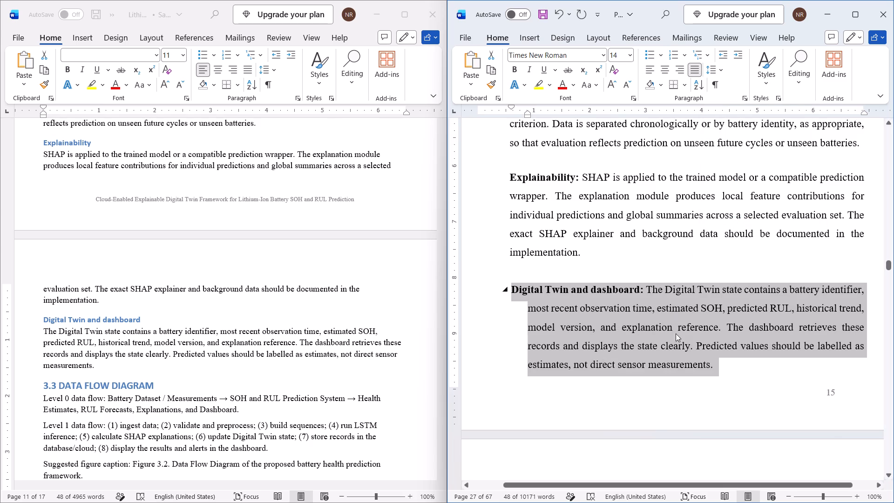
Remove the hanging indent from the Digital Twin and dashboard entry so all its lines align with the Explainability text's edge.
left_click(730, 360)
left_click_drag(718, 368, 533, 316)
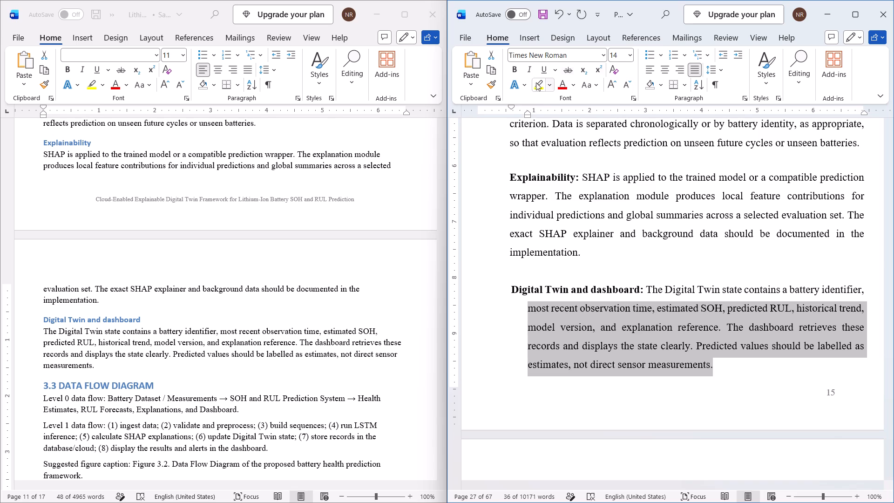
left_click(527, 114)
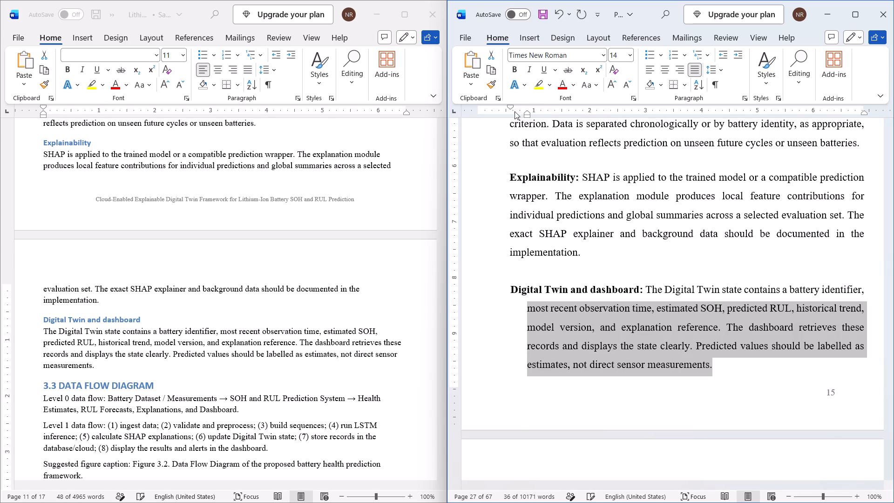
left_click(510, 107)
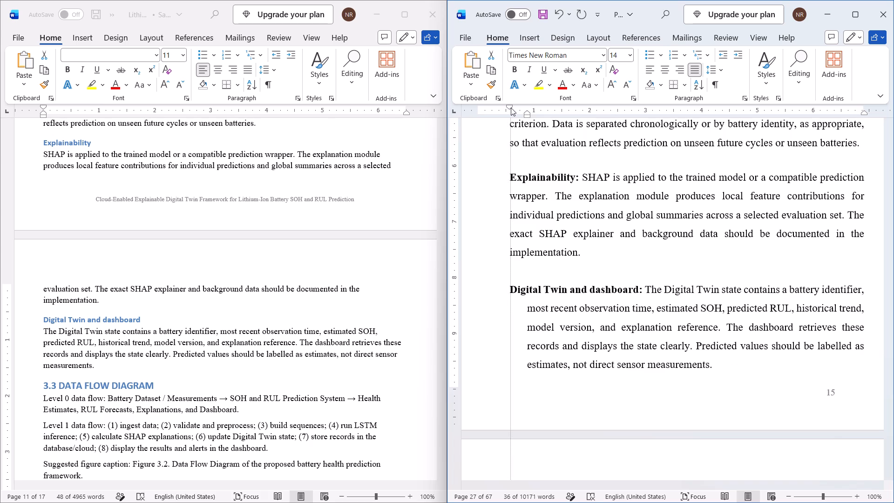
left_click_drag(525, 113, 518, 114)
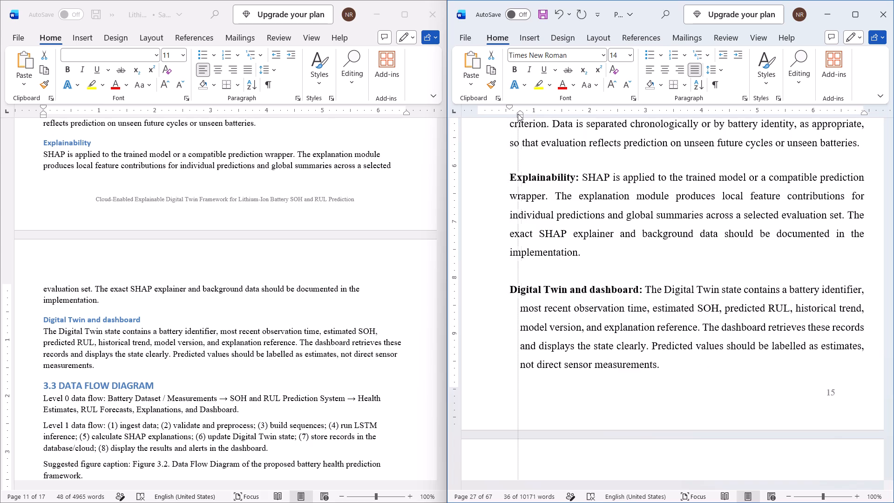
left_click_drag(518, 114, 510, 114)
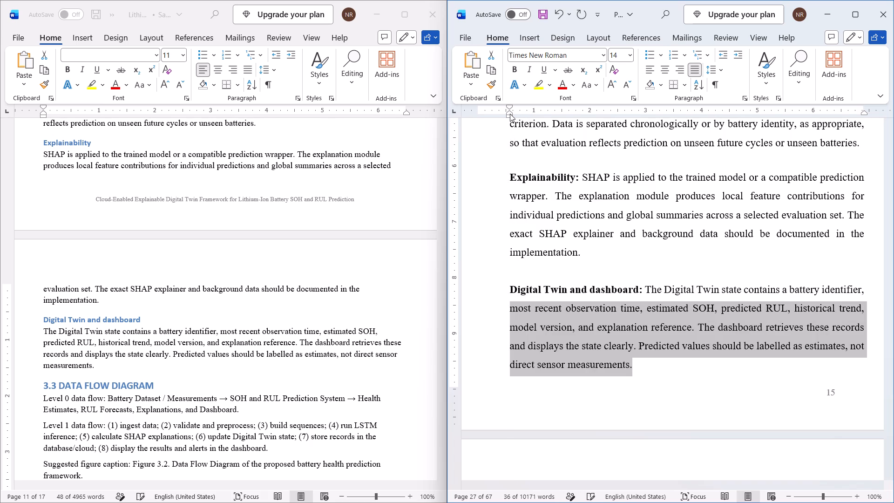
left_click(664, 367)
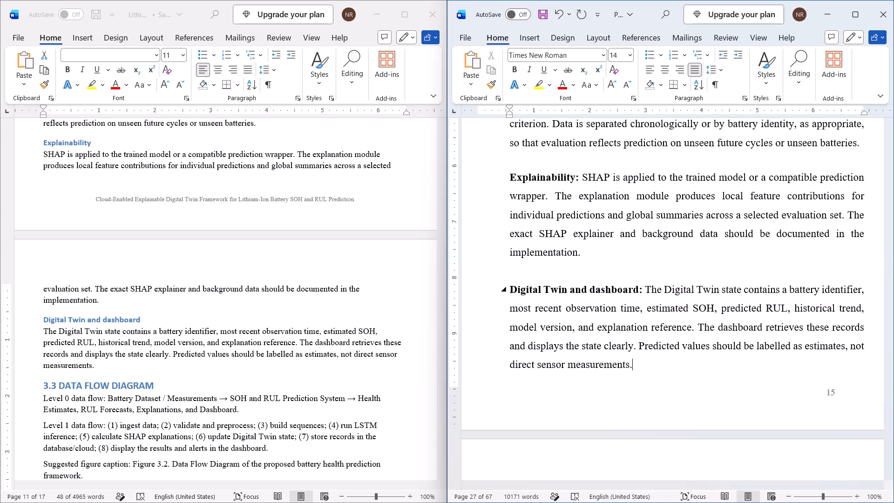
Delete the Classification Layer, Training and Evaluation, and Feedback entries, along with the blank lines around them, before section 3.3.
scroll(664, 367, "down", 3)
scroll(619, 363, "down", 3)
scroll(619, 363, "up", 1)
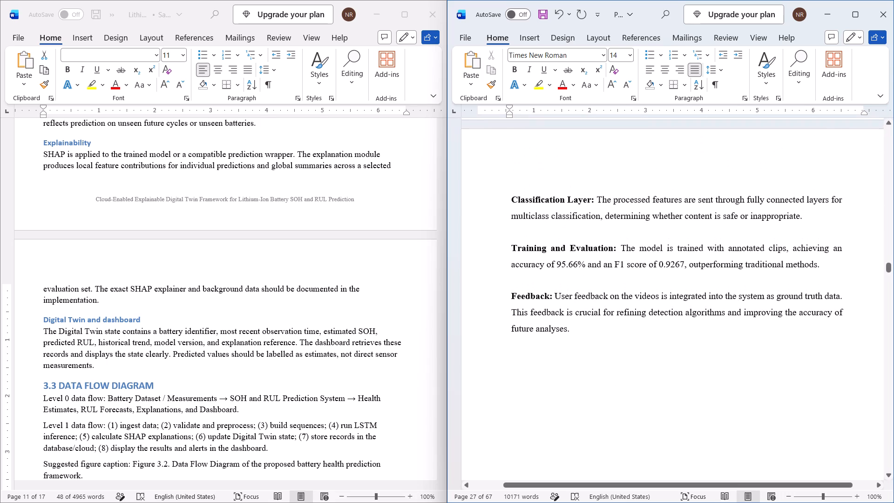
left_click_drag(583, 340, 515, 178)
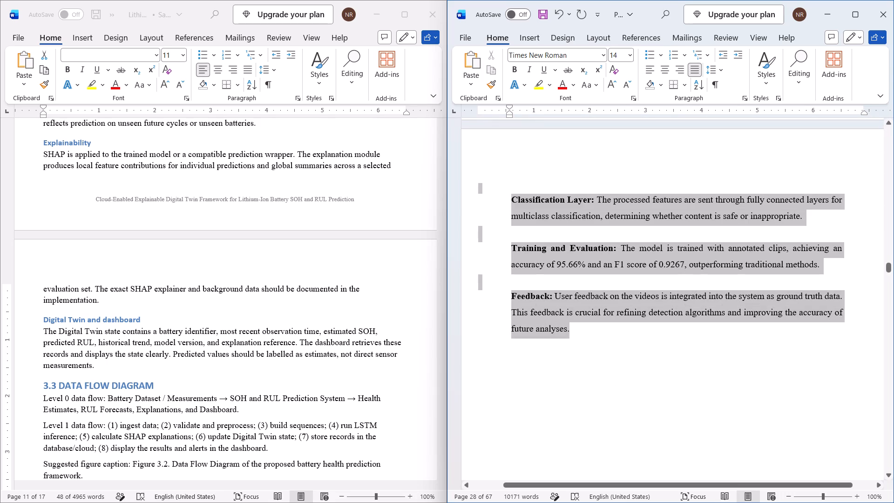
left_click_drag(515, 178, 515, 169)
key("BackSpace")
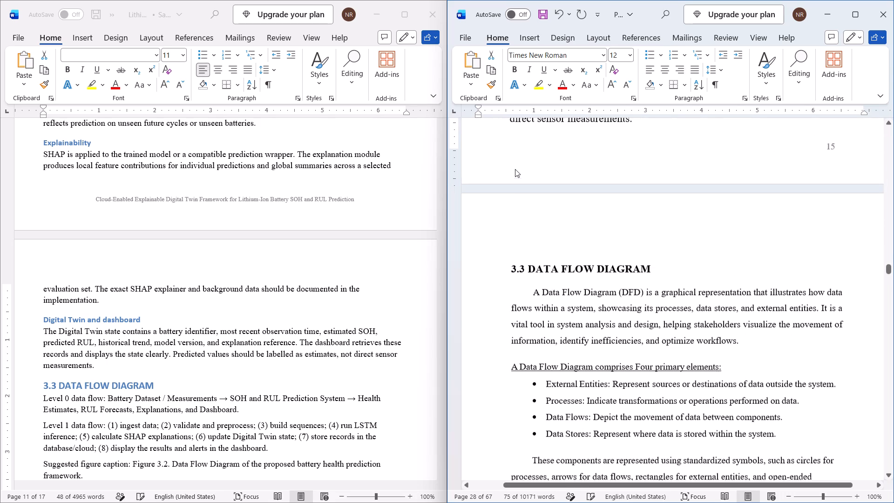
scroll(515, 169, "up", 2)
Compare section 3.3 Data Flow Diagram in the report and the source document, including the DFD levels, Figure 3.2 and the Implementation chapter's start.
scroll(515, 169, "down", 1)
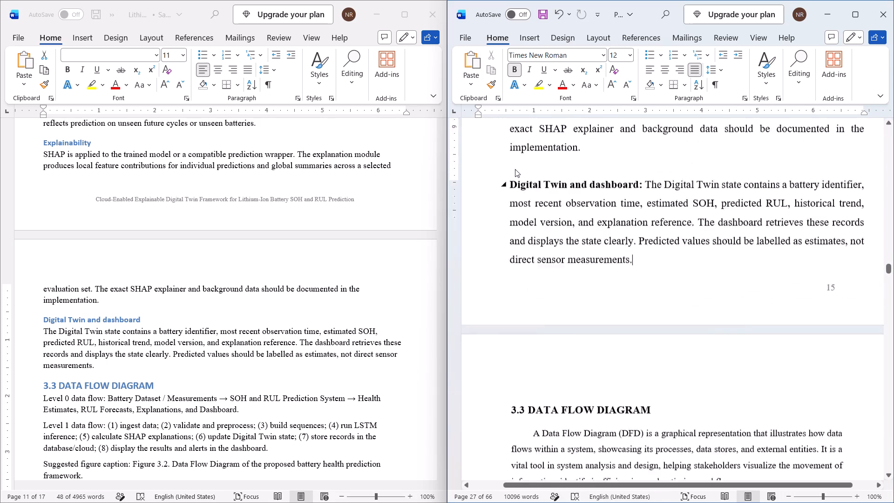
scroll(515, 169, "down", 1)
scroll(562, 276, "down", 2)
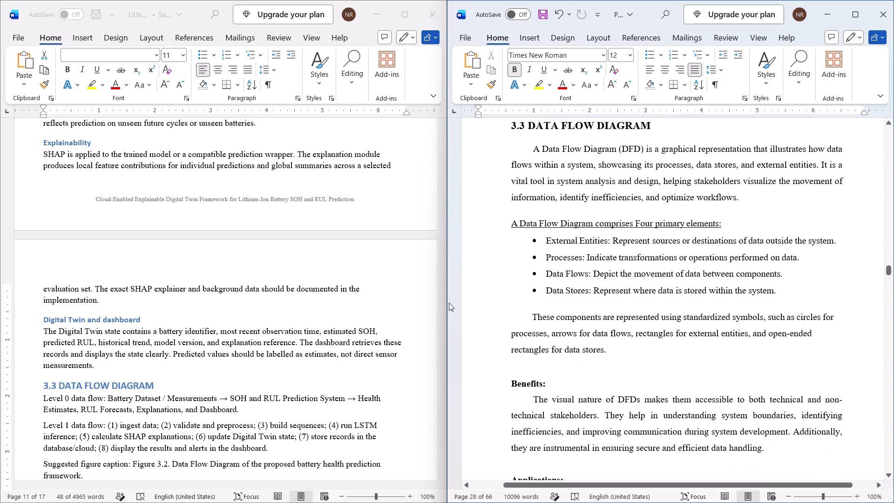
scroll(305, 367, "down", 1)
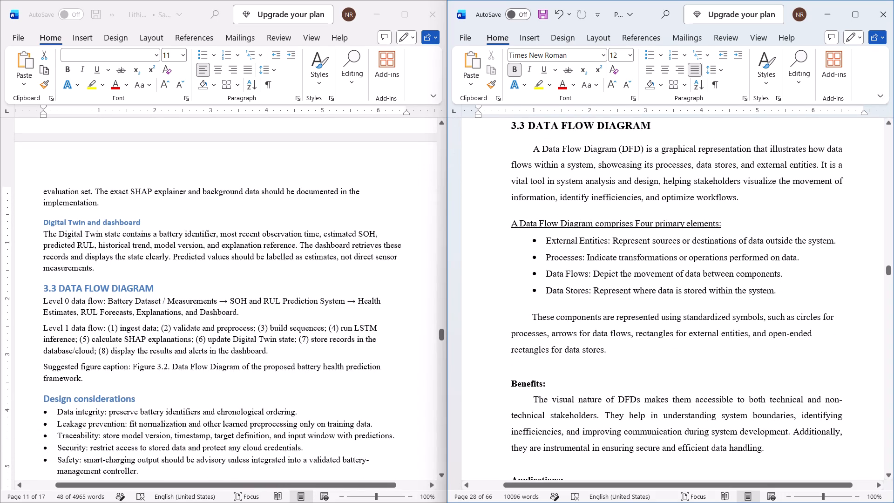
scroll(582, 358, "down", 2)
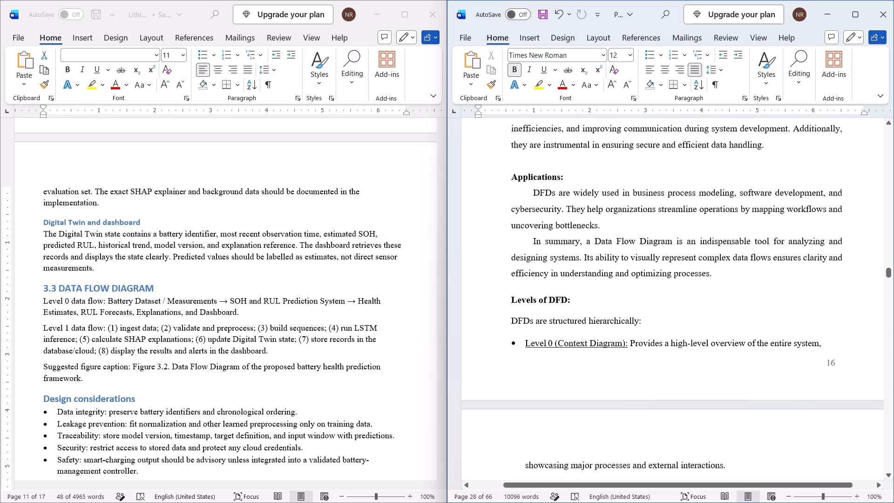
scroll(303, 413, "down", 2)
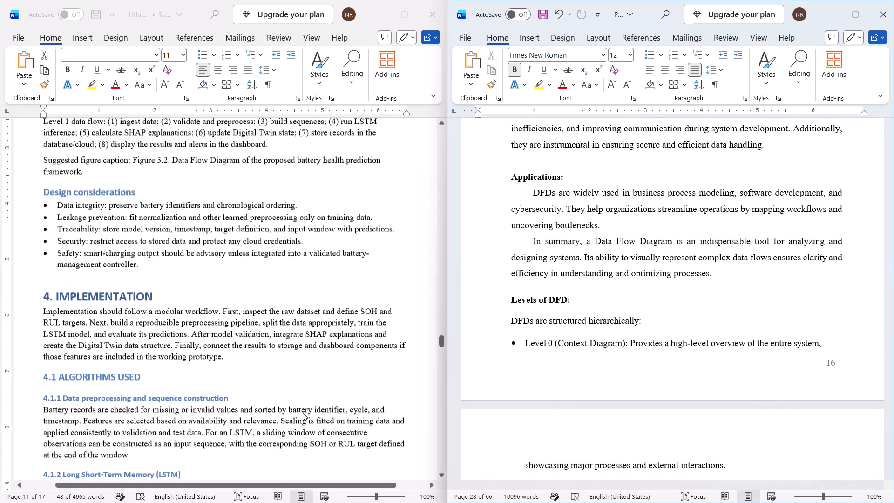
scroll(303, 413, "up", 2)
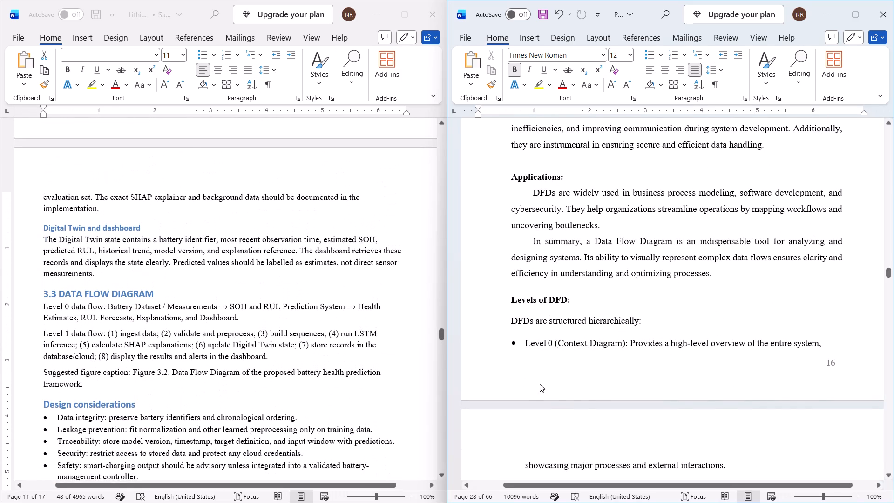
scroll(540, 384, "up", 3)
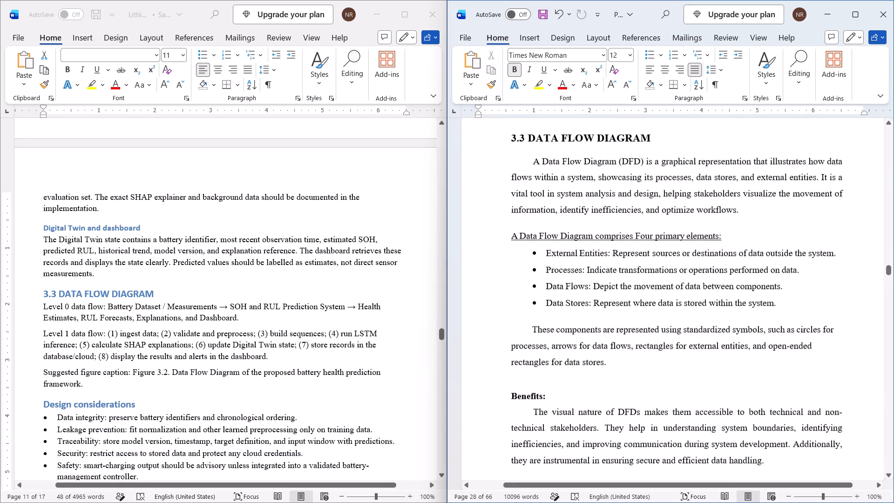
scroll(540, 384, "up", 1)
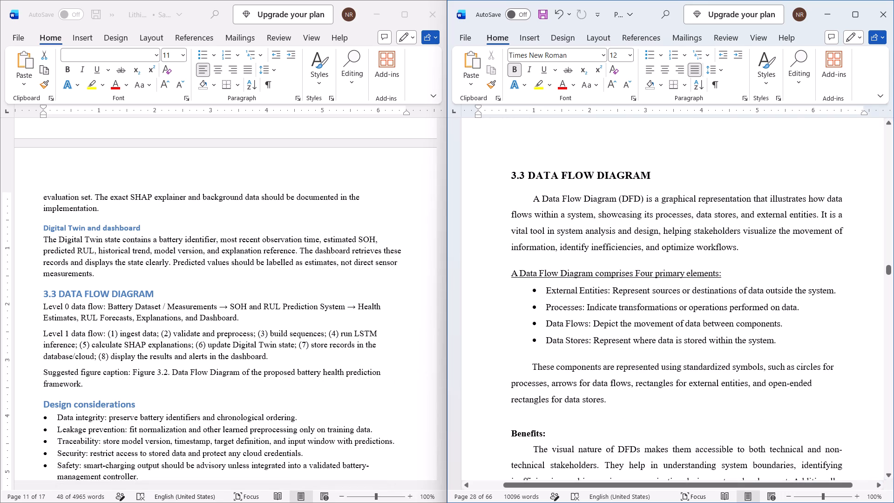
scroll(528, 412, "down", 1)
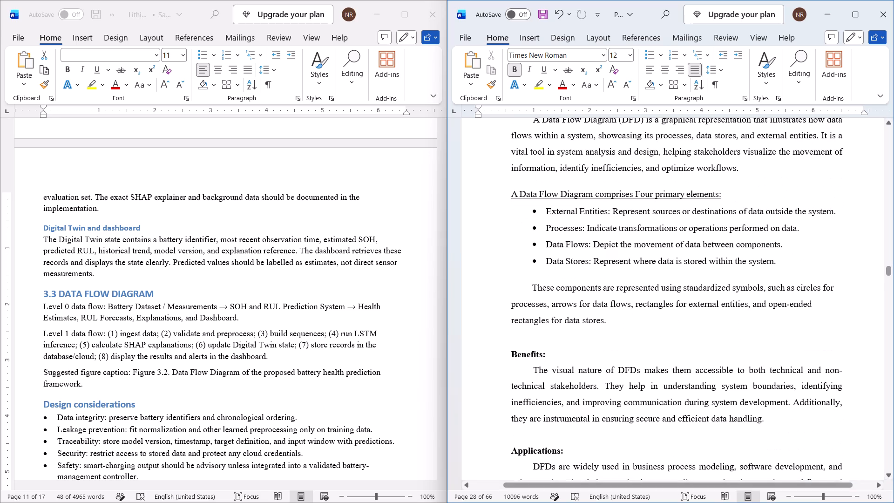
scroll(587, 372, "down", 3)
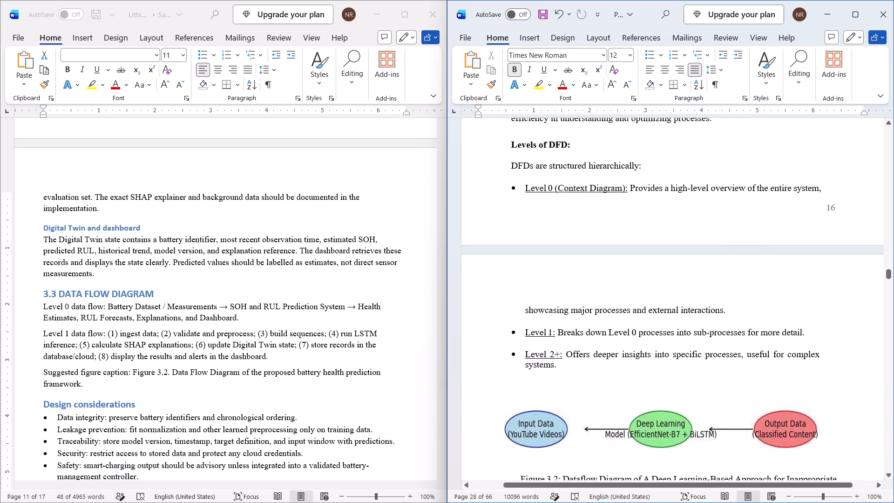
scroll(587, 372, "down", 5)
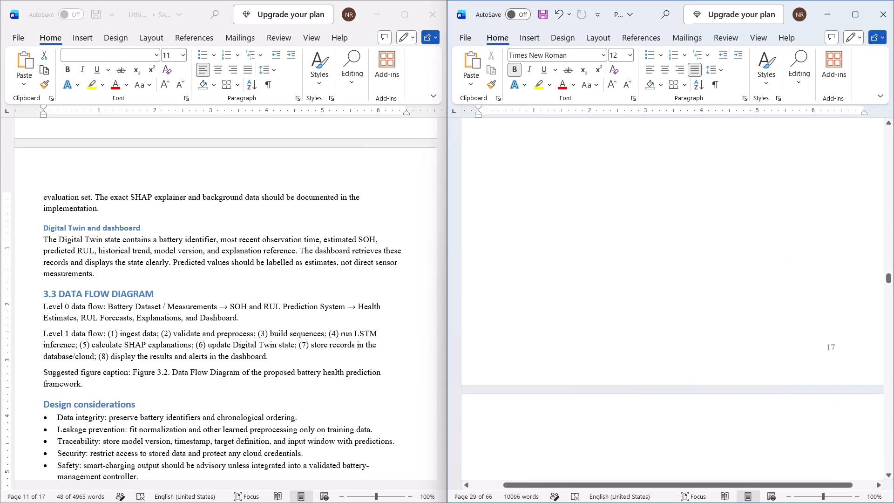
scroll(587, 372, "down", 2)
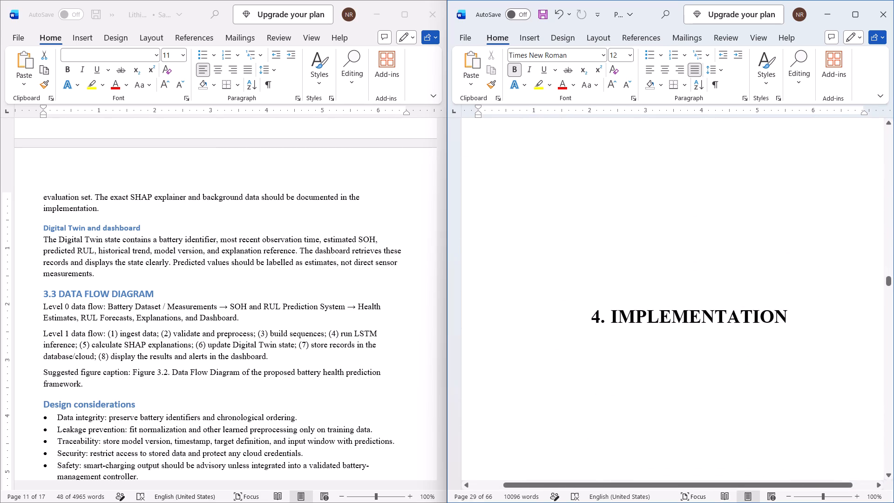
scroll(587, 372, "down", 1)
scroll(265, 373, "down", 1)
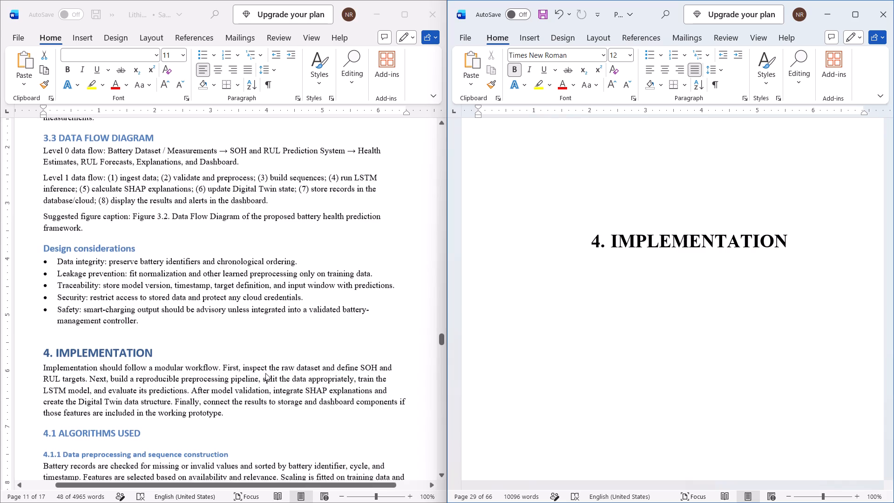
scroll(265, 373, "up", 2)
scroll(536, 373, "up", 7)
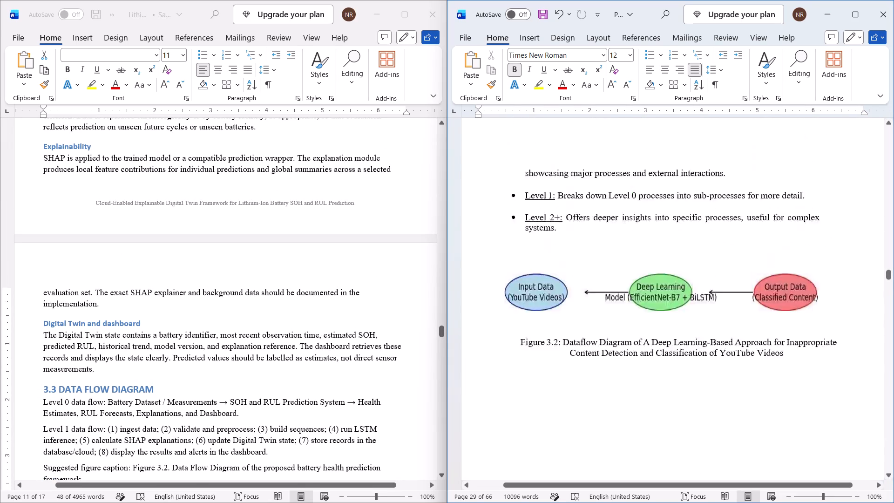
scroll(536, 373, "up", 2)
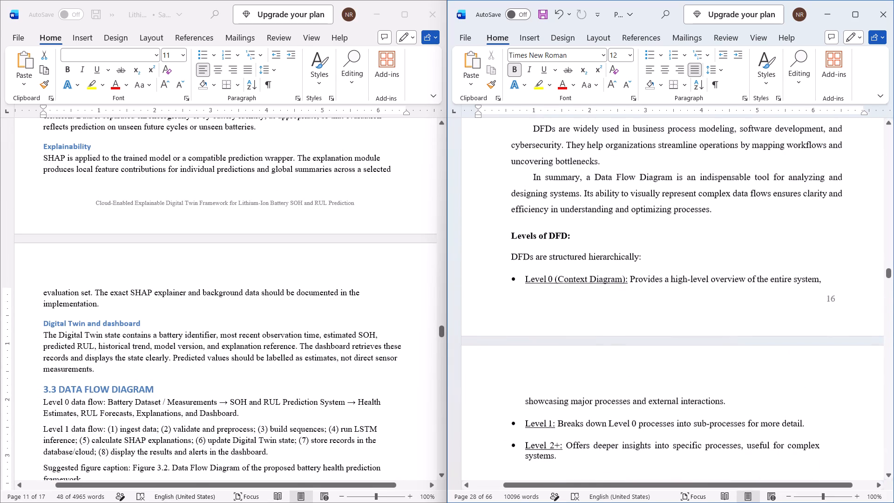
scroll(535, 363, "up", 1)
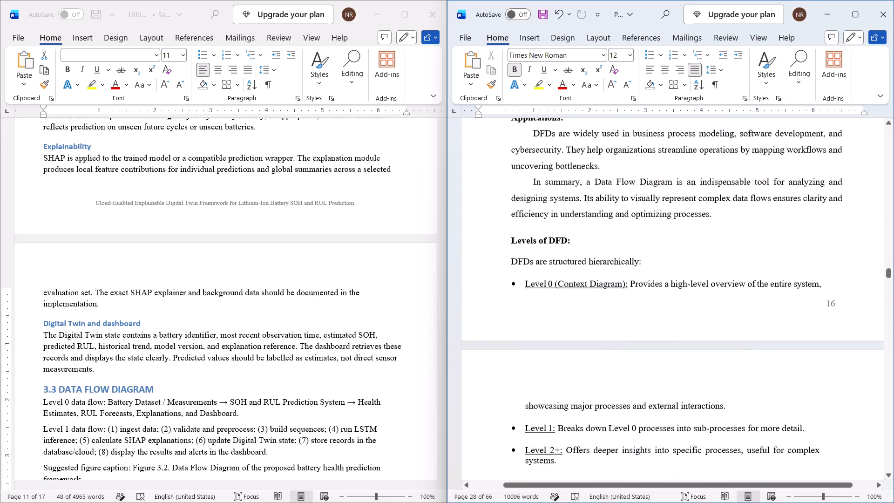
scroll(535, 363, "up", 3)
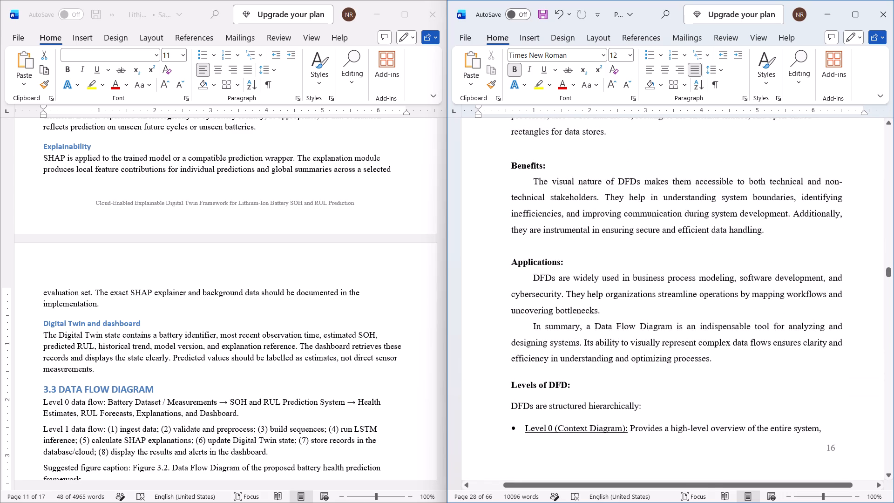
scroll(535, 363, "up", 2)
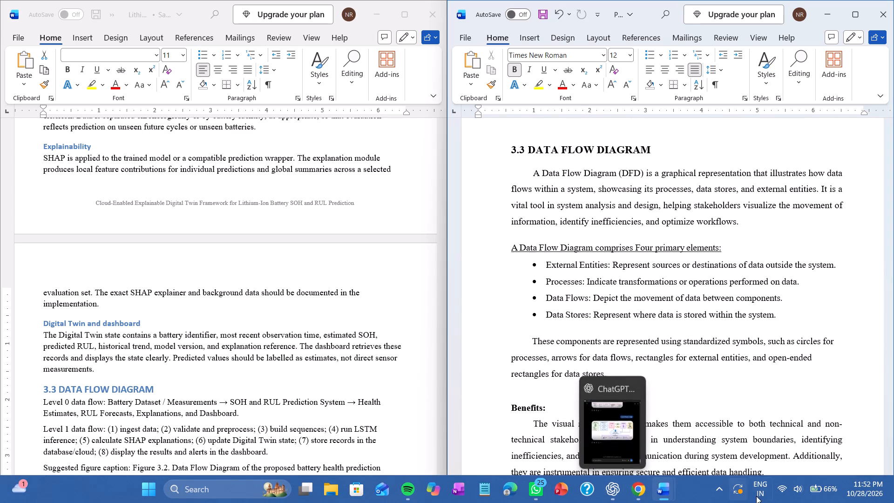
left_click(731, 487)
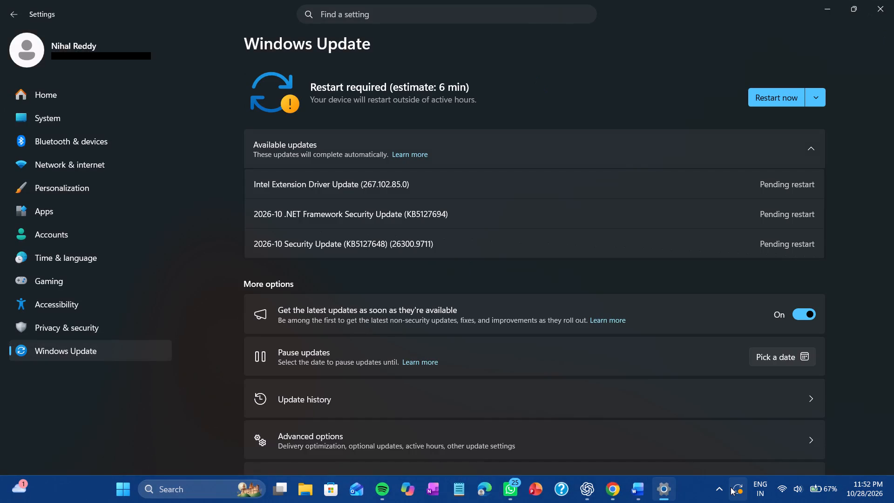
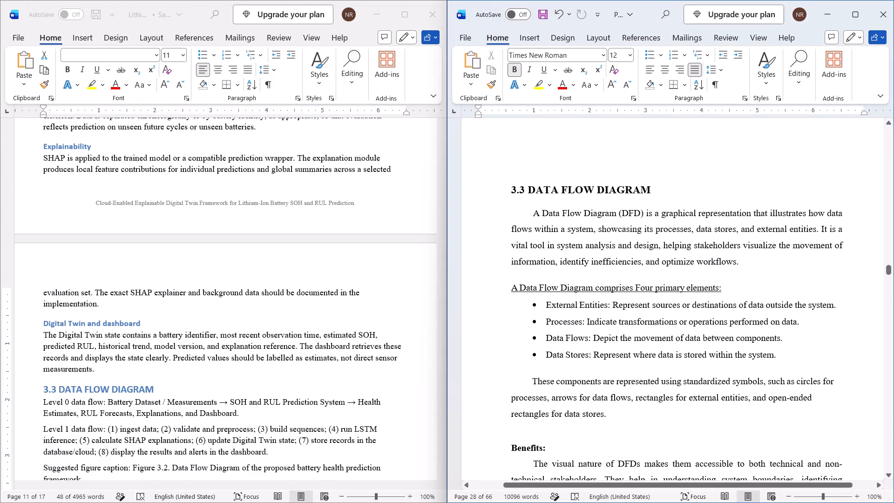
left_click_drag(609, 417, 532, 190)
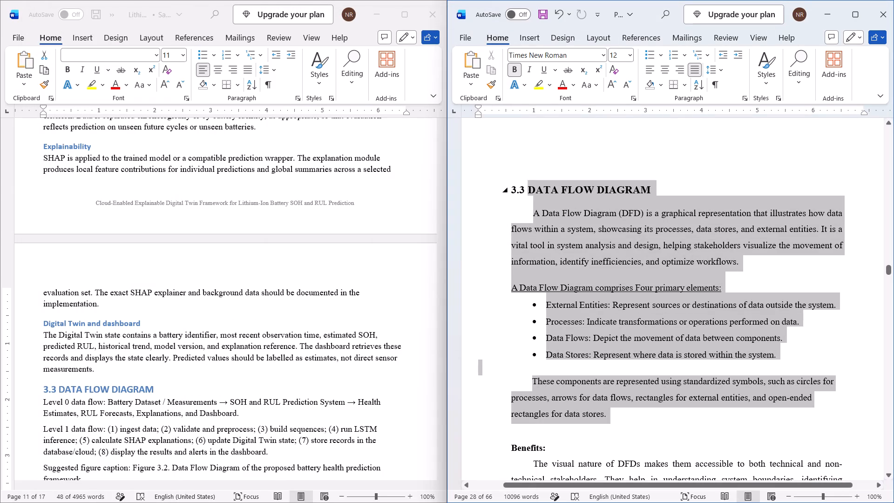
left_click_drag(532, 190, 532, 211)
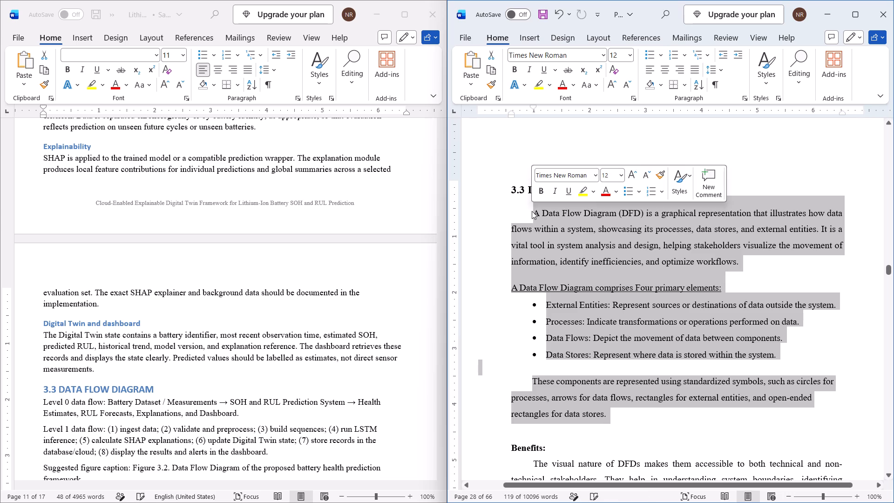
key("ctrl+shift+v")
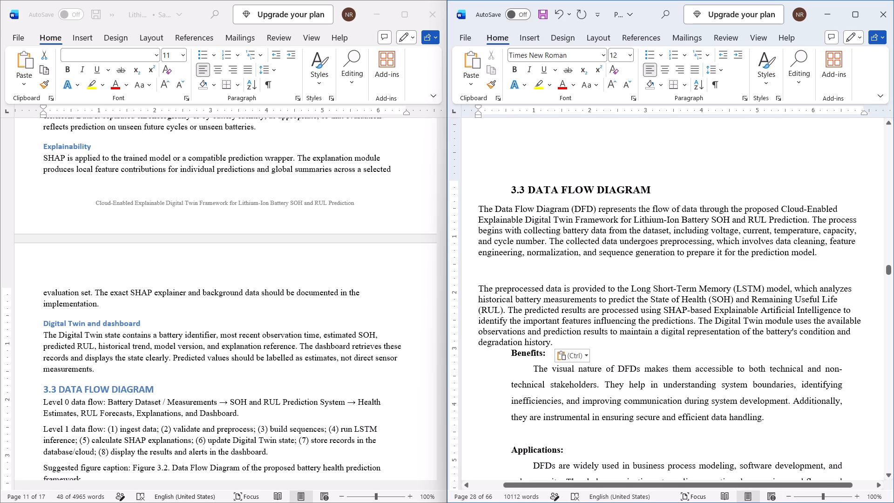
Set the new section 3.3 paragraphs to 1.5 line spacing and justified alignment.
left_click_drag(557, 342, 484, 198)
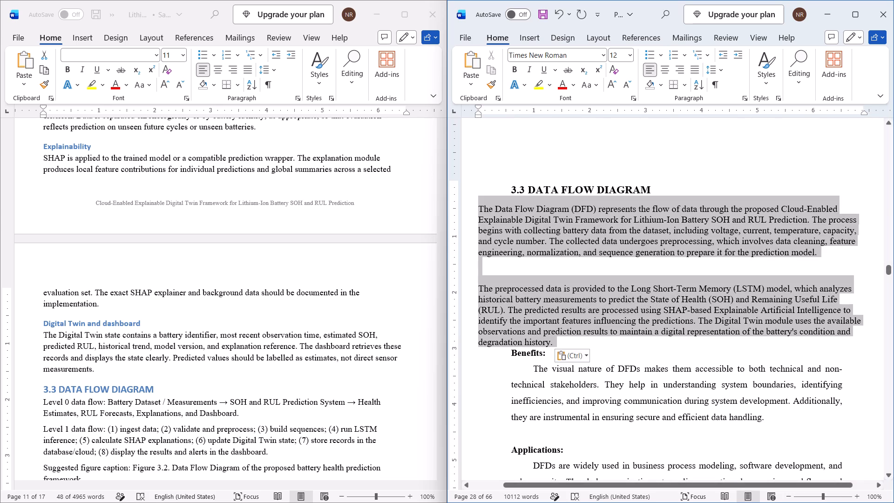
left_click_drag(484, 198, 482, 206)
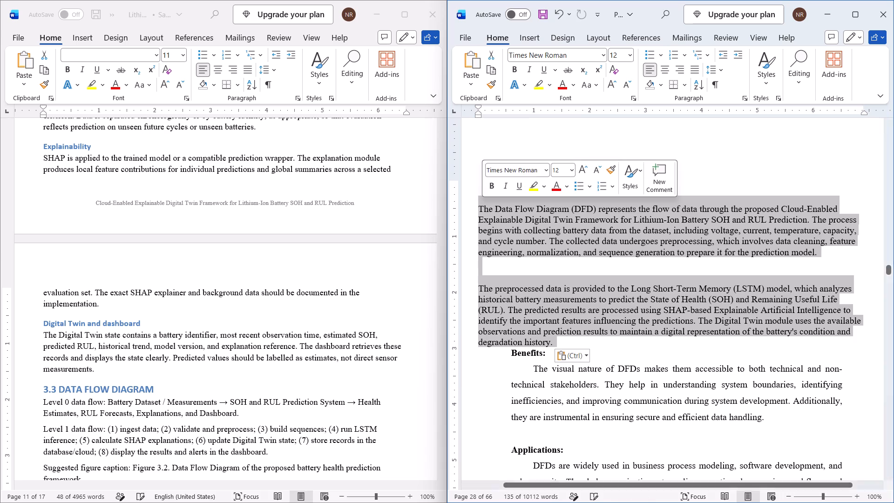
left_click(714, 70)
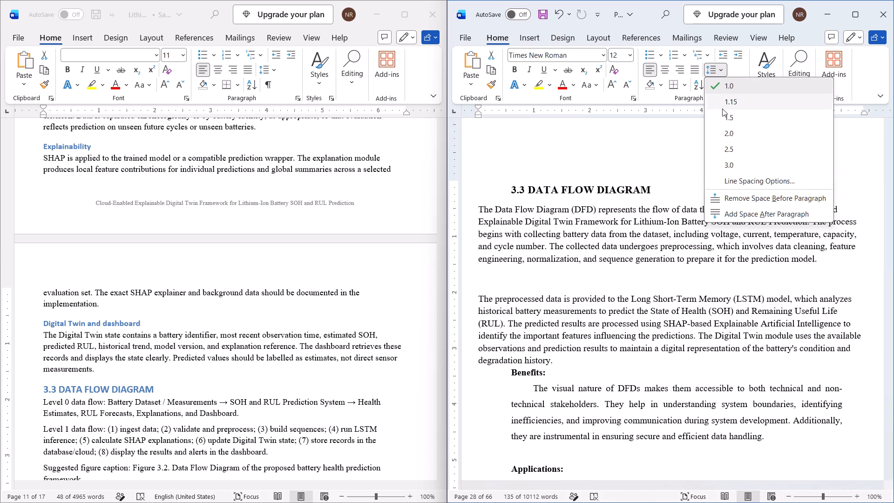
left_click(723, 116)
left_click(695, 69)
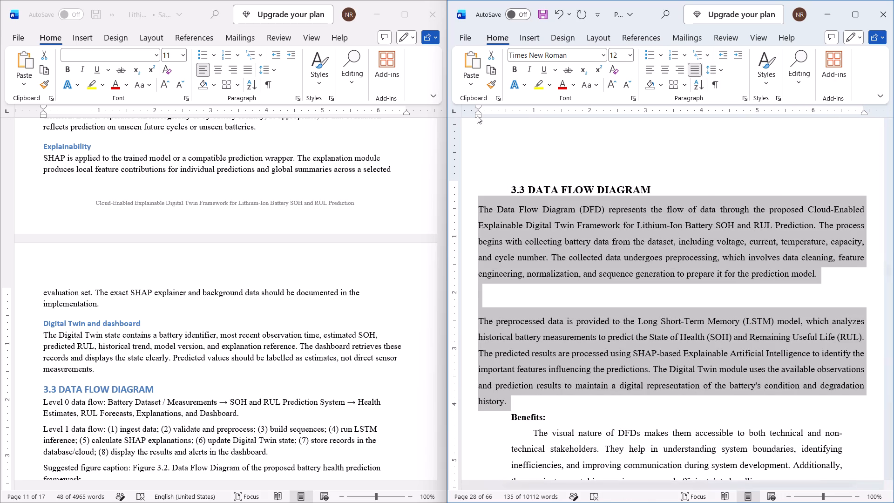
Indent the new section 3.3 paragraphs to line up with the section heading, and give them a further first-line indent.
left_click_drag(477, 116, 504, 118)
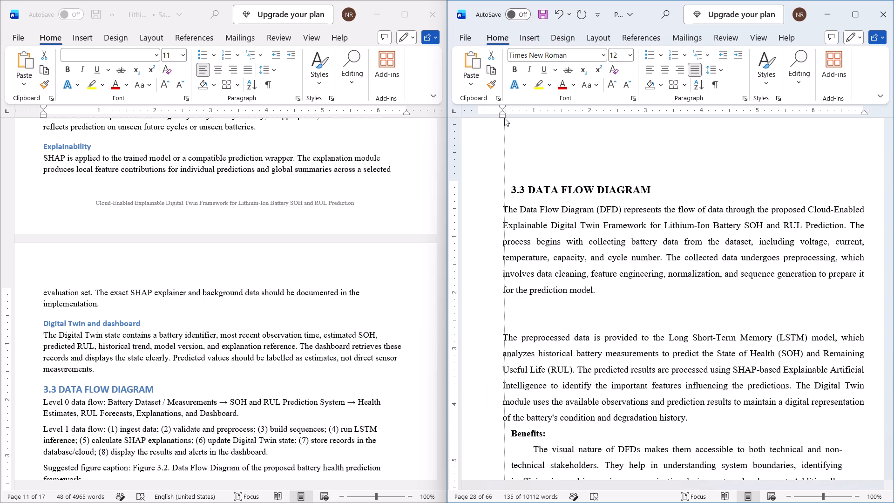
left_click_drag(504, 118, 508, 118)
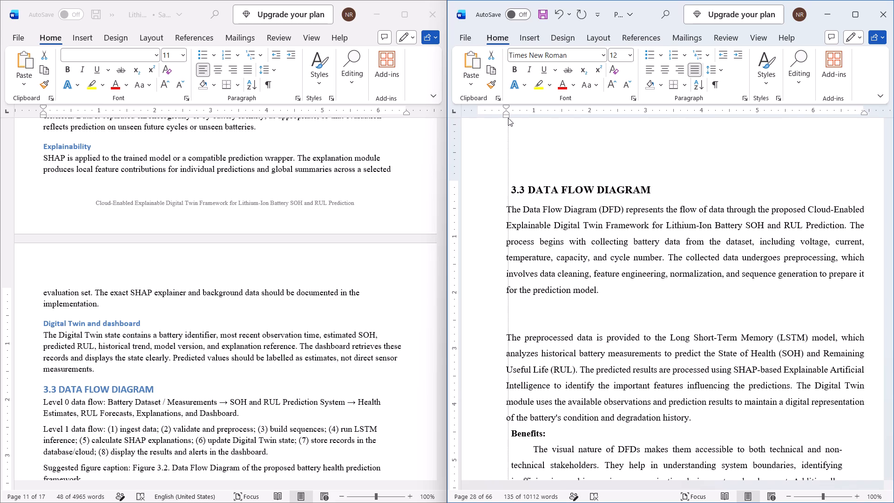
left_click_drag(508, 118, 509, 118)
left_click_drag(509, 104, 511, 104)
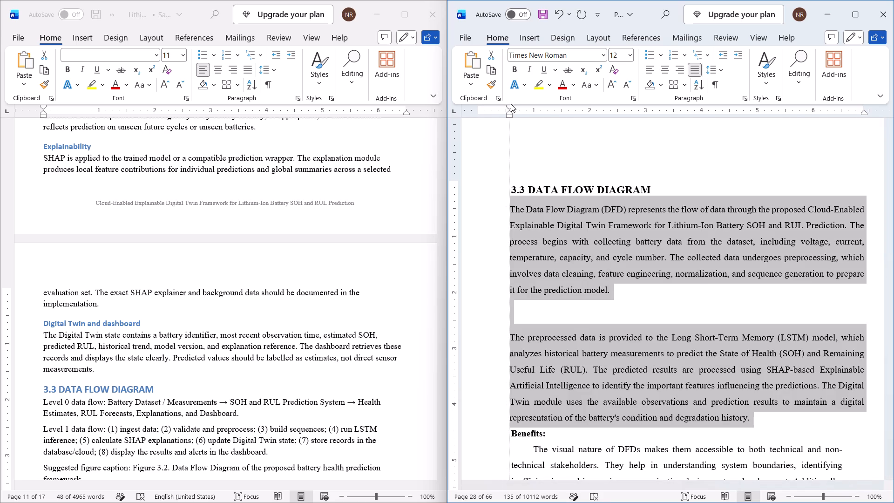
left_click_drag(511, 104, 531, 106)
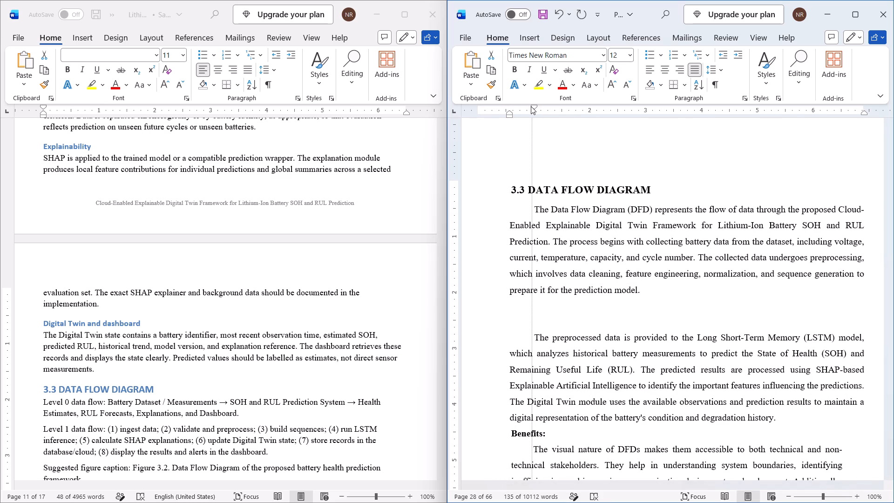
left_click_drag(531, 106, 531, 106)
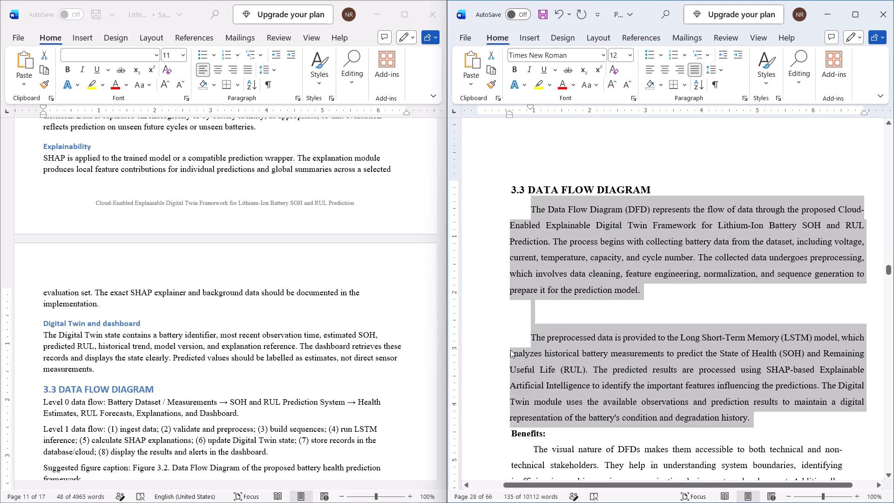
left_click(510, 350)
Reduce the Digital Twin and dashboard description to 12 pt, leaving its bold label out of the selection.
scroll(510, 350, "up", 3)
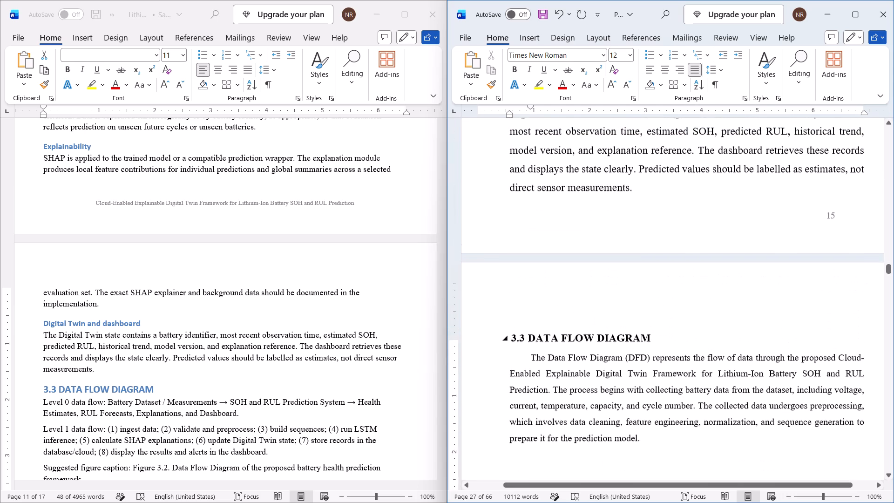
scroll(510, 350, "up", 1)
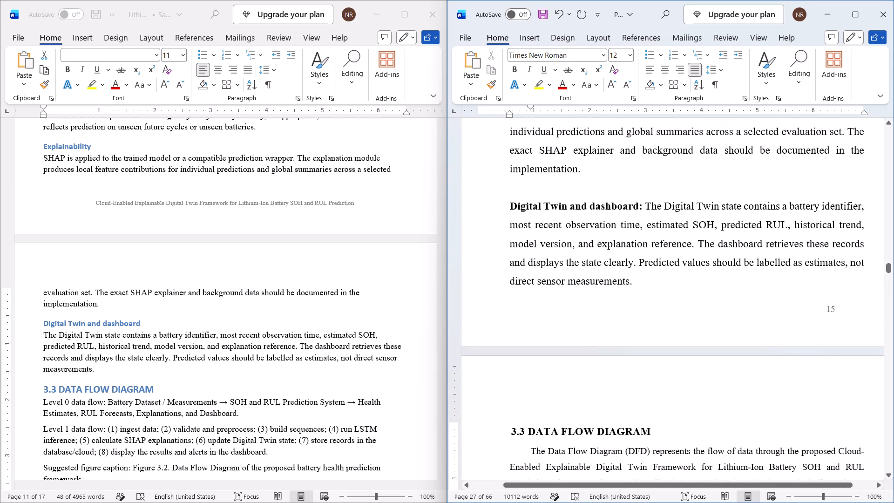
left_click_drag(642, 285, 526, 222)
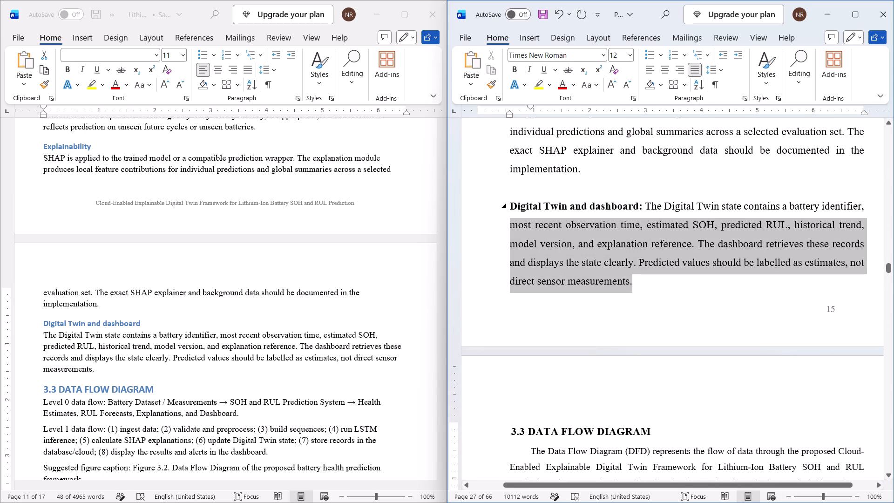
left_click_drag(526, 222, 593, 227)
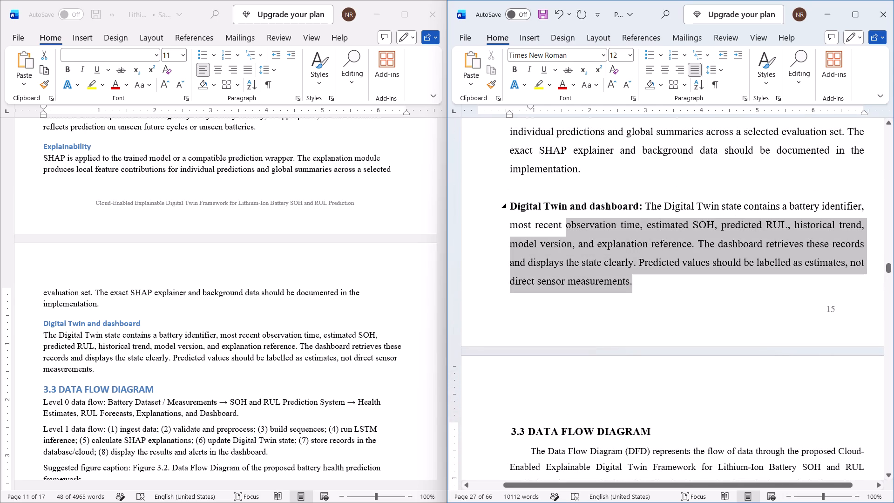
left_click_drag(593, 227, 647, 208)
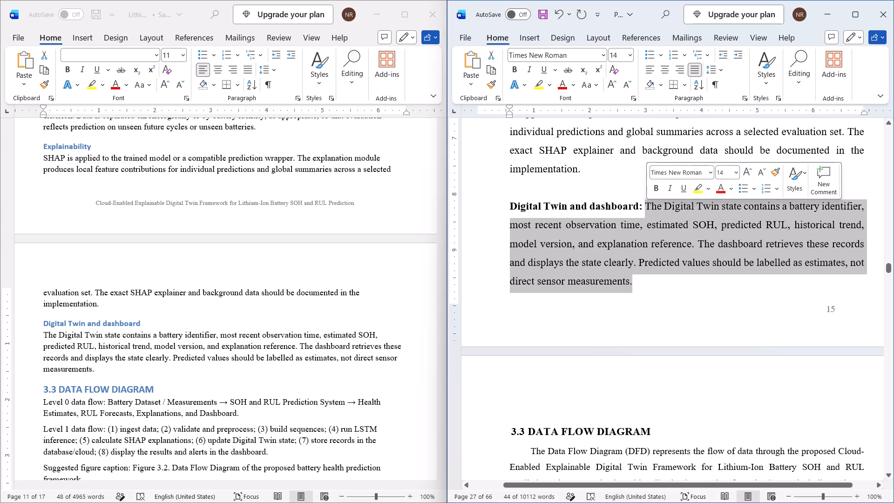
left_click(626, 87)
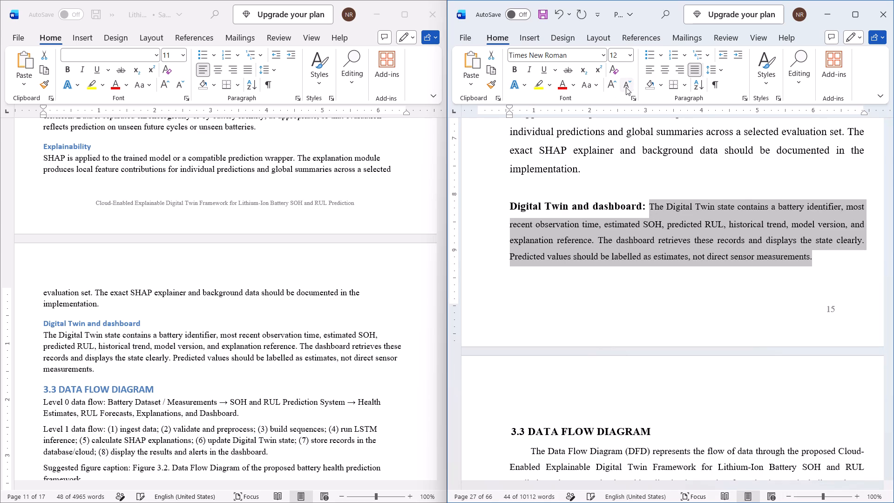
left_click(607, 263)
Reduce the Explainability description after its bold label to 12 pt.
scroll(607, 263, "up", 2)
left_click_drag(586, 263, 589, 199)
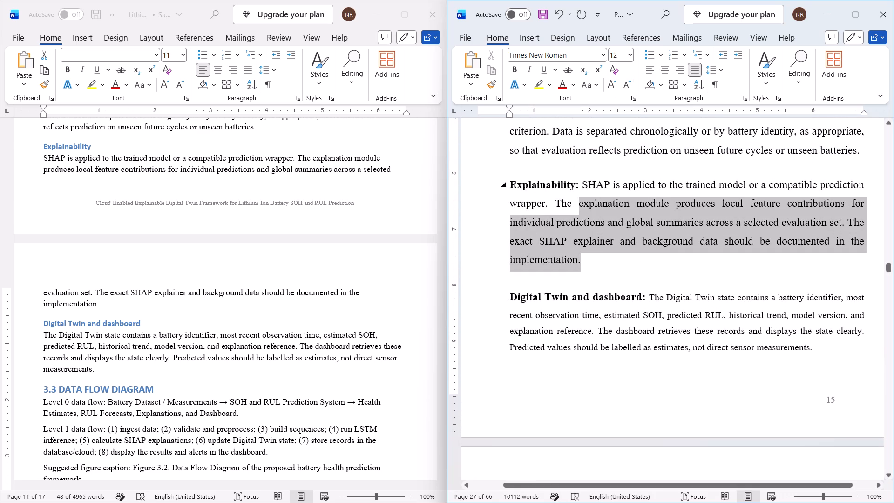
left_click_drag(589, 199, 584, 193)
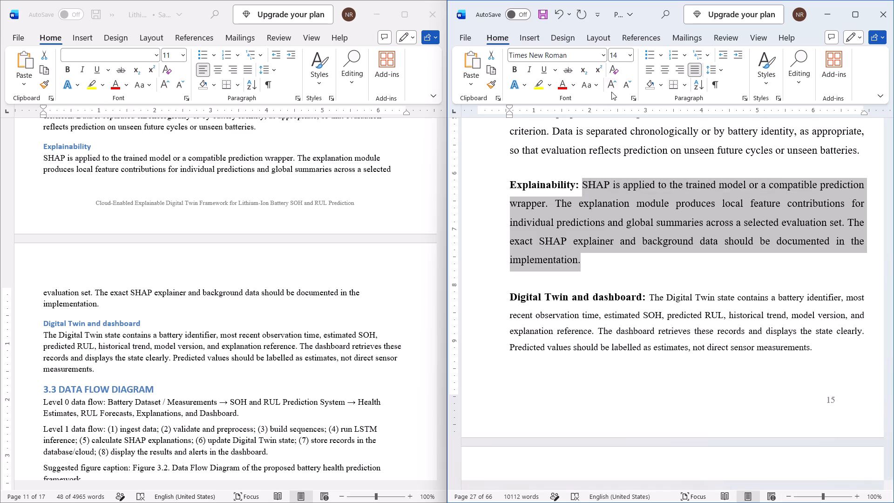
left_click(623, 85)
Reduce the Model training and prediction description after its bold label to 12 pt.
scroll(589, 175, "up", 1)
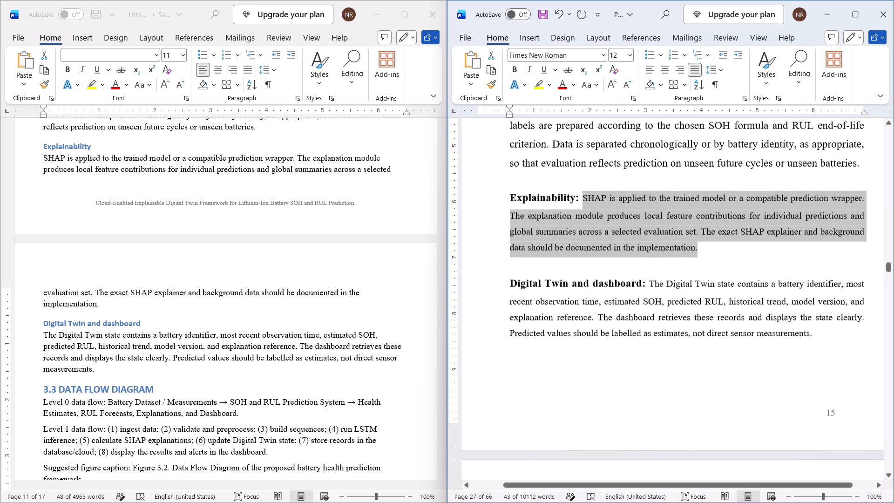
scroll(589, 175, "up", 3)
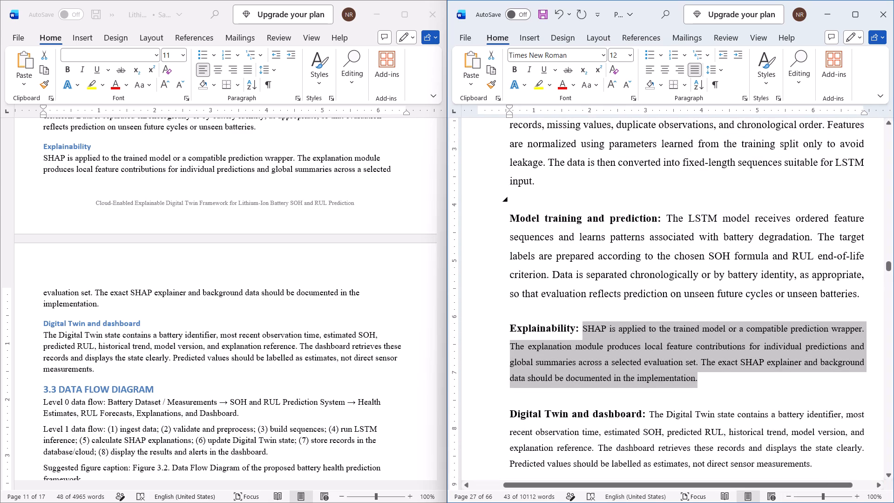
left_click_drag(861, 301, 671, 225)
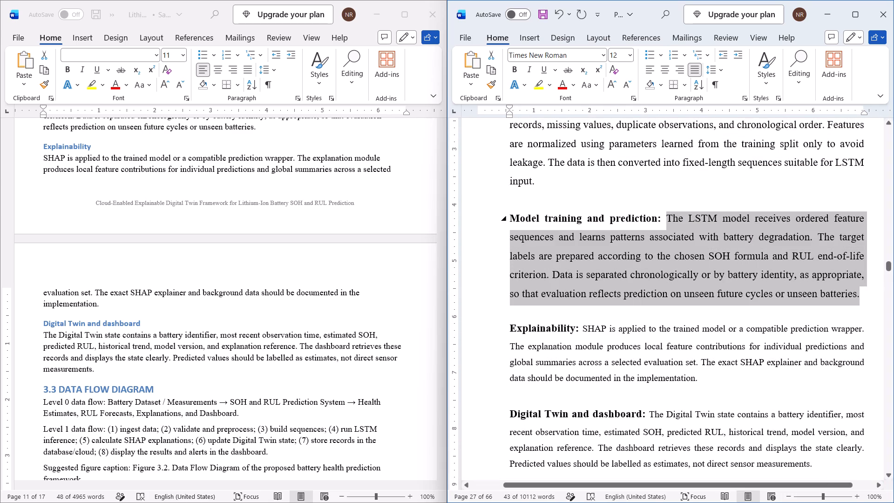
left_click_drag(671, 225, 670, 224)
left_click(622, 88)
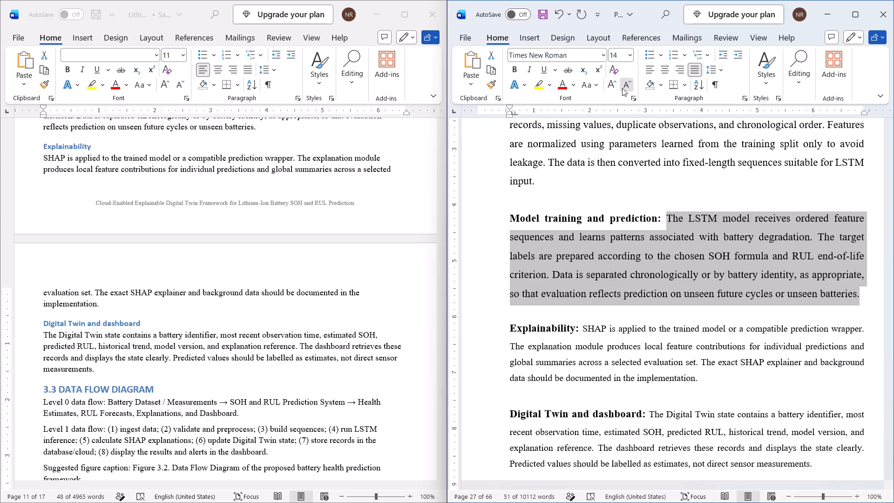
Reduce the Data preprocessing description after its bold label to 12 pt and check the text above it.
scroll(619, 152, "up", 1)
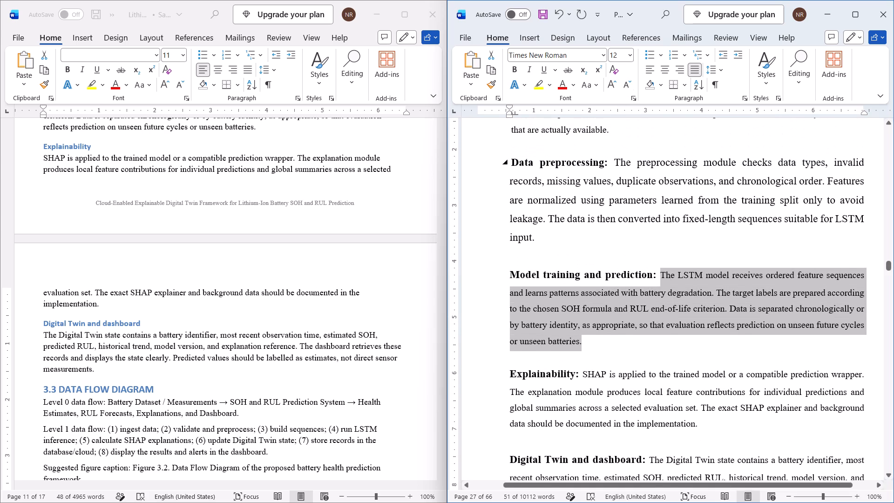
left_click_drag(538, 235, 615, 170)
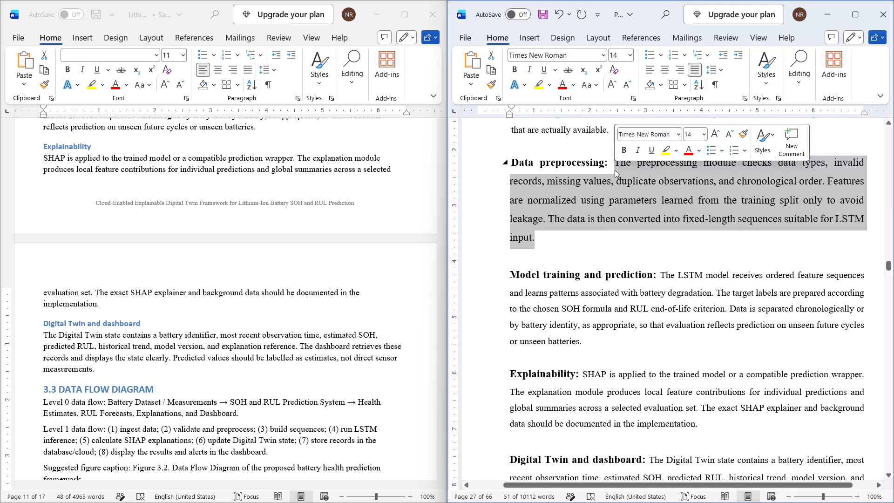
left_click(623, 87)
scroll(580, 187, "up", 1)
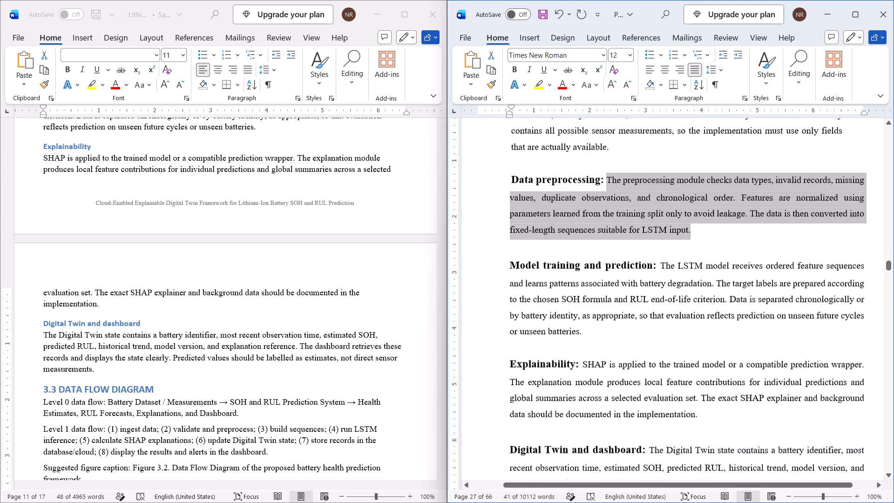
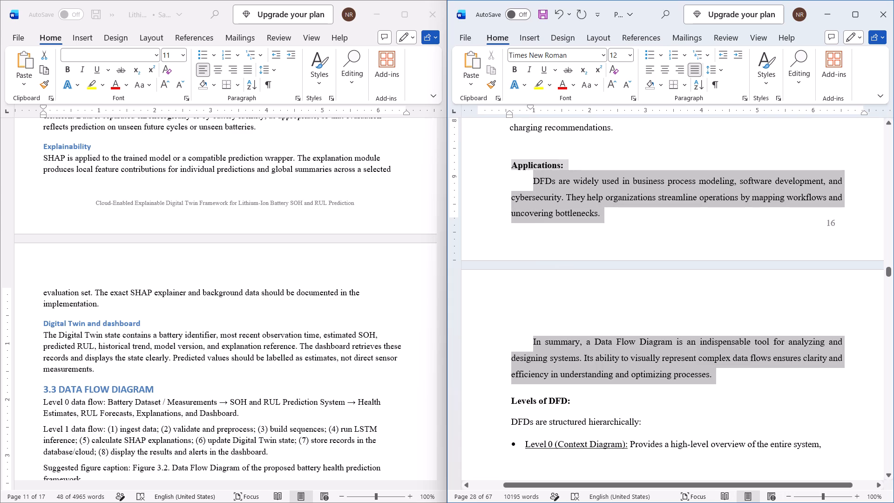
left_click_drag(535, 175, 535, 176)
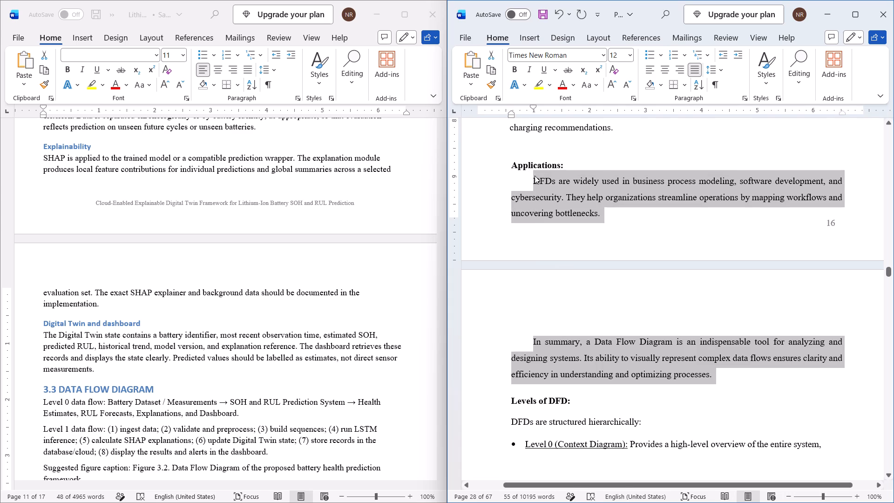
key("ctrl+v")
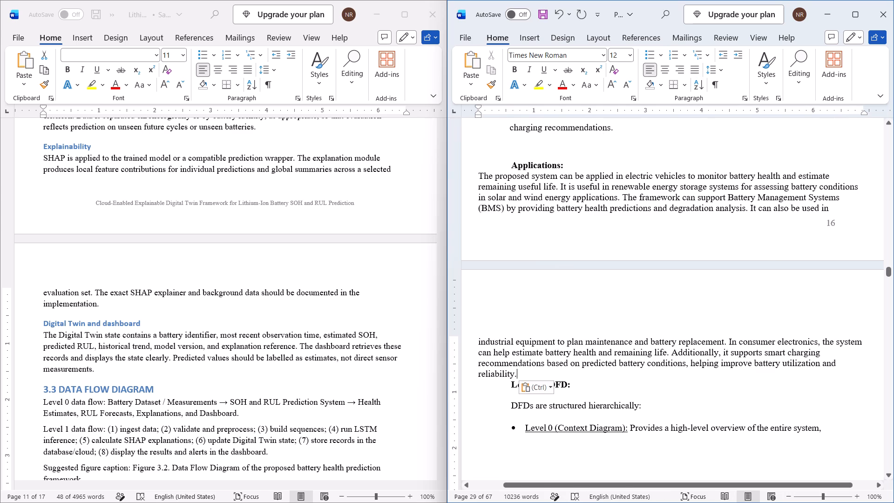
Justify the pasted Applications paragraph and set its line spacing to 1.5.
left_click_drag(522, 375, 514, 362)
left_click_drag(514, 362, 478, 175)
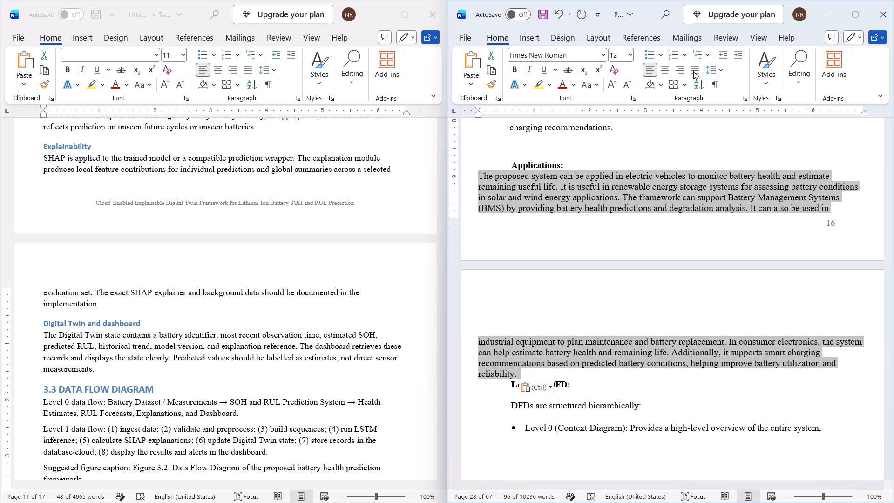
left_click(693, 71)
left_click(721, 74)
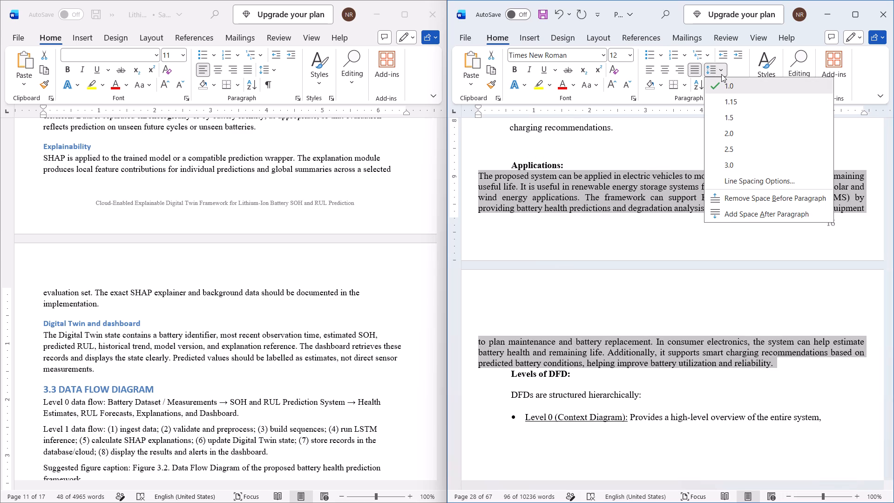
left_click(720, 115)
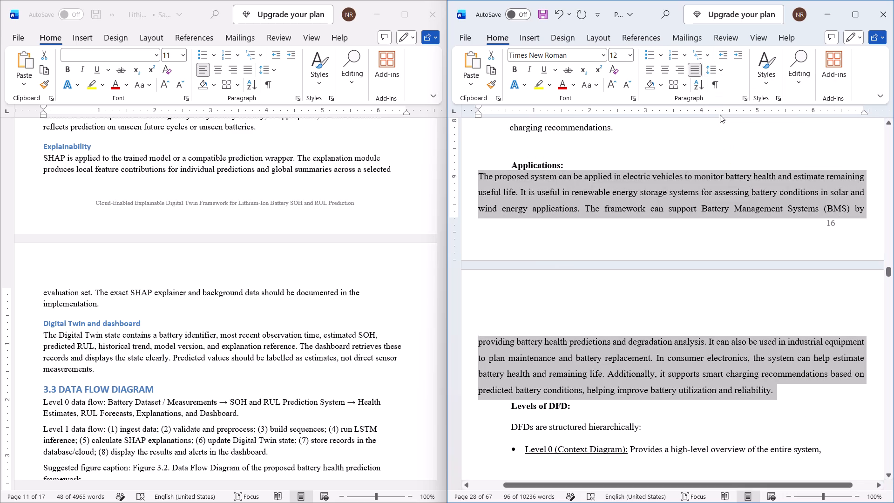
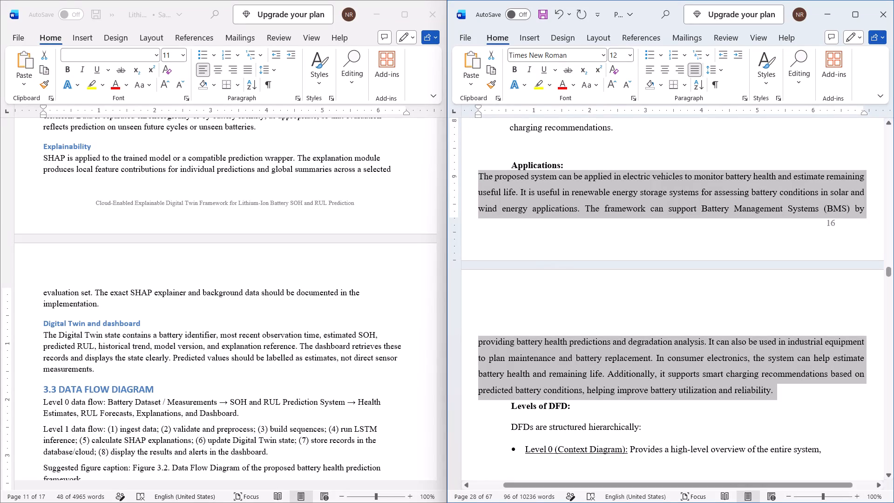
Indent the Applications paragraph so it lines up with its heading, and give its first line a further indent.
left_click_drag(477, 116, 508, 117)
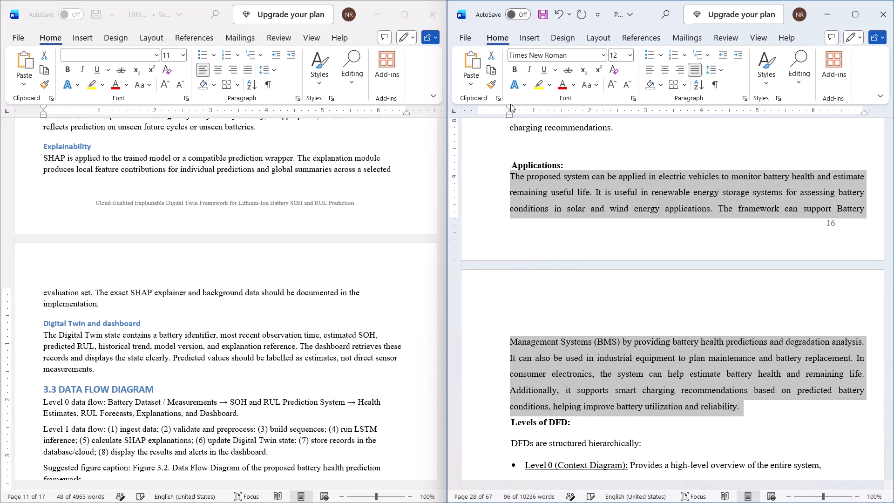
left_click(510, 103)
left_click_drag(510, 106, 527, 107)
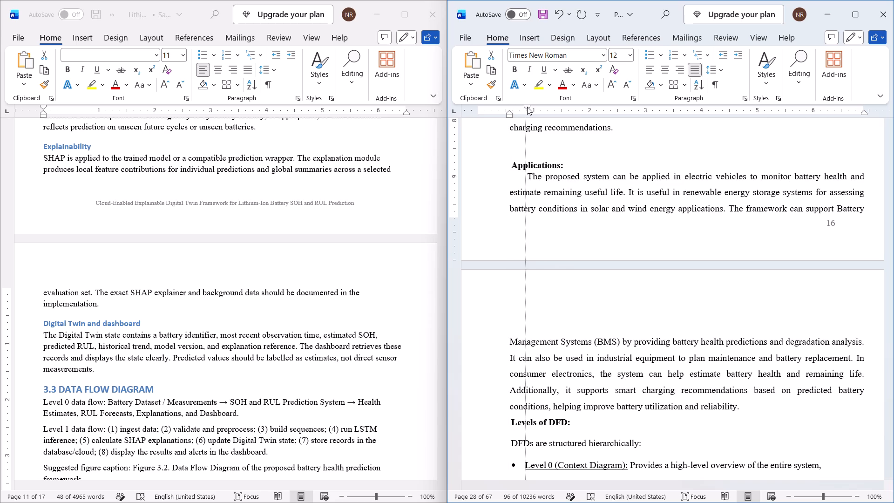
left_click_drag(527, 107, 529, 108)
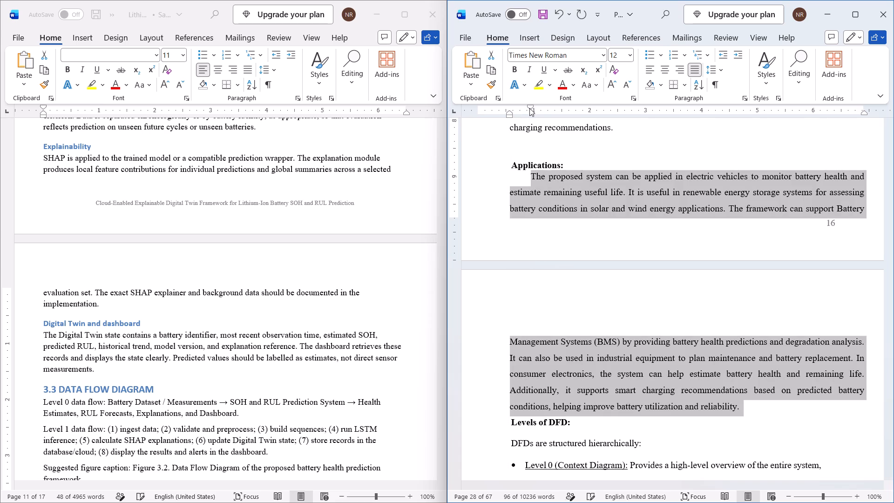
left_click_drag(507, 113, 511, 114)
left_click(509, 115)
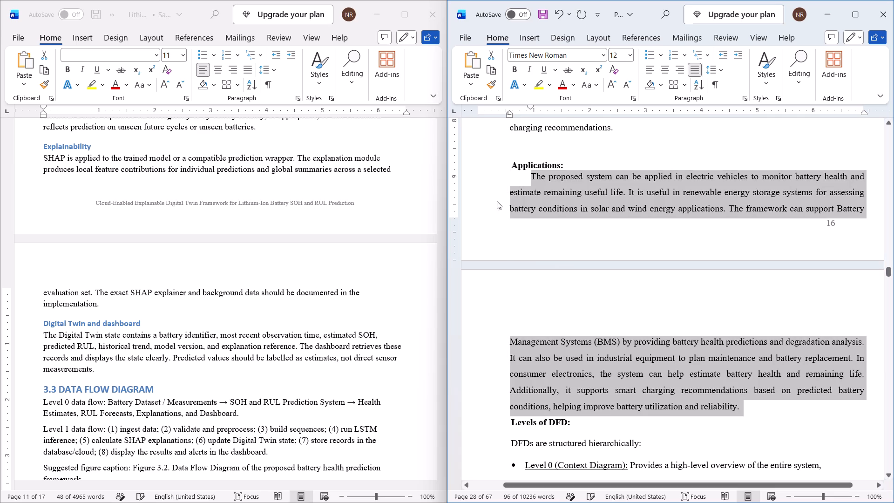
scroll(497, 204, "up", 1)
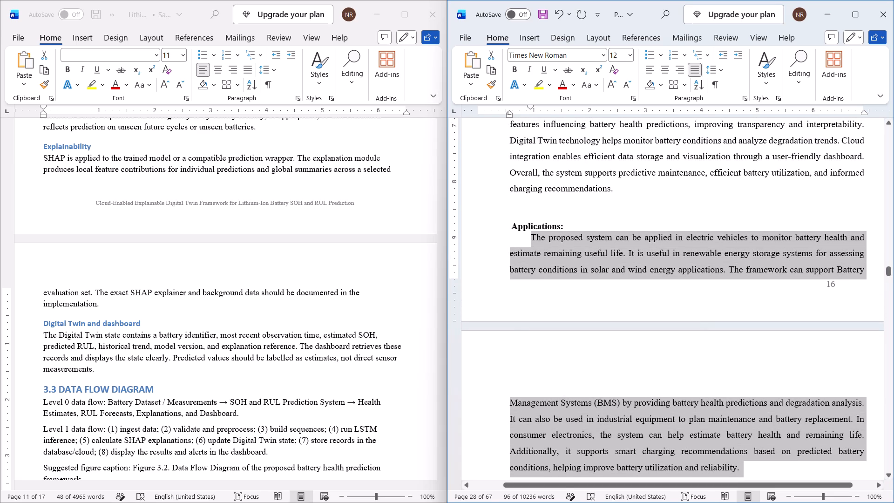
left_click(528, 322)
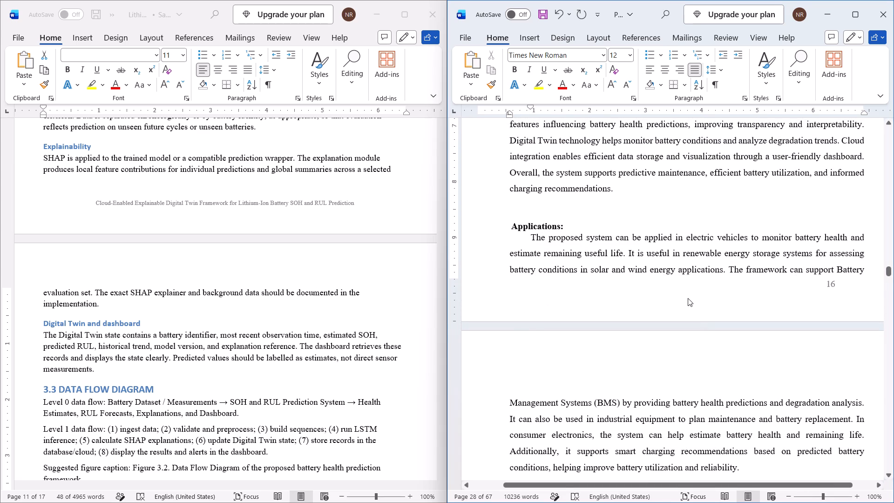
Look through the Levels of DFD section that follows the Applications paragraph, down to the Figure 3.2 data flow diagram.
scroll(587, 299, "down", 1)
scroll(587, 299, "up", 1)
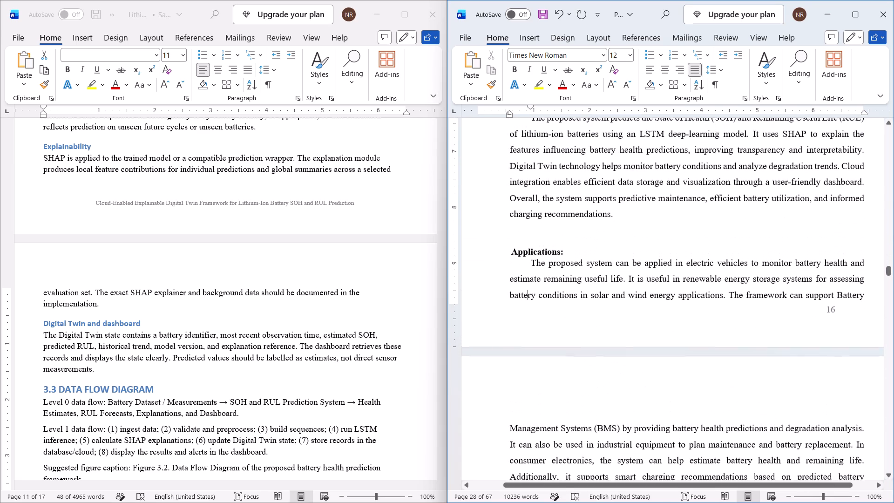
scroll(582, 335, "down", 2)
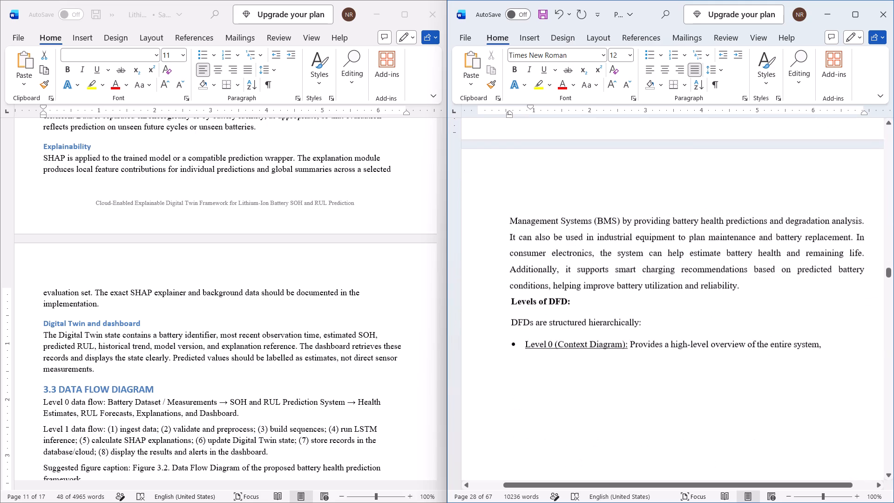
scroll(582, 335, "down", 3)
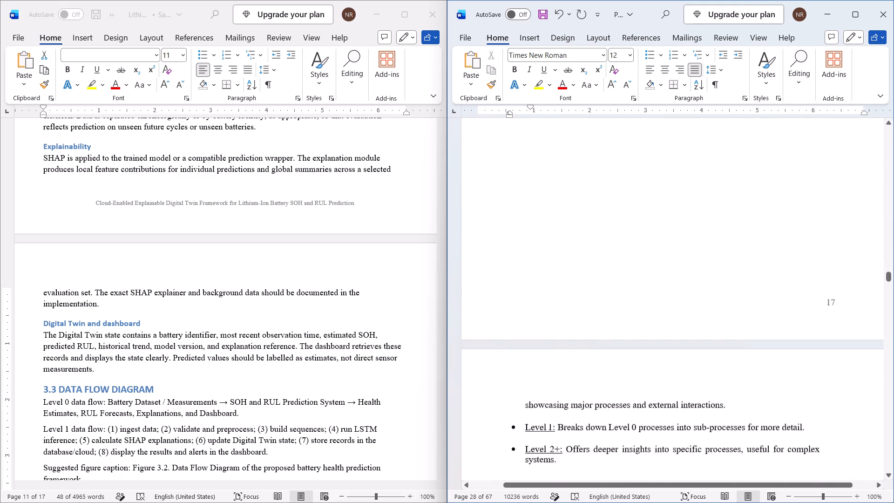
scroll(582, 335, "down", 1)
scroll(604, 428, "down", 2)
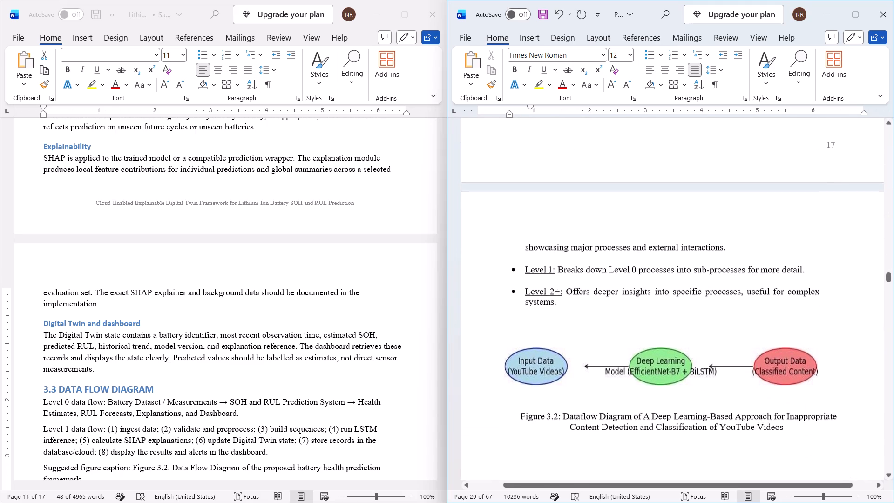
scroll(604, 428, "down", 1)
scroll(604, 428, "up", 3)
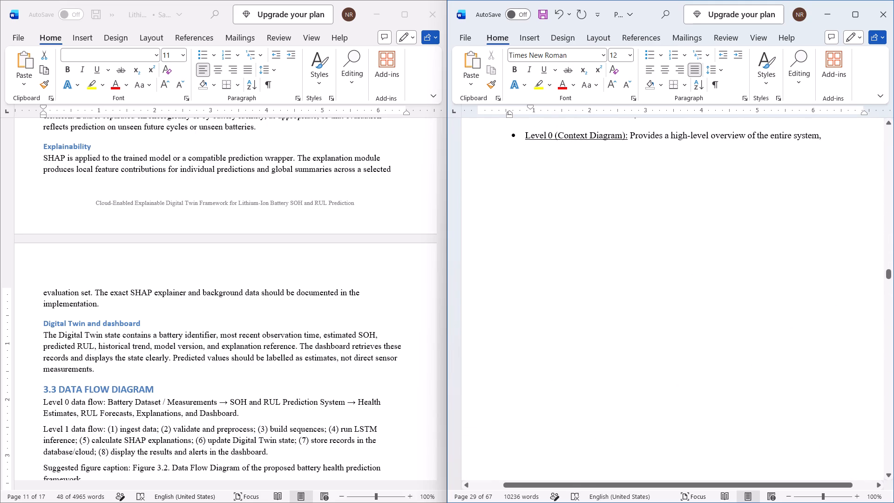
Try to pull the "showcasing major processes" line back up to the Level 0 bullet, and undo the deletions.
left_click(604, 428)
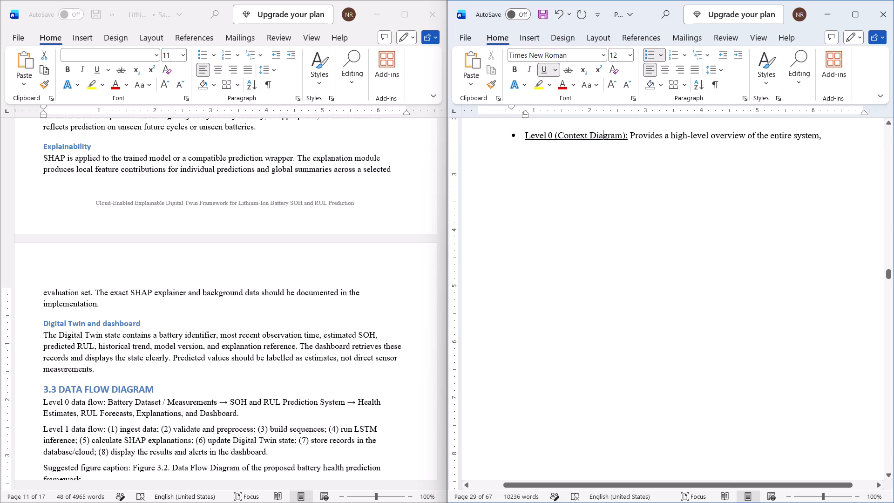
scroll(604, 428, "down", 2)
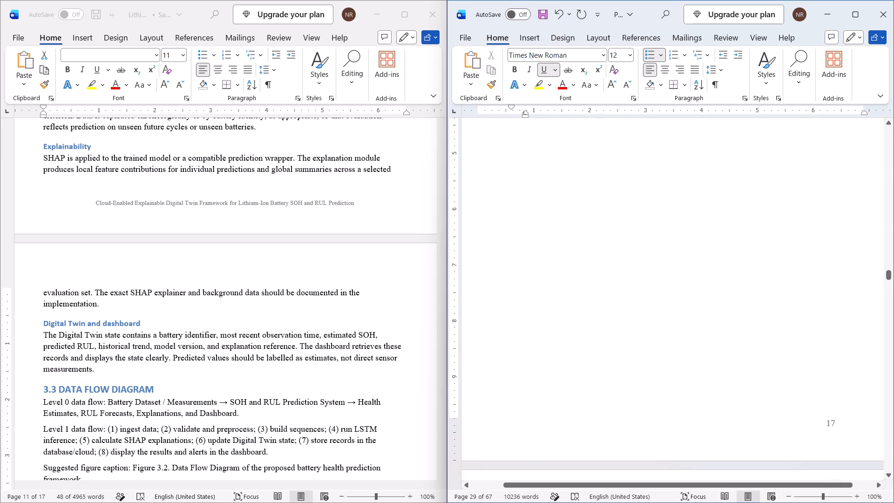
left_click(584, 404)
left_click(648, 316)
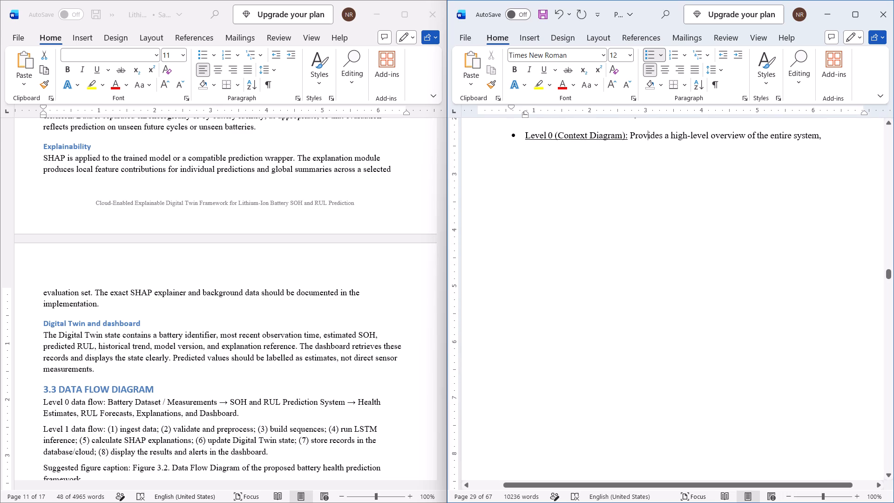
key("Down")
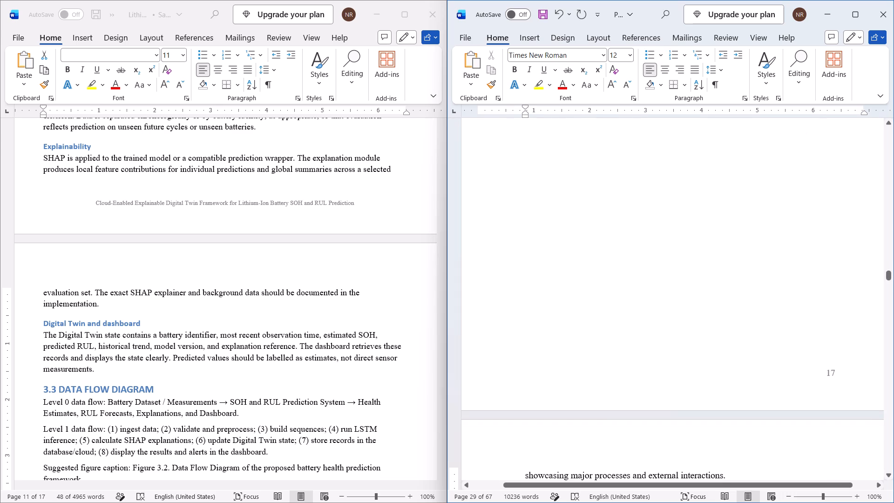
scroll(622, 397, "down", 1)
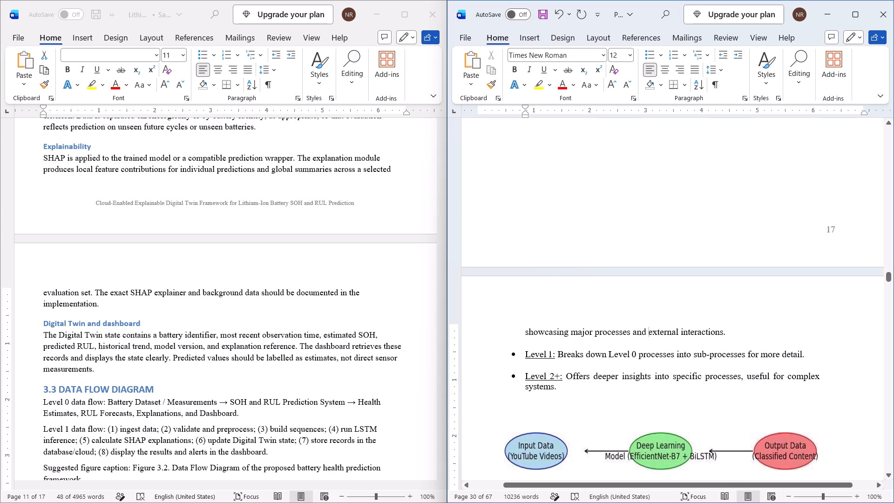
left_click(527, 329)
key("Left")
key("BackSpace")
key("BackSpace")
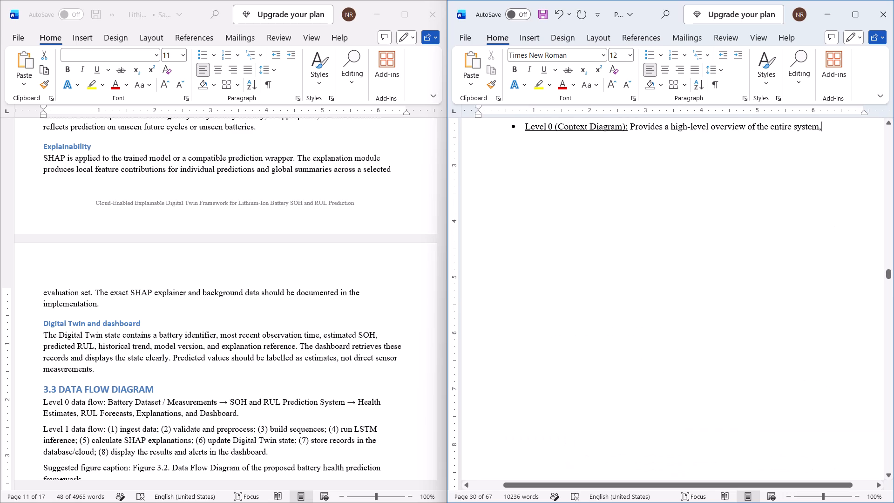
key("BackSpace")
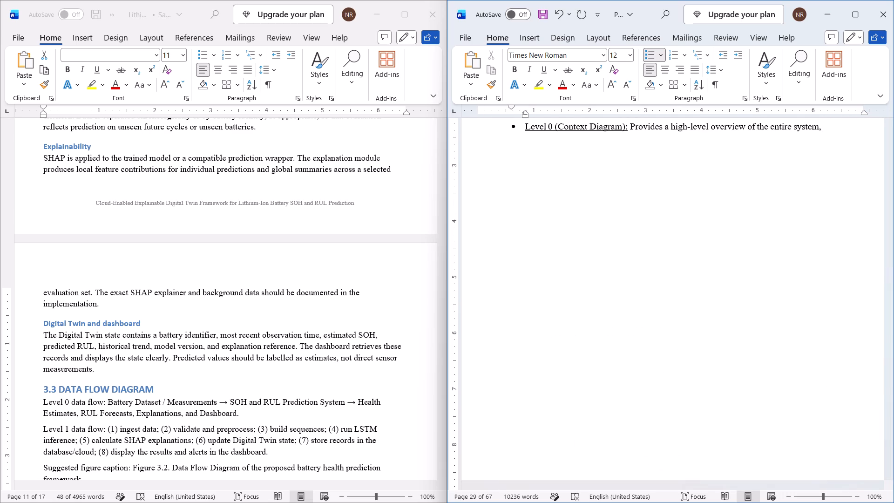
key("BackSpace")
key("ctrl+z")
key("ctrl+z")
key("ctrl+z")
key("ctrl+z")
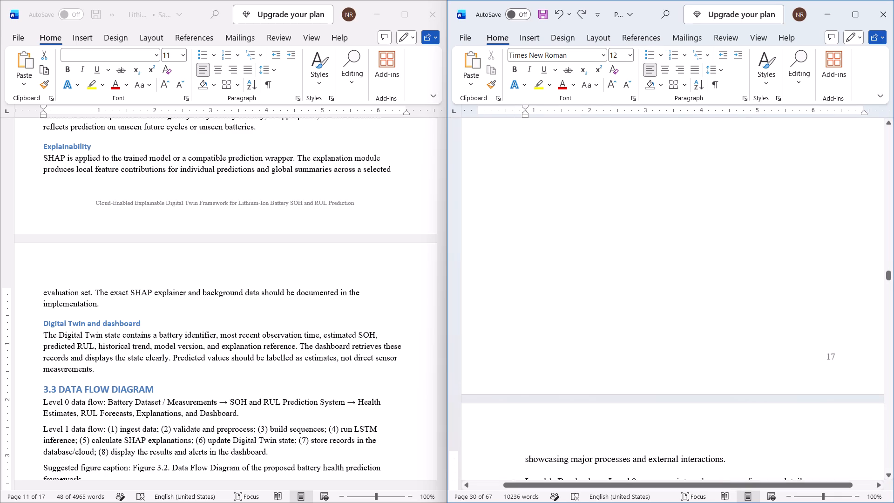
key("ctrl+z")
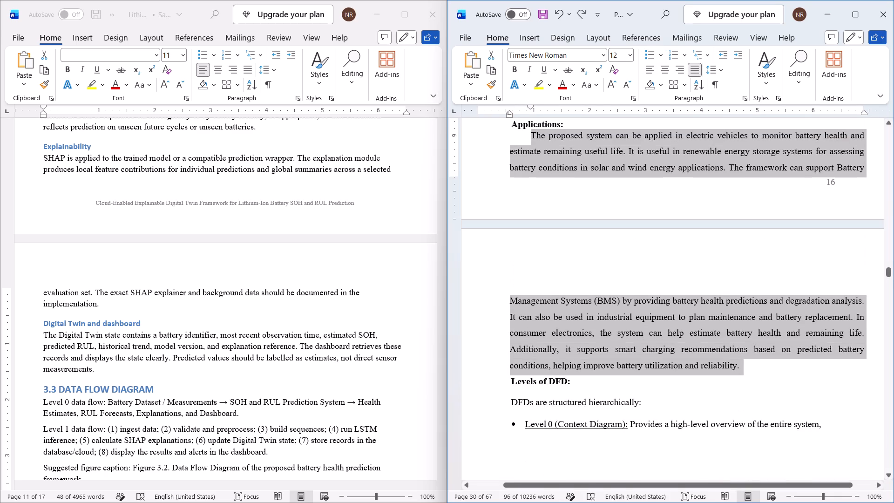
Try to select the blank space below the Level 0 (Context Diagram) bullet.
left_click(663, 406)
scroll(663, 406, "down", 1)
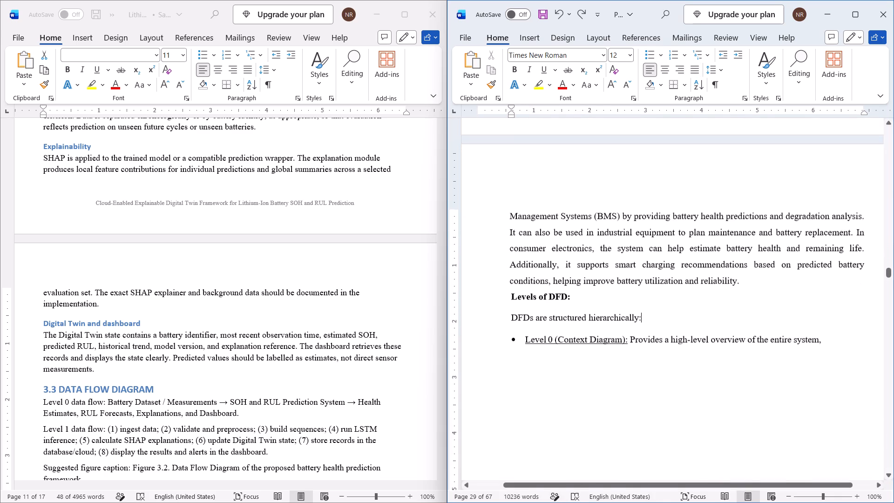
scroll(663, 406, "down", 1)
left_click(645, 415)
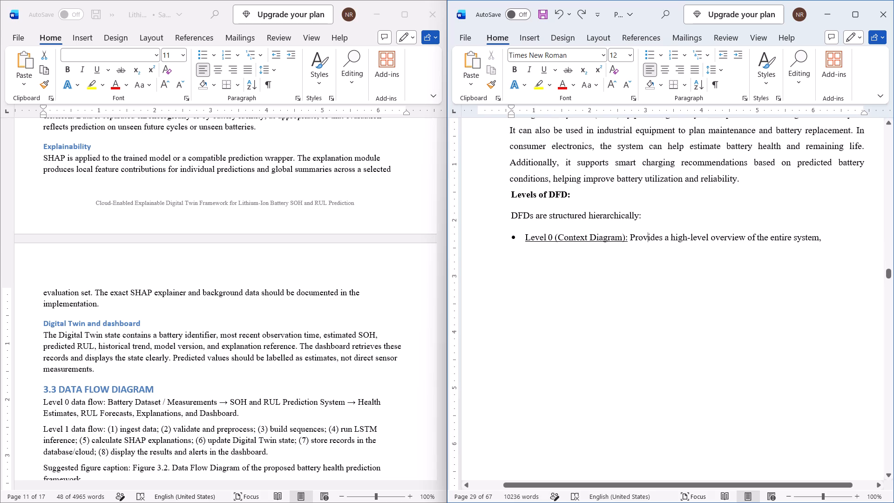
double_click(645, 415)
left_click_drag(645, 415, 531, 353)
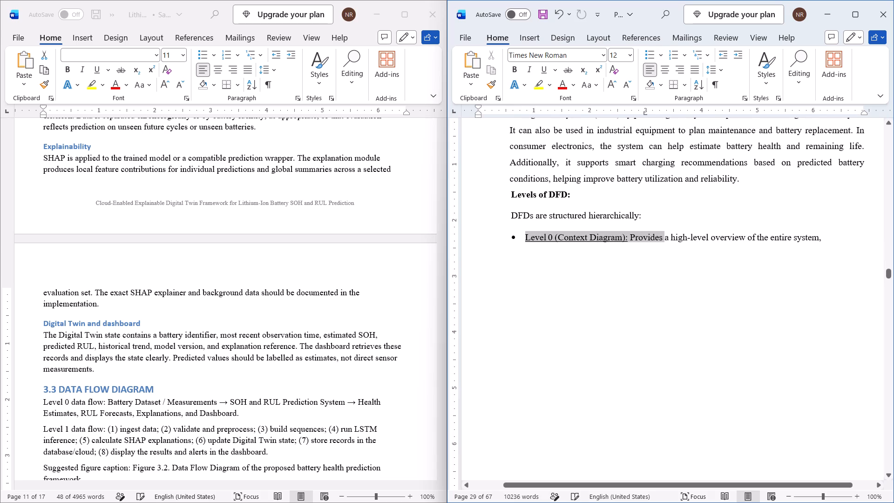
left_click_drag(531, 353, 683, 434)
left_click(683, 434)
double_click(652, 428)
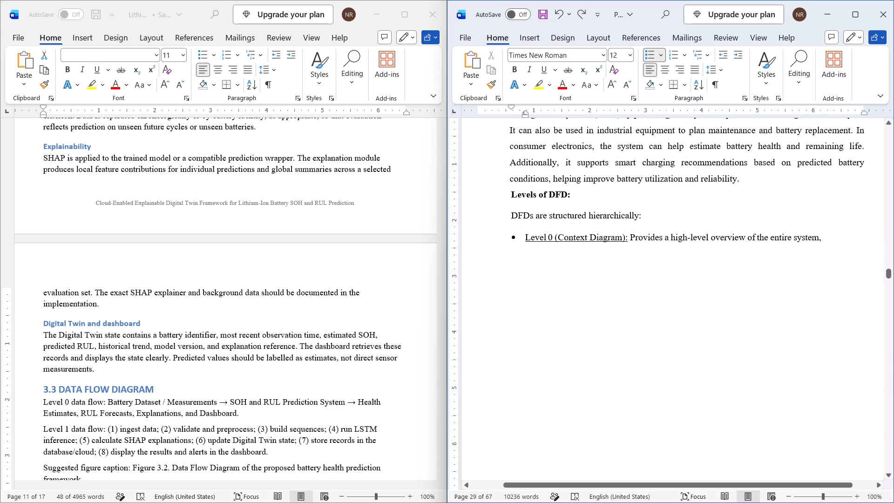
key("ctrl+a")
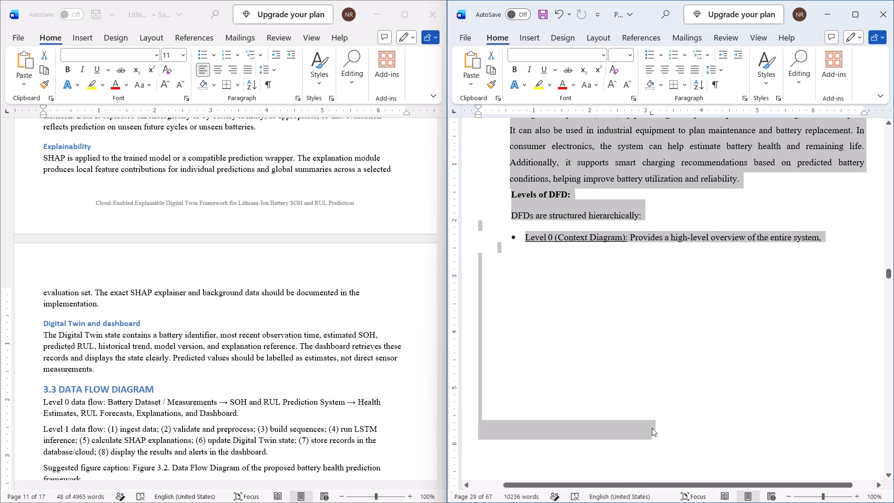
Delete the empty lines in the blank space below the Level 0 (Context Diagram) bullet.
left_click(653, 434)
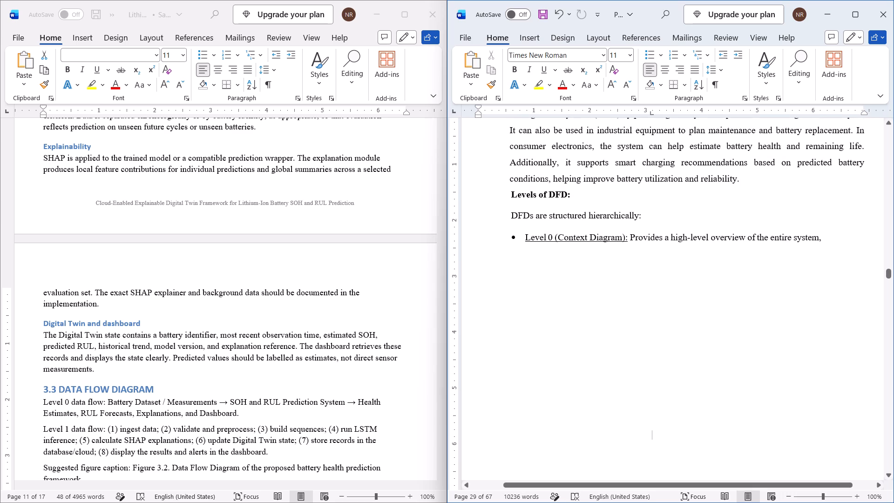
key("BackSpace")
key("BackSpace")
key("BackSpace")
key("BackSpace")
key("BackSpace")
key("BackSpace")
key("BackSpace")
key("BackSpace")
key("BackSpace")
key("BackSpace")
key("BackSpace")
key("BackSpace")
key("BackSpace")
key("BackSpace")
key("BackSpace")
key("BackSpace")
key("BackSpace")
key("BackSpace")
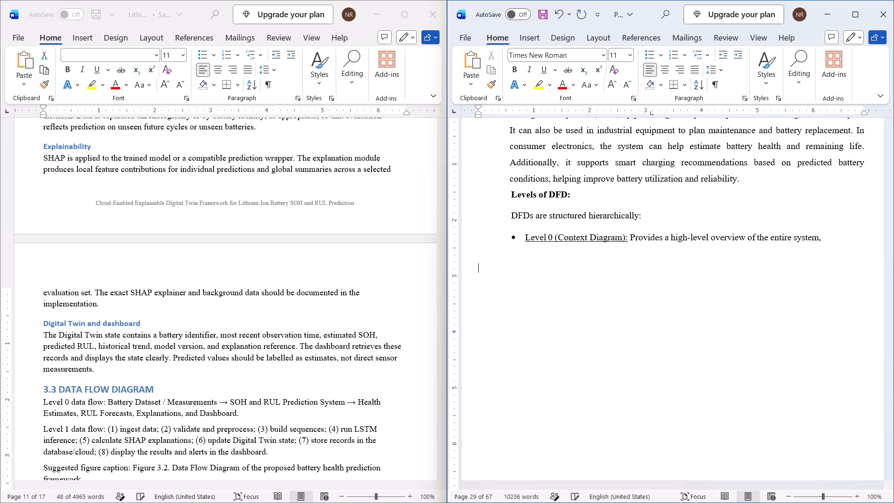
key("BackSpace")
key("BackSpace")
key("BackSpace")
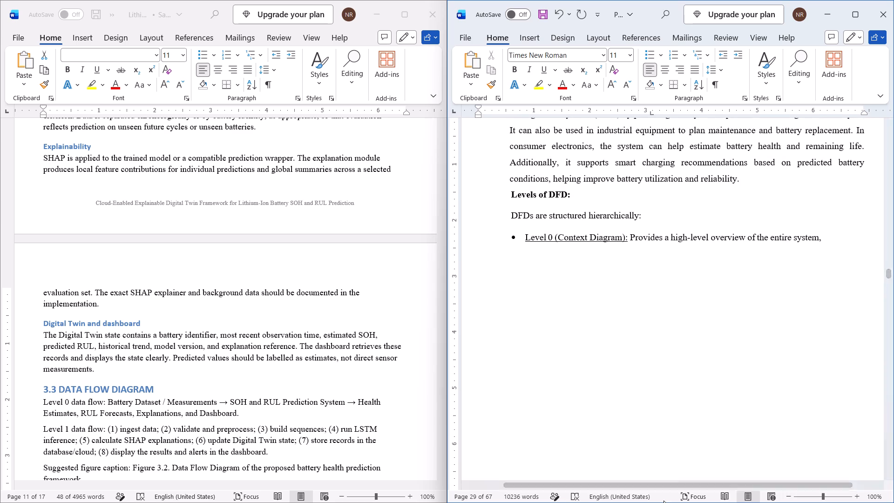
Delete the remaining empty lines below the Level 0 (Context Diagram) bullet so that "showcasing major processes" joins the bullet's text.
double_click(647, 447)
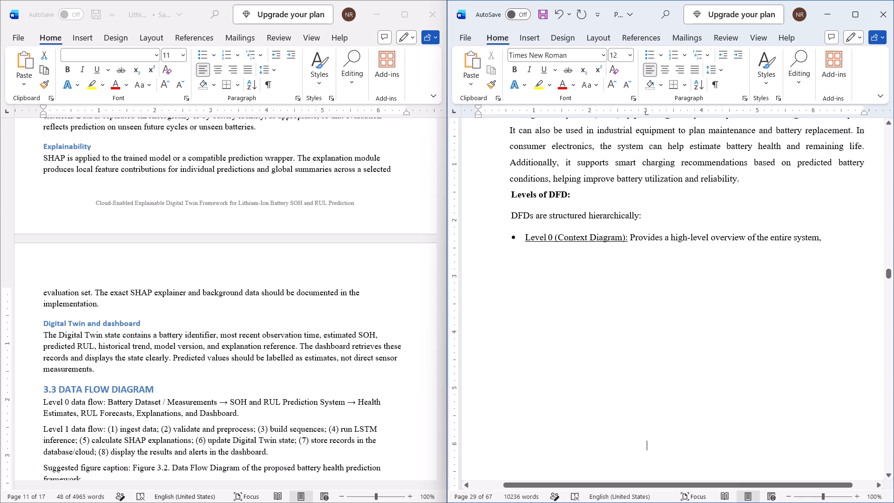
key("ctrl+a")
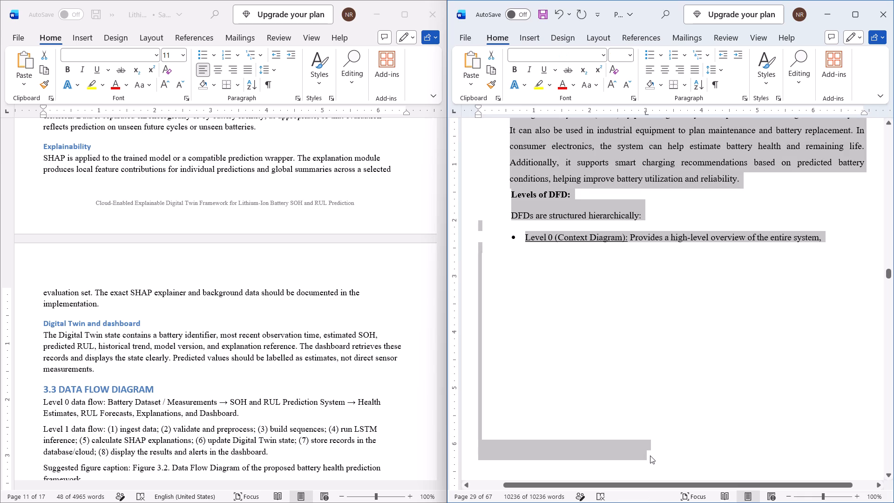
left_click(650, 455)
left_click_drag(648, 455, 599, 450)
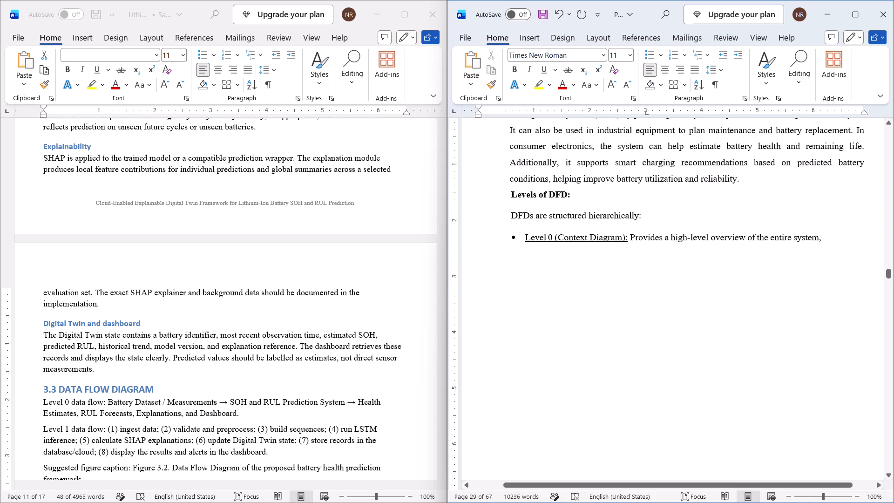
left_click_drag(599, 450, 494, 368)
key("BackSpace")
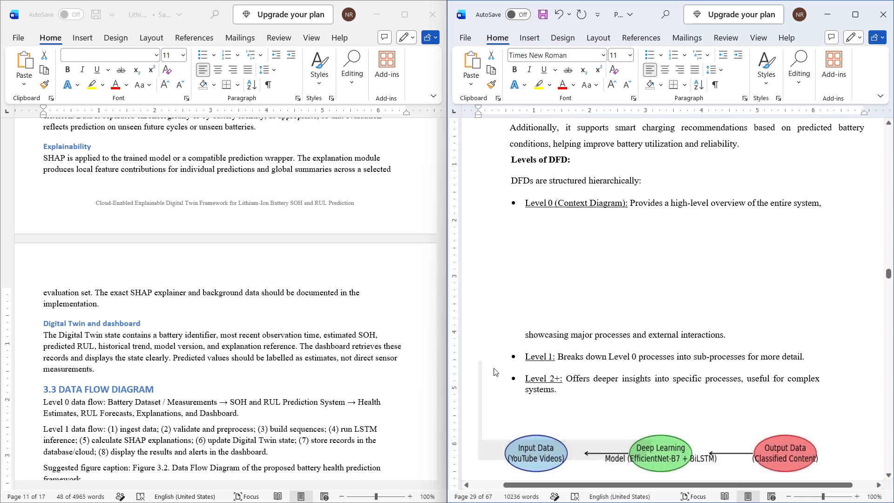
key("BackSpace")
key("BackSpace")
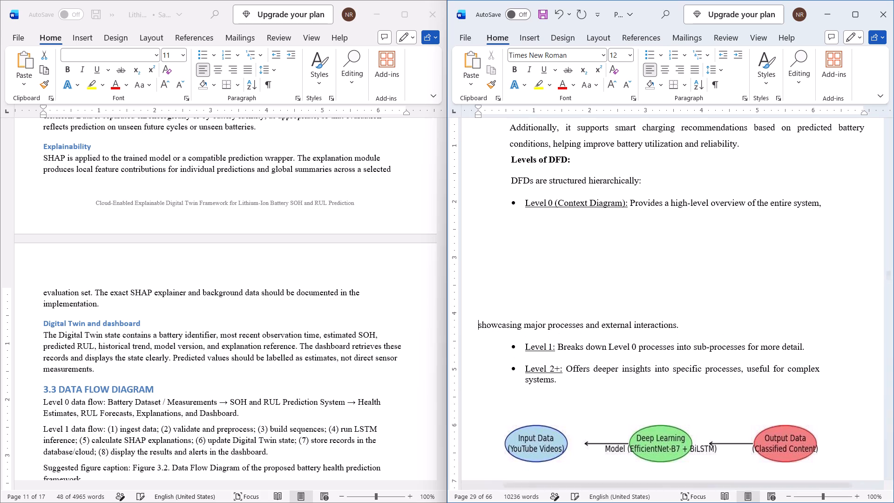
key("BackSpace")
key("BackSpace")
key("BackSpace")
key("BackSpace")
key("BackSpace")
key("BackSpace")
key("BackSpace")
key("BackSpace")
key("BackSpace")
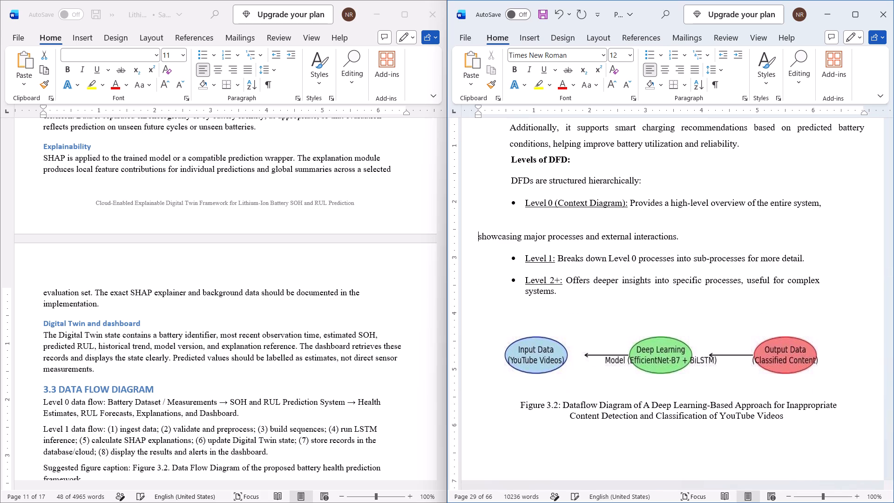
key("BackSpace")
key("BackSpace")
key("BackSpace")
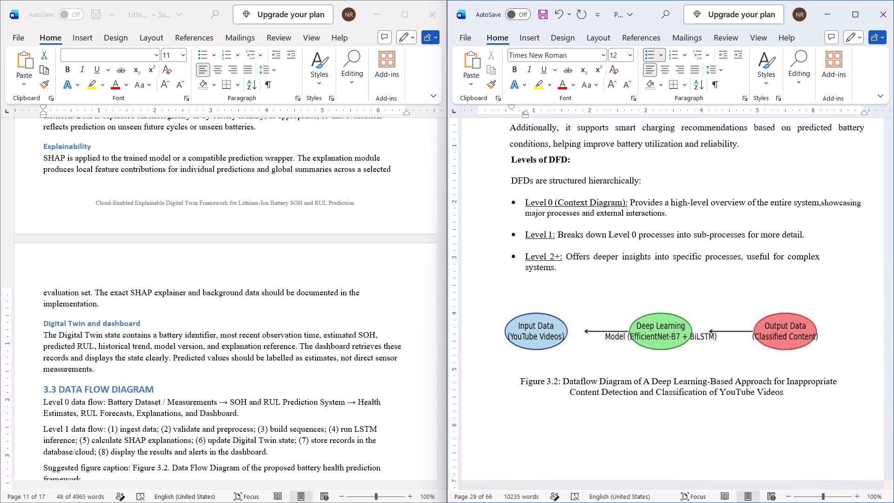
Break the Level 0 bullet text before "showcasing major processes" and keep that line indented beneath it without a bullet of its own.
key("backslash")
key("BackSpace")
key("Return")
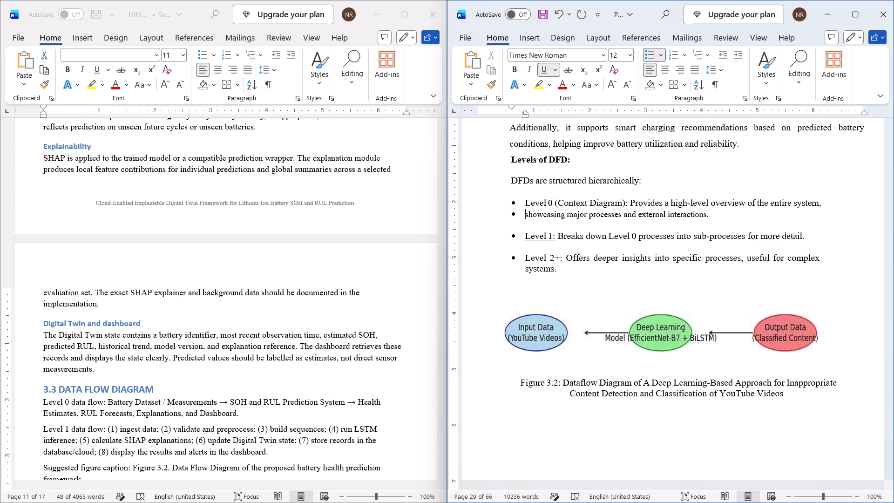
key("BackSpace")
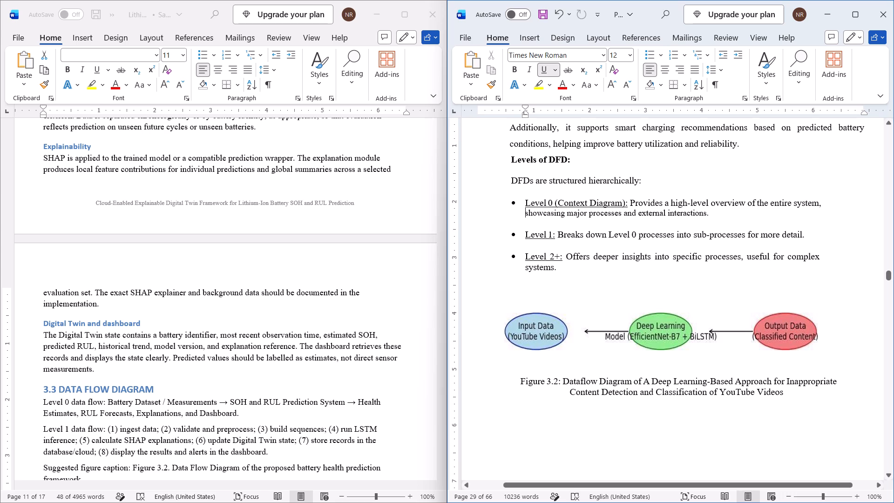
Compare the report's Levels of DFD section and Figure 3.2 diagram with the Data Flow Diagram section 3.3 in the source document.
scroll(637, 281, "down", 1)
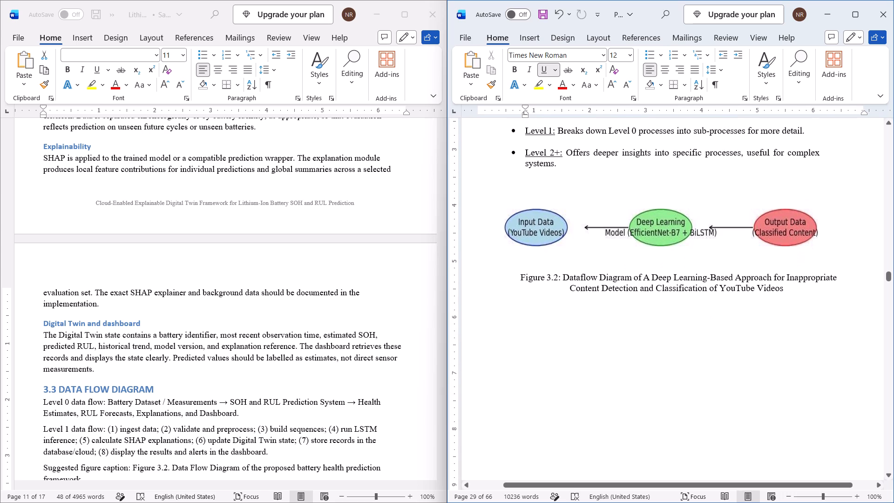
scroll(637, 281, "up", 2)
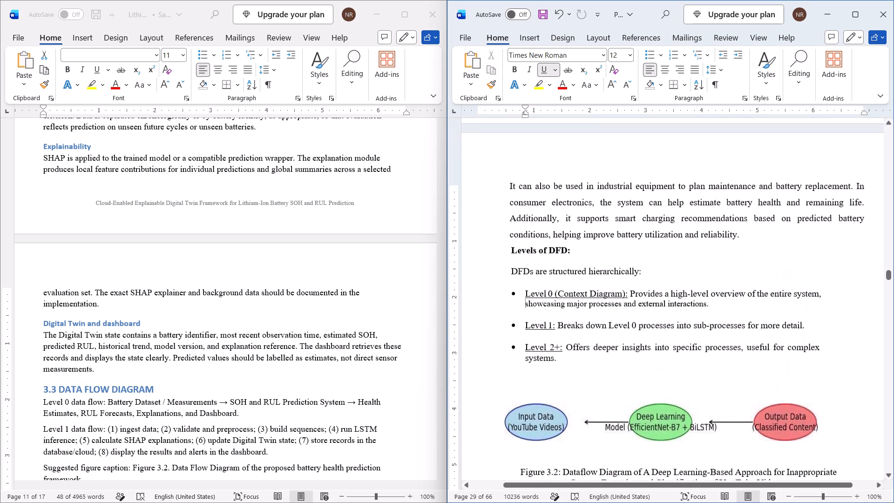
scroll(637, 281, "up", 1)
scroll(637, 281, "down", 1)
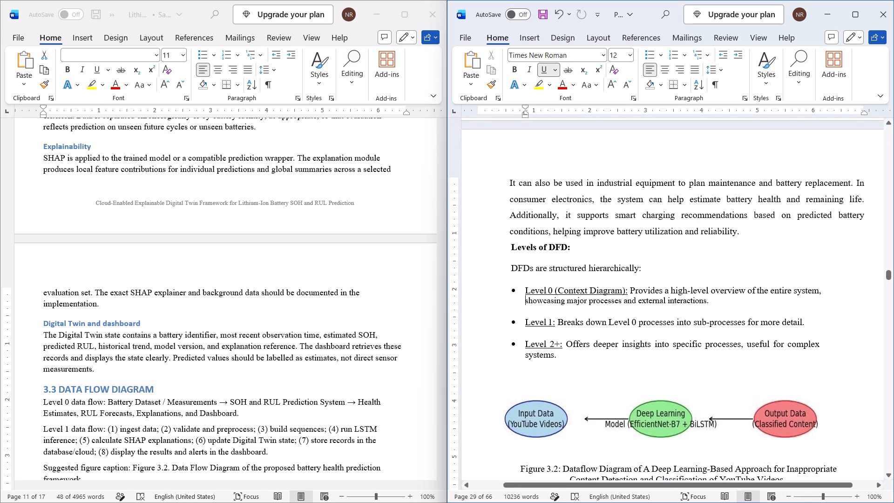
scroll(637, 281, "down", 2)
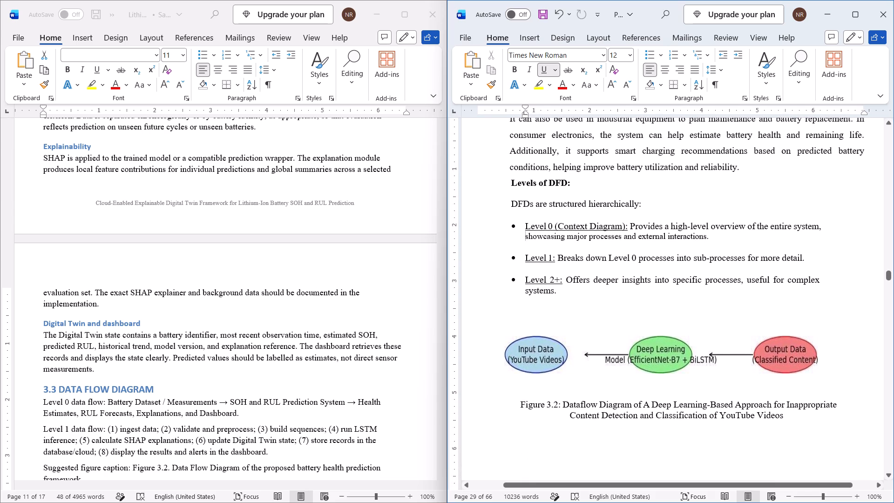
left_click(640, 369)
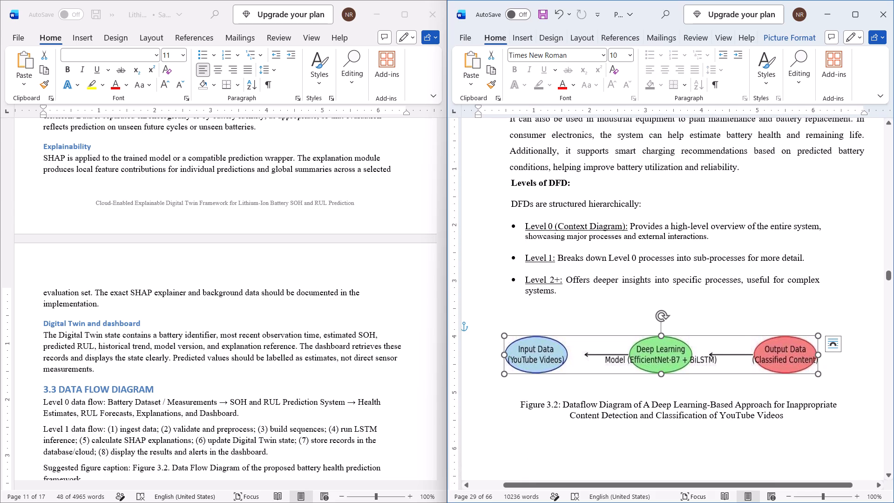
scroll(640, 369, "down", 1)
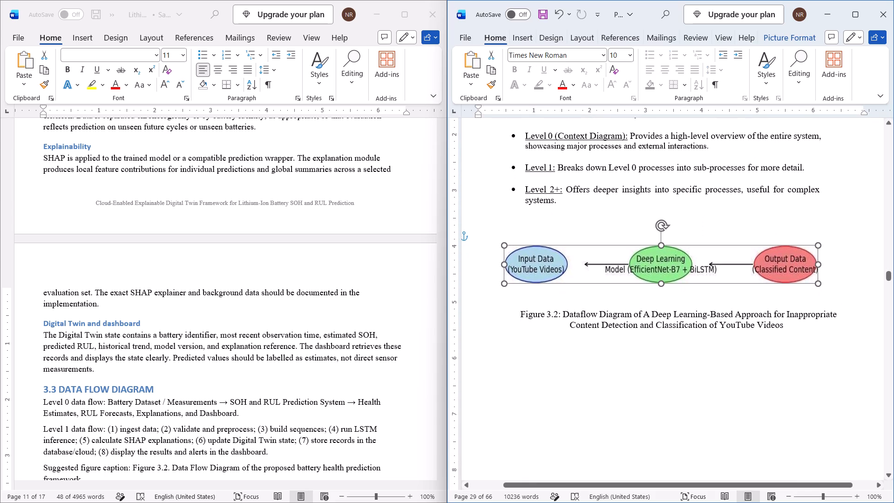
scroll(640, 369, "up", 1)
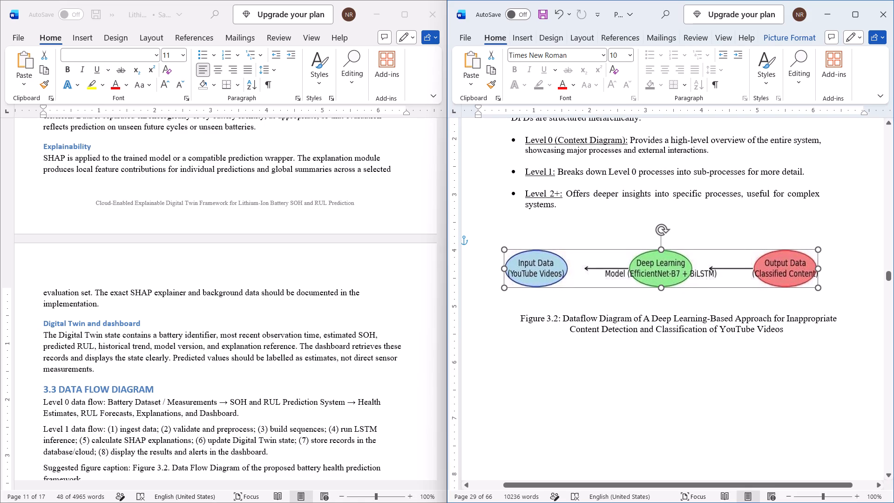
scroll(275, 365, "down", 1)
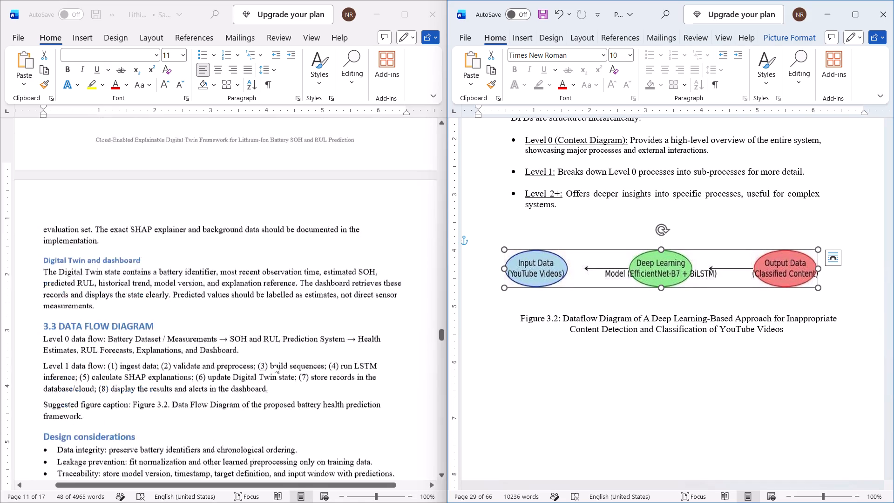
scroll(275, 365, "down", 2)
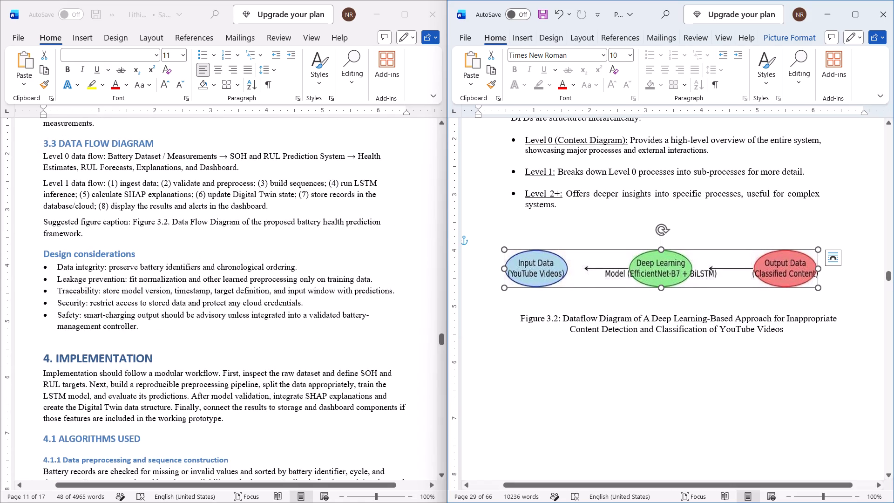
scroll(698, 420, "up", 1)
scroll(705, 320, "up", 1)
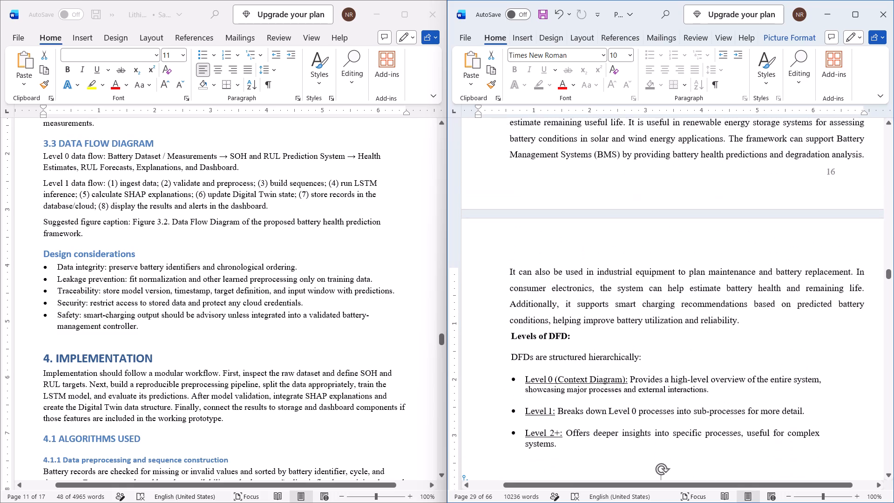
scroll(643, 371, "down", 3)
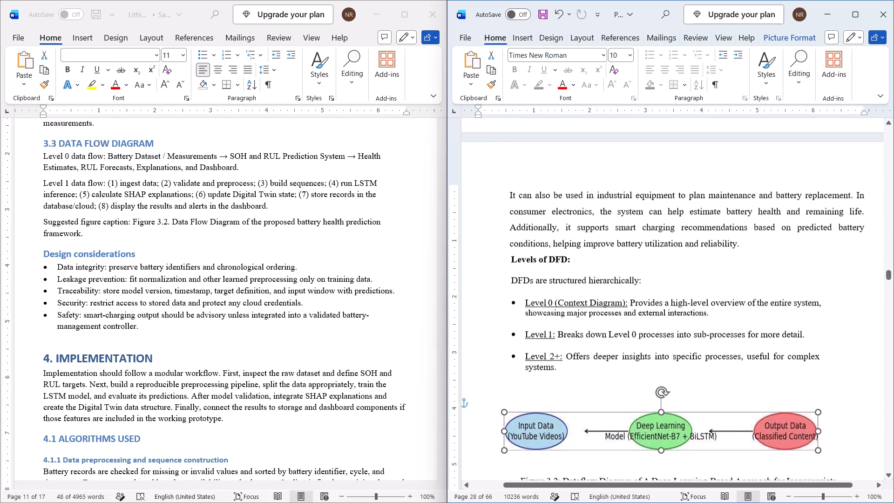
scroll(643, 371, "down", 2)
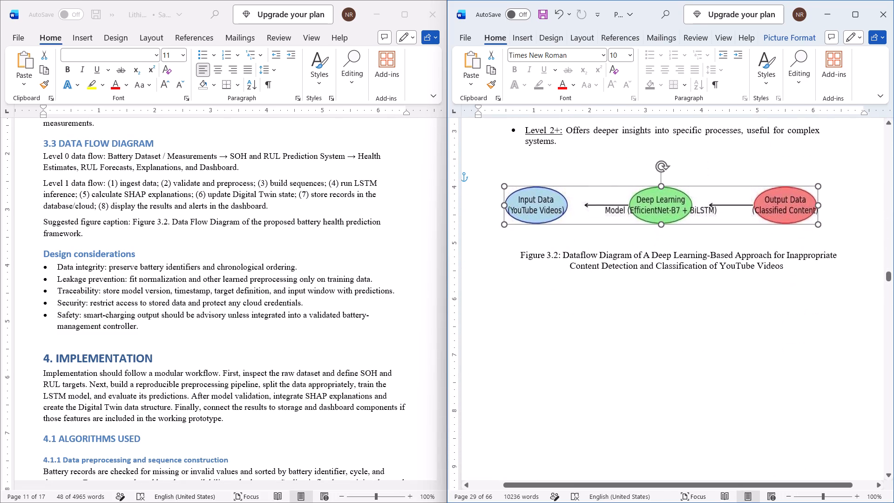
Copy the Figure 3.2 data flow diagram picture from the report and return to the two side-by-side documents.
right_click(632, 212)
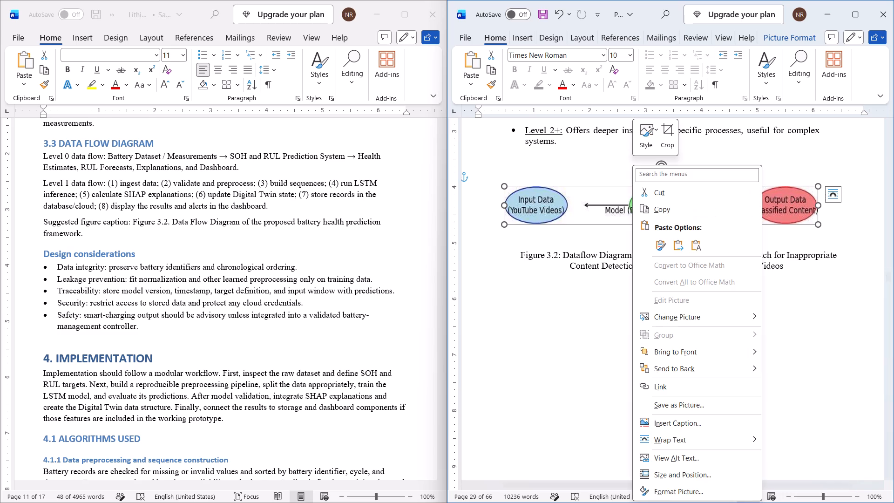
left_click(652, 210)
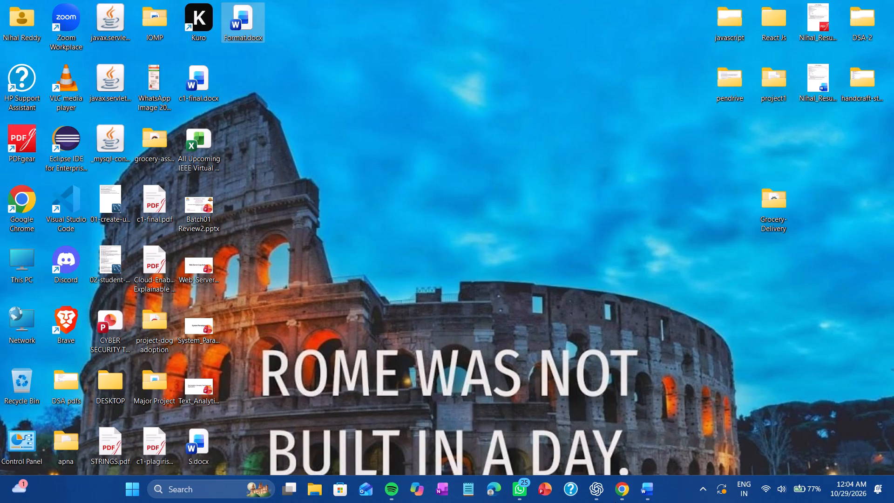
left_click(646, 490)
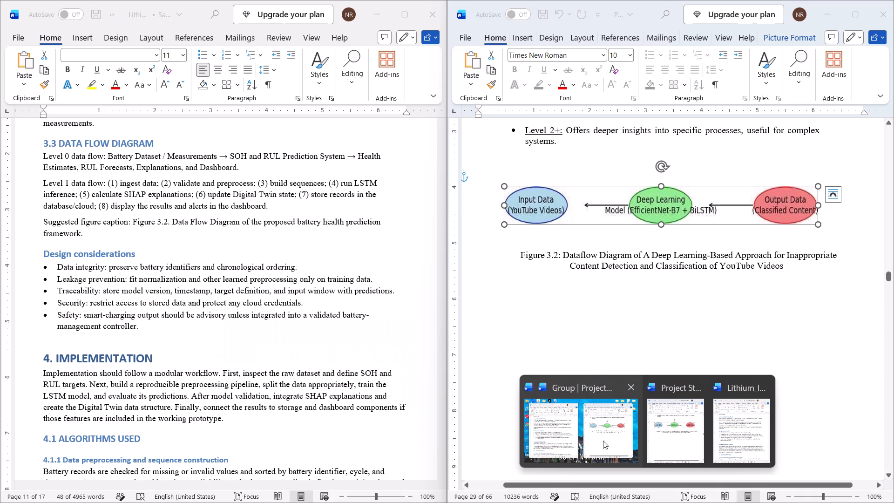
left_click(593, 348)
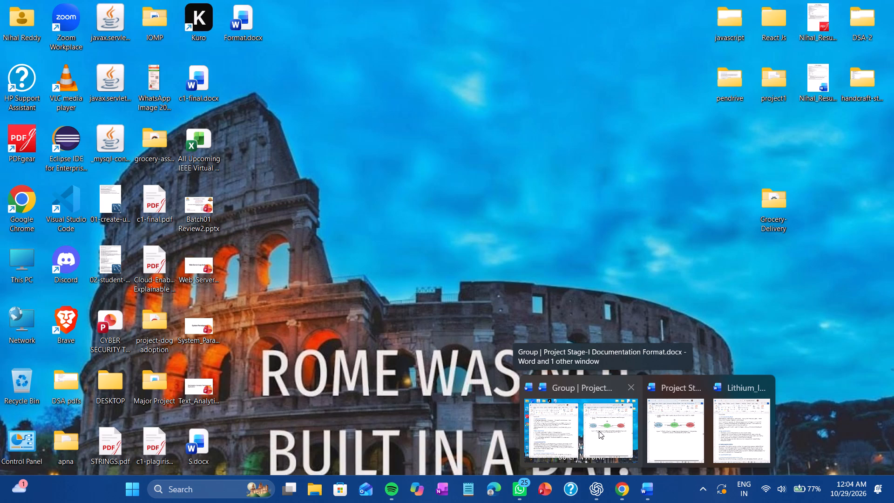
left_click(599, 434)
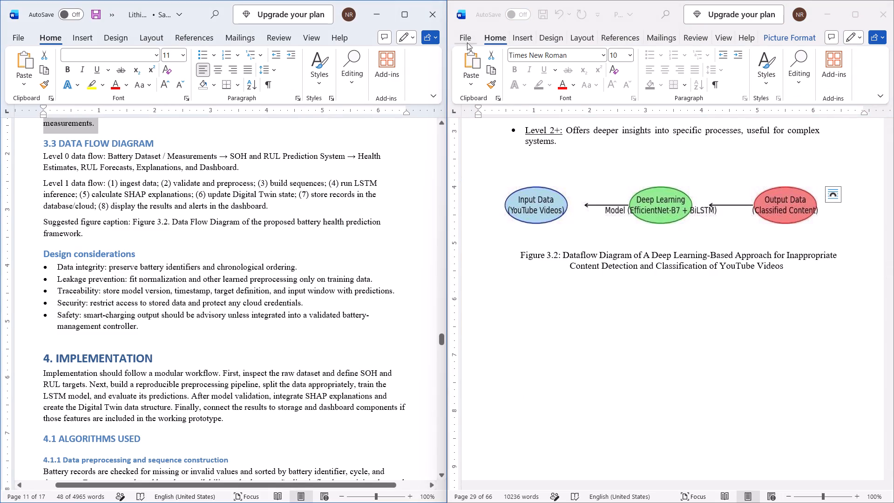
Paste the copied data flow diagram into a new document based on the Single spaced (blank) template.
left_click(467, 41)
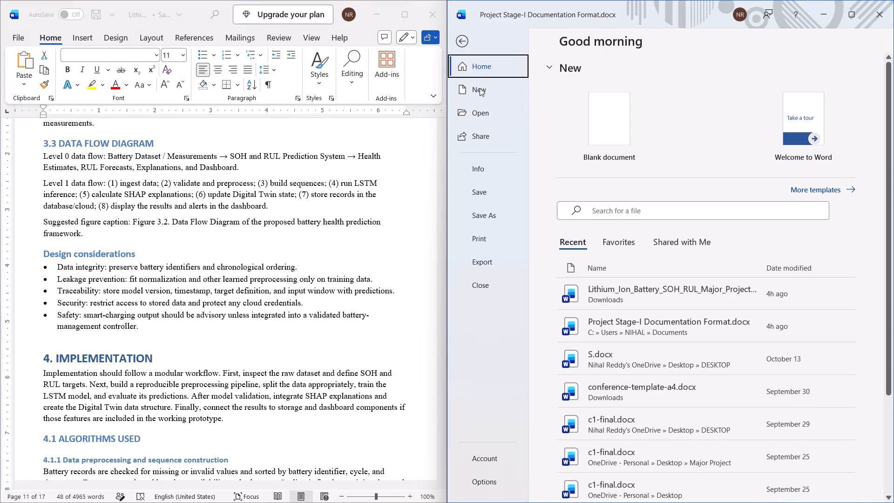
left_click(480, 88)
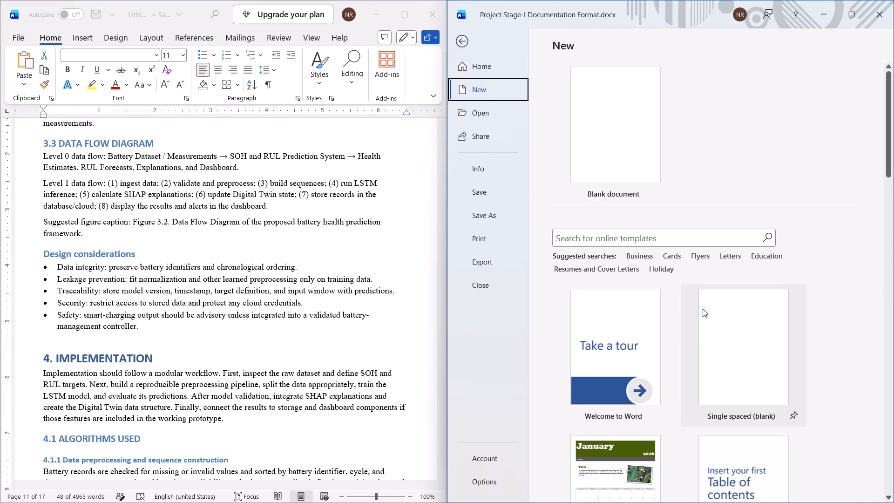
left_click(711, 324)
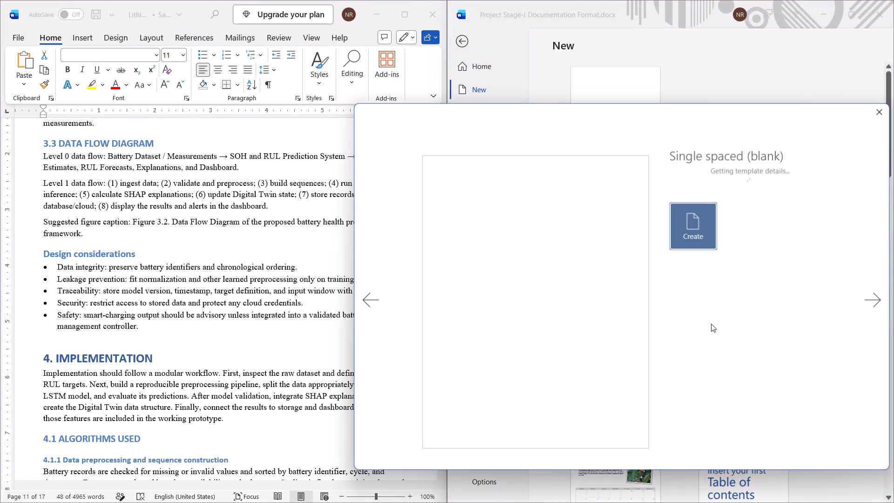
left_click(702, 322)
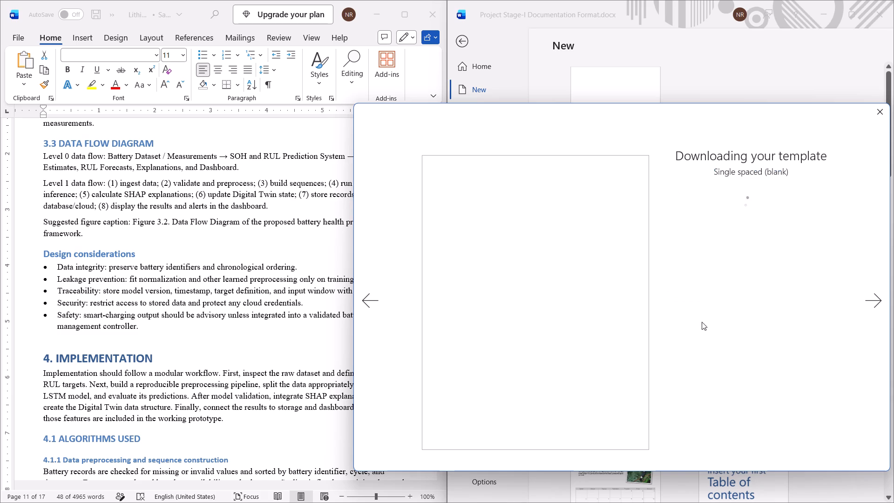
left_click(431, 242)
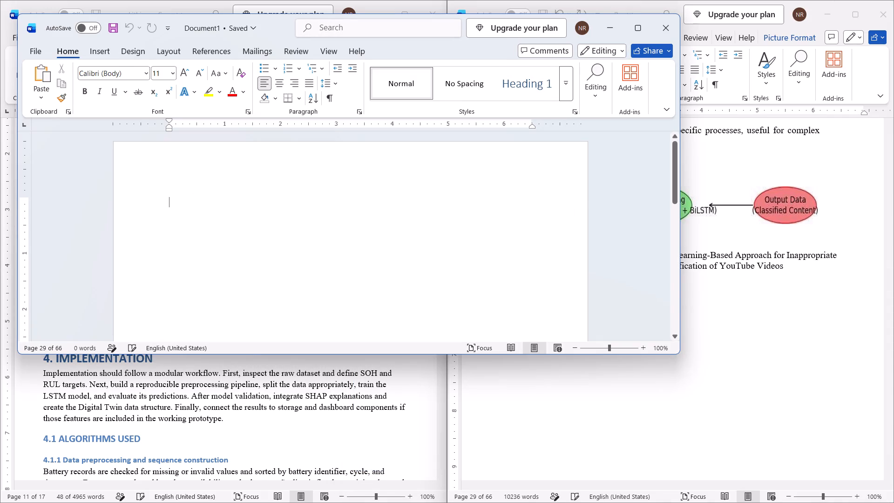
key("ctrl+v")
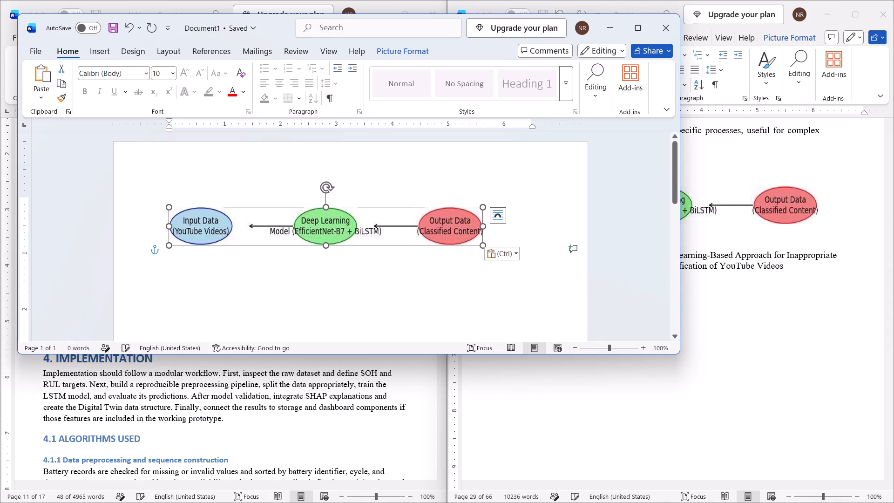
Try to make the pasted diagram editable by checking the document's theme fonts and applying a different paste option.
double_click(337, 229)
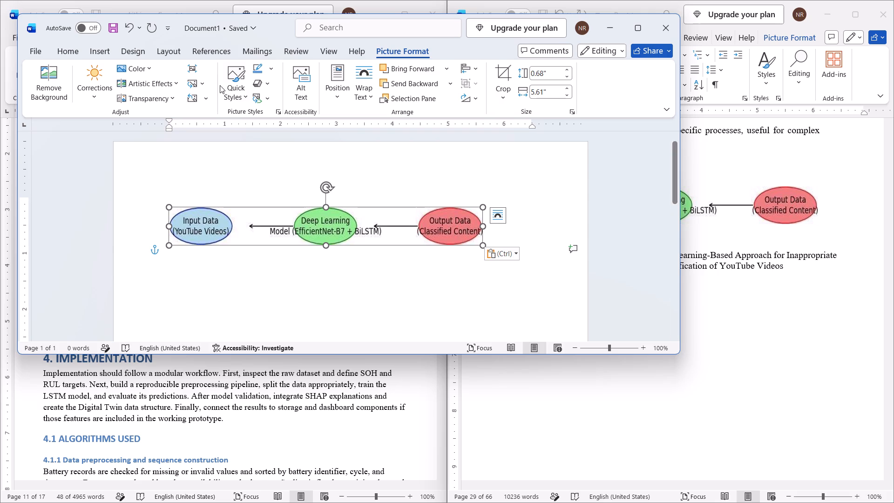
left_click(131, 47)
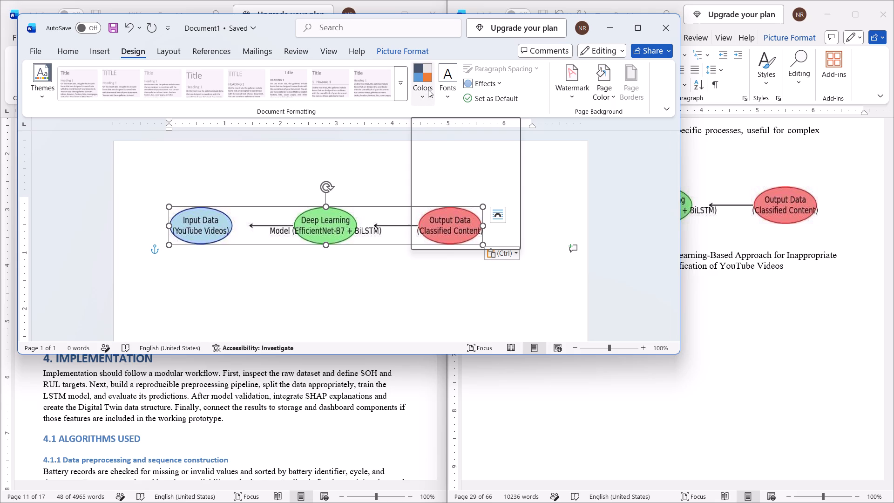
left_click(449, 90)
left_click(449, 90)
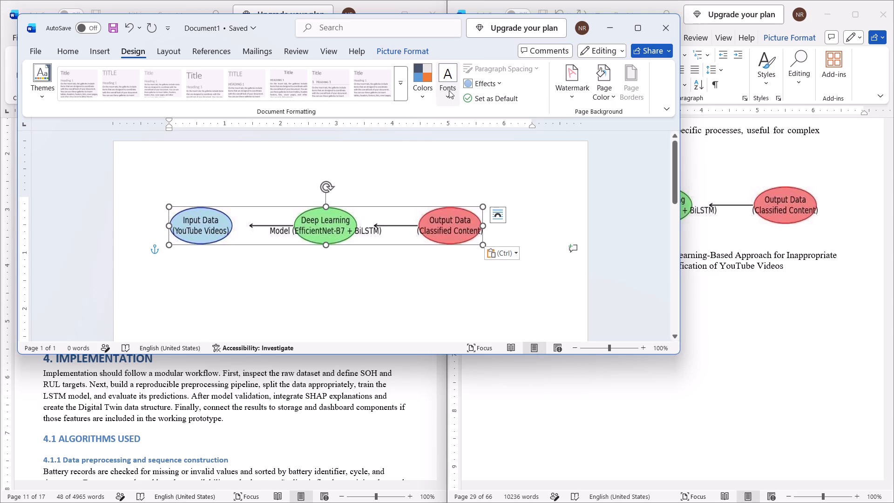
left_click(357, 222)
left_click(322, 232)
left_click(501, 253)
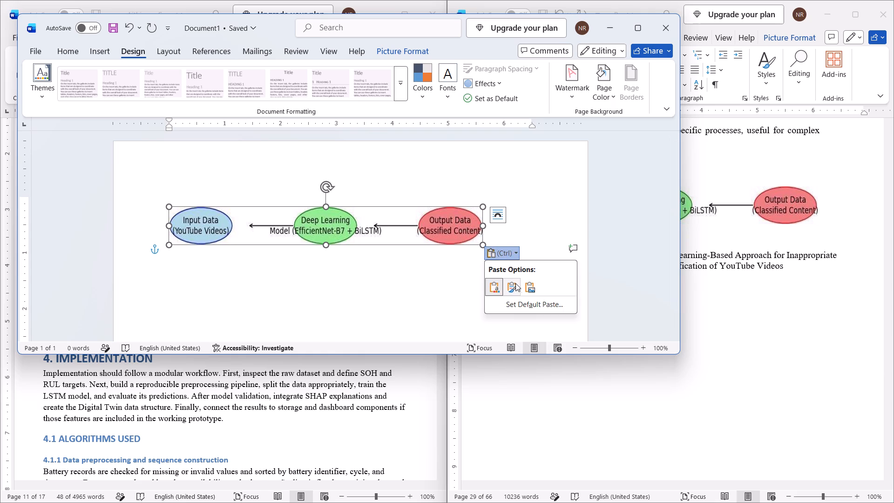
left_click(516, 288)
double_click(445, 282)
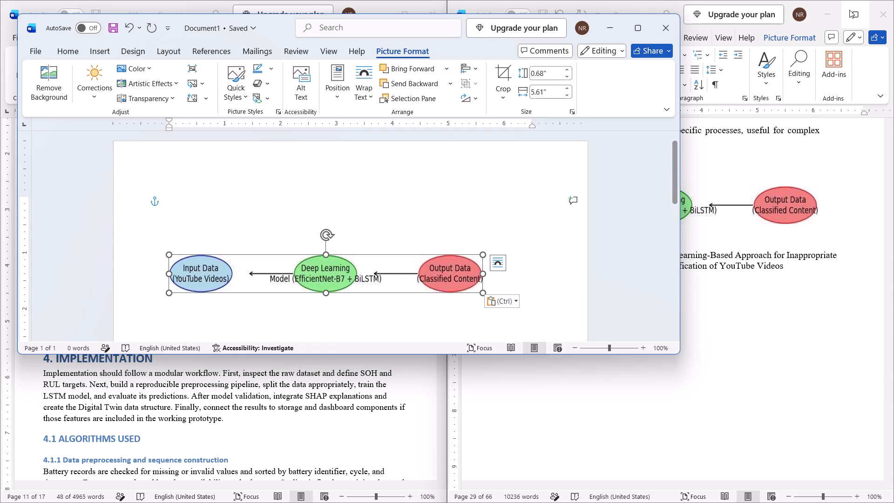
Close the new document containing the pasted diagram without saving it.
left_click(672, 18)
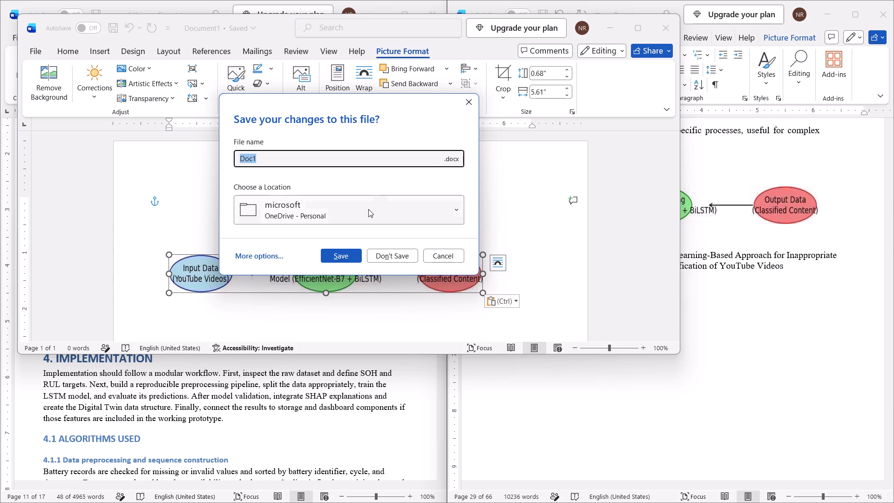
left_click(383, 254)
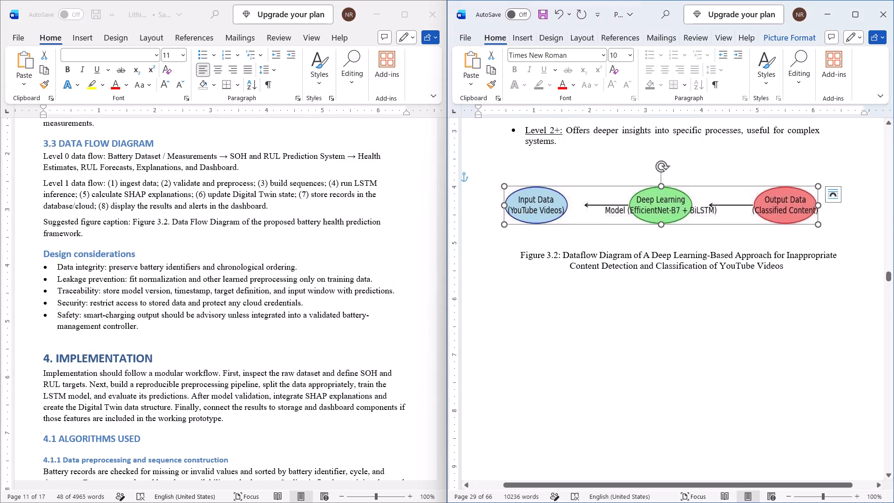
Look through the report from the Figure 3.2 diagram to the start of chapter 4, Implementation.
scroll(630, 390, "down", 2)
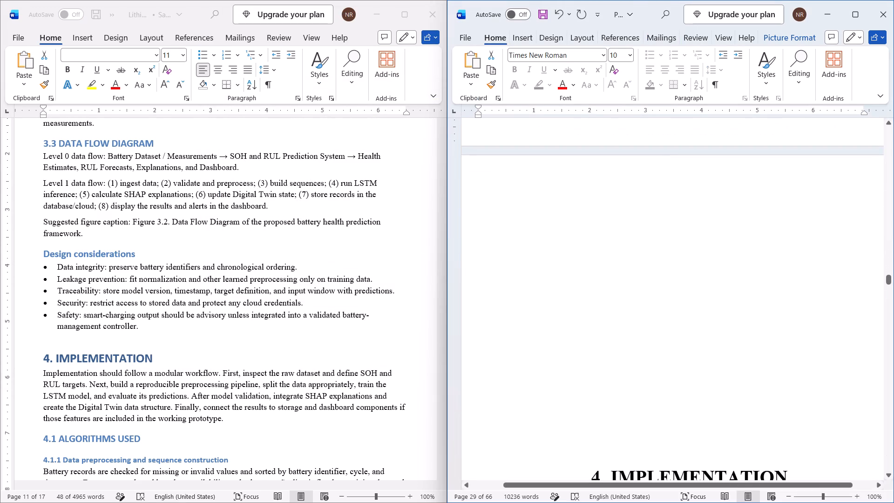
scroll(630, 390, "up", 4)
scroll(630, 390, "down", 1)
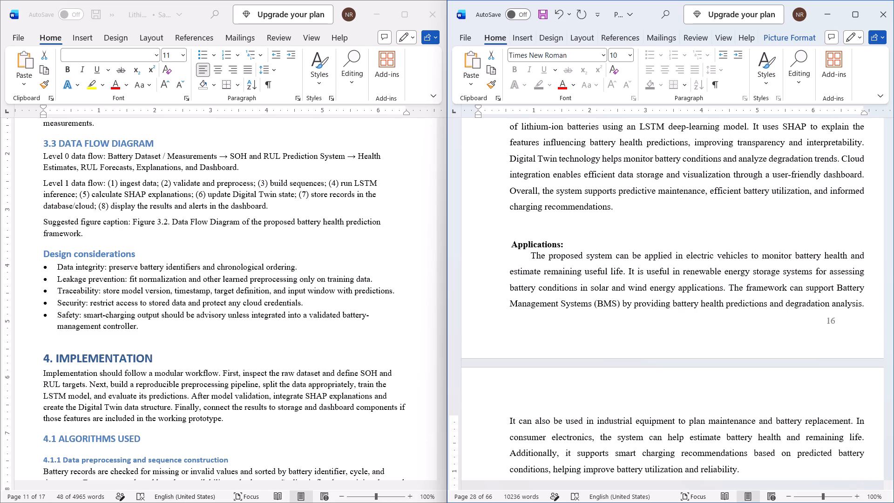
scroll(630, 390, "down", 3)
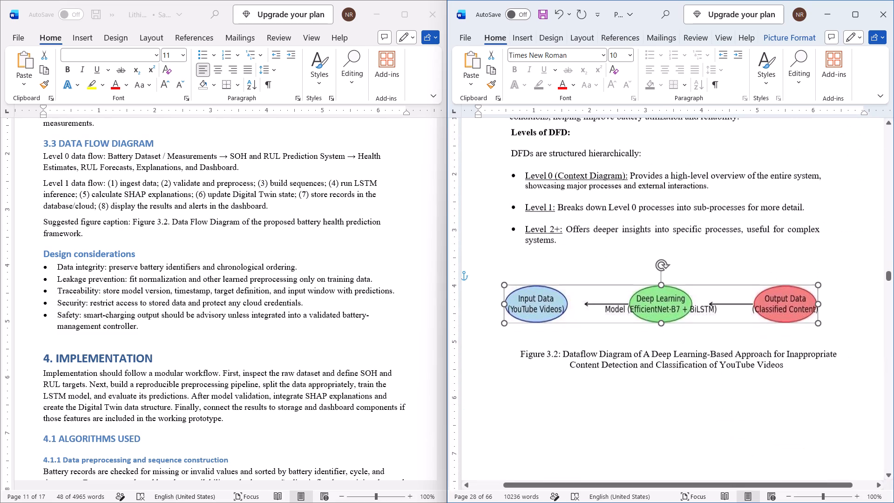
scroll(630, 390, "down", 4)
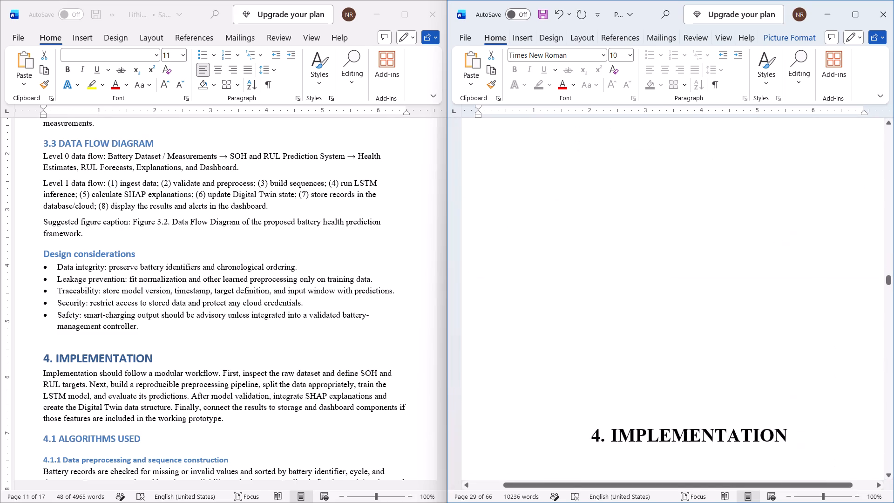
scroll(630, 390, "down", 4)
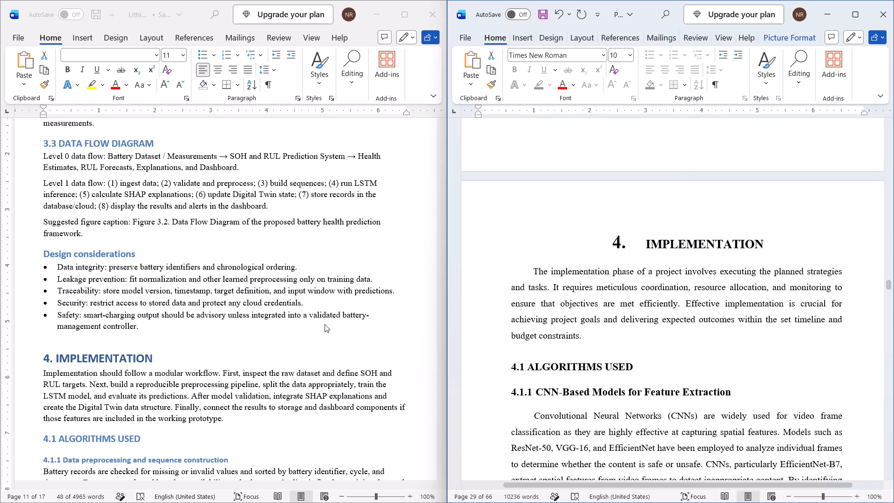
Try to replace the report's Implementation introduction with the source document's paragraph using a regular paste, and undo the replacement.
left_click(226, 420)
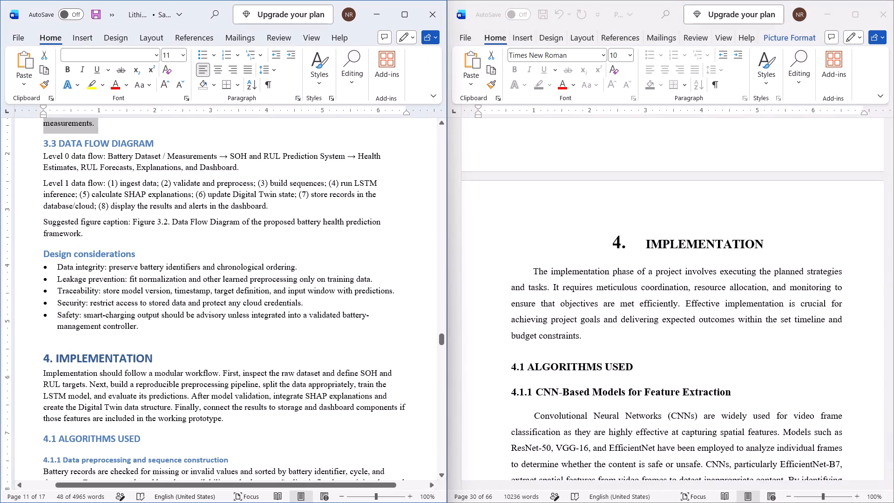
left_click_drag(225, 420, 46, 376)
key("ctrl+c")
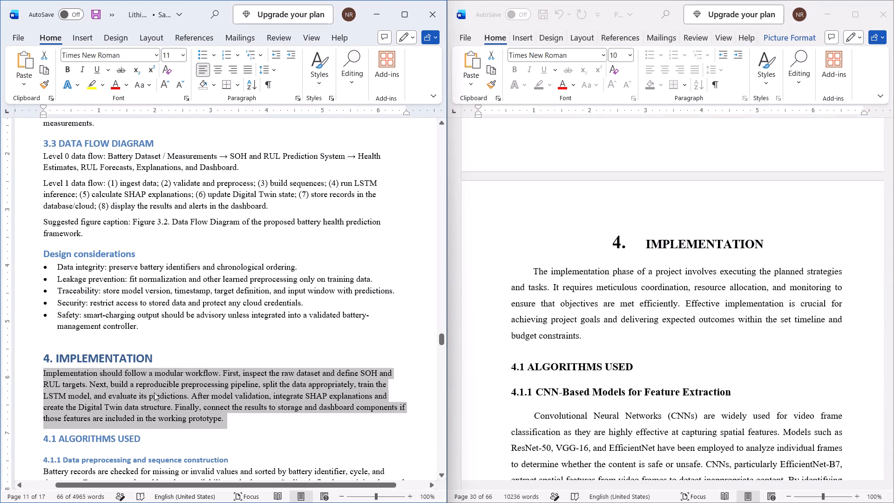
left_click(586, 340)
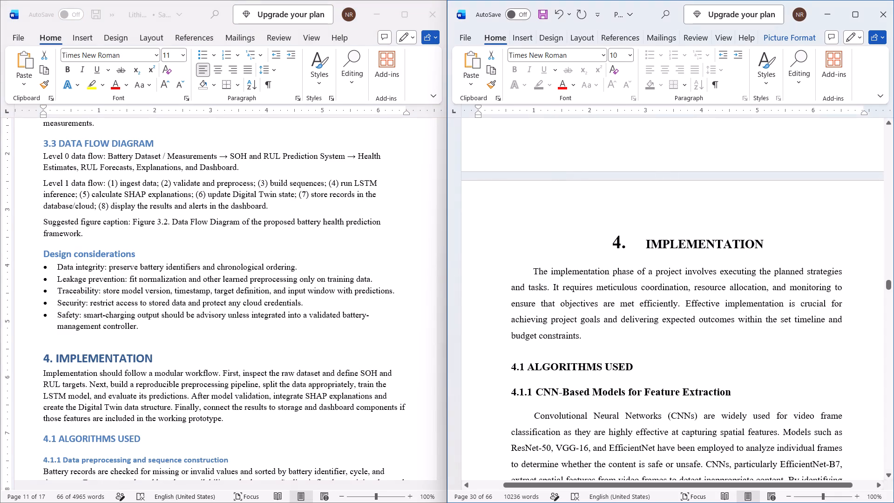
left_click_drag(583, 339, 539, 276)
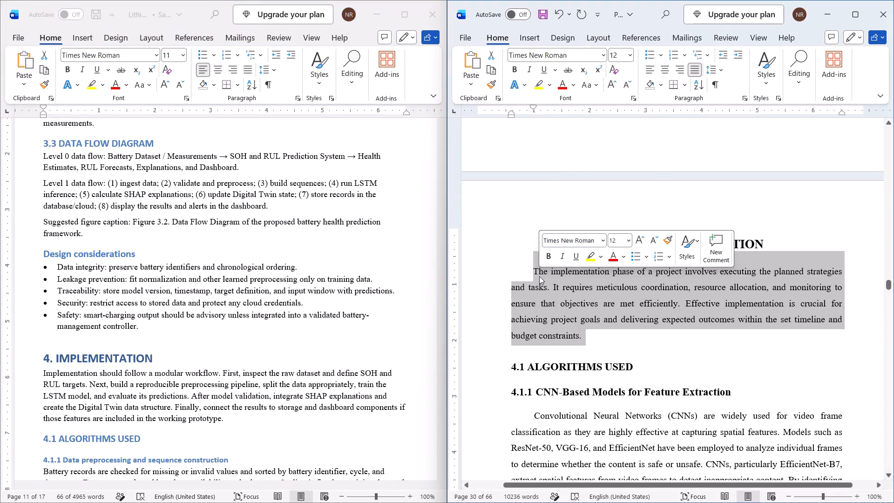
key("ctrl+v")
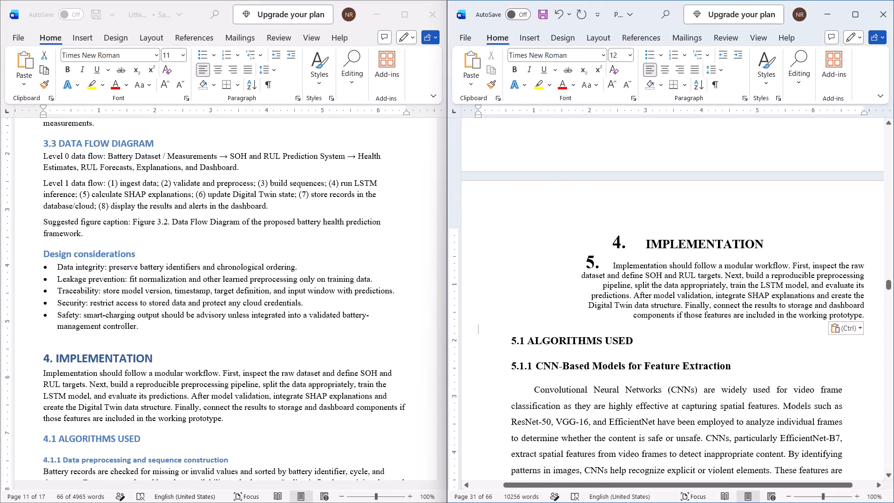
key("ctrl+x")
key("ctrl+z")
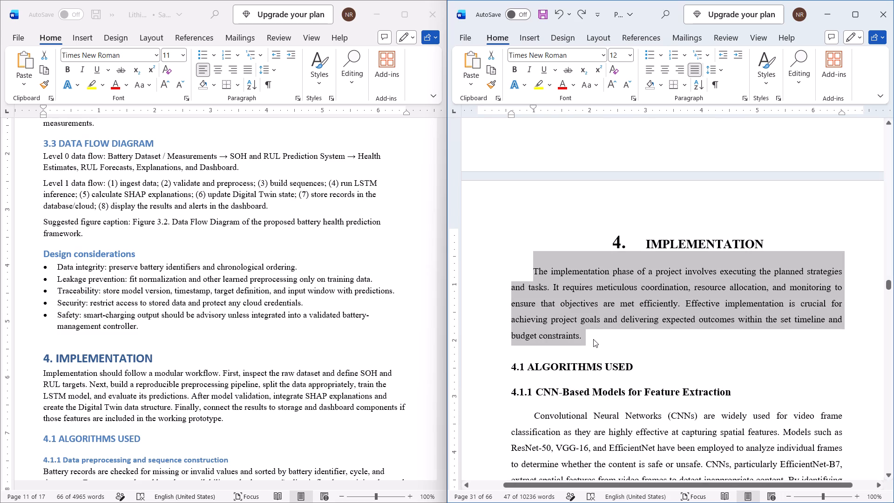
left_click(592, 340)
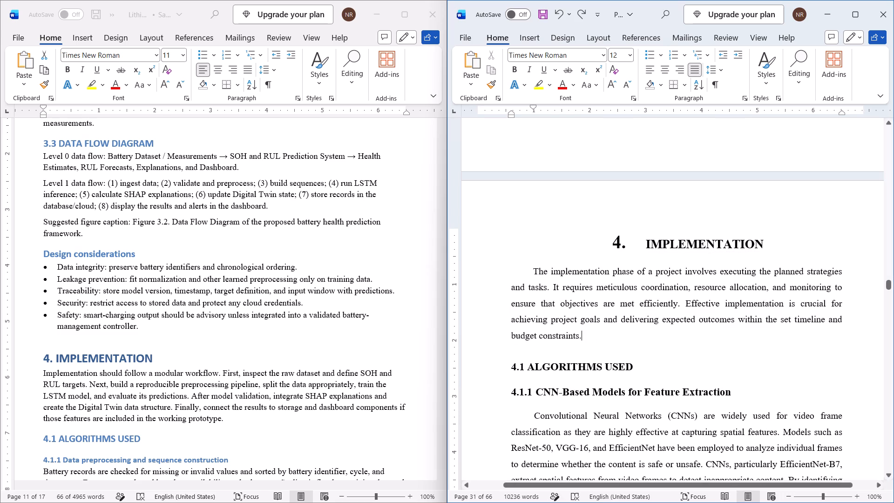
Replace the report's Implementation introduction with the source document's "Implementation should follow a modular workflow" paragraph, pasted as text only.
left_click(224, 418)
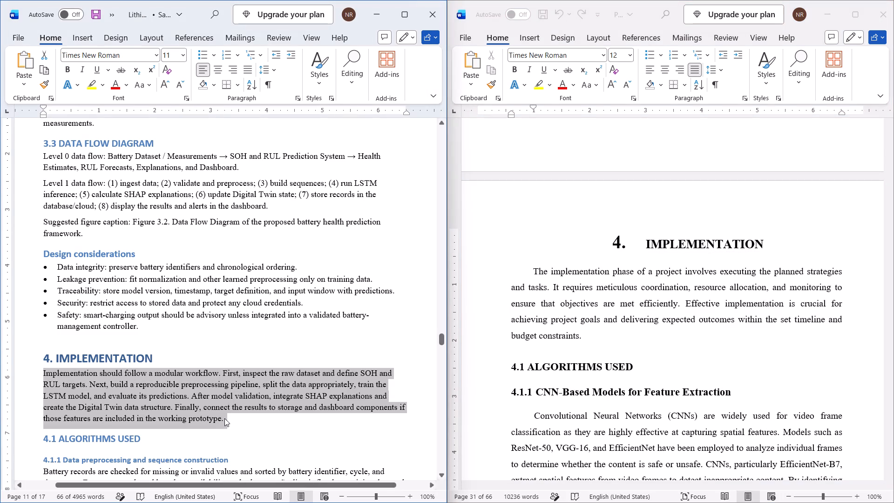
left_click(228, 420)
left_click_drag(228, 420, 54, 381)
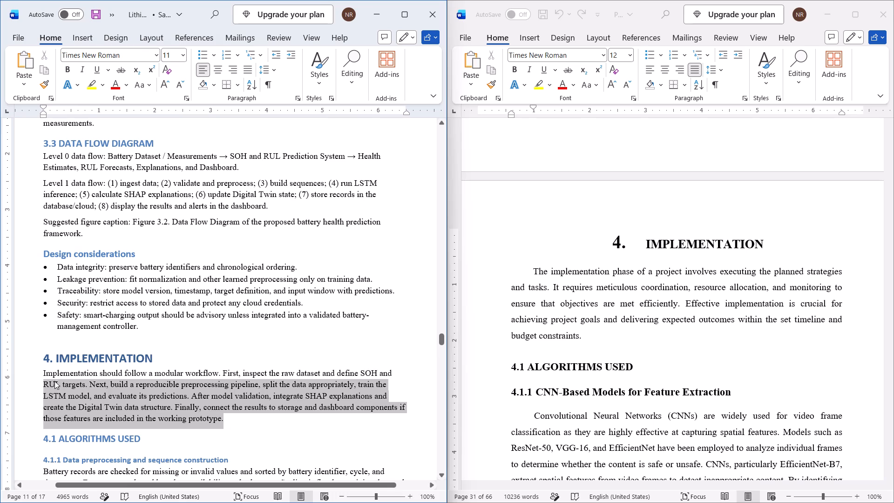
left_click_drag(54, 381, 49, 374)
key("ctrl+c")
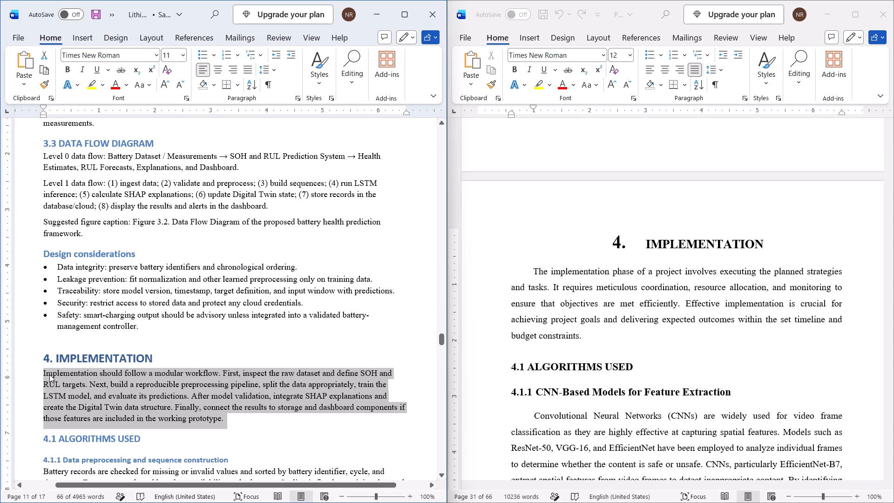
left_click(584, 338)
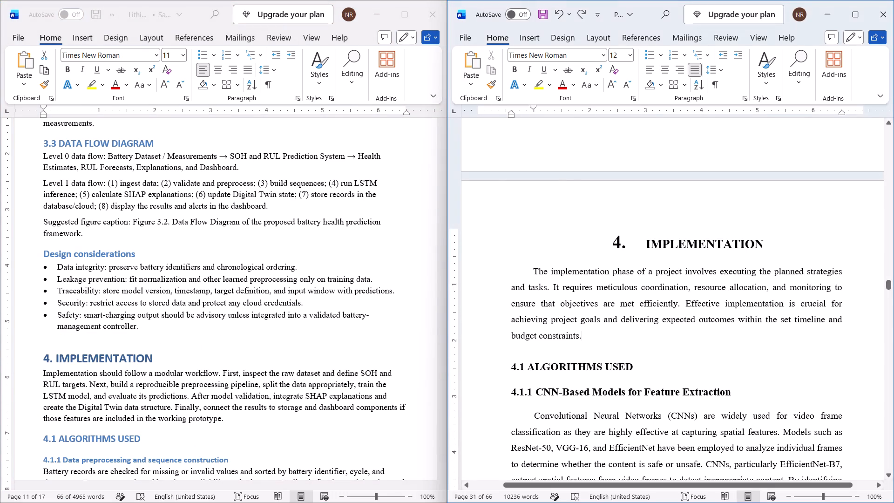
left_click_drag(533, 271, 573, 333)
key("ctrl+shift+v")
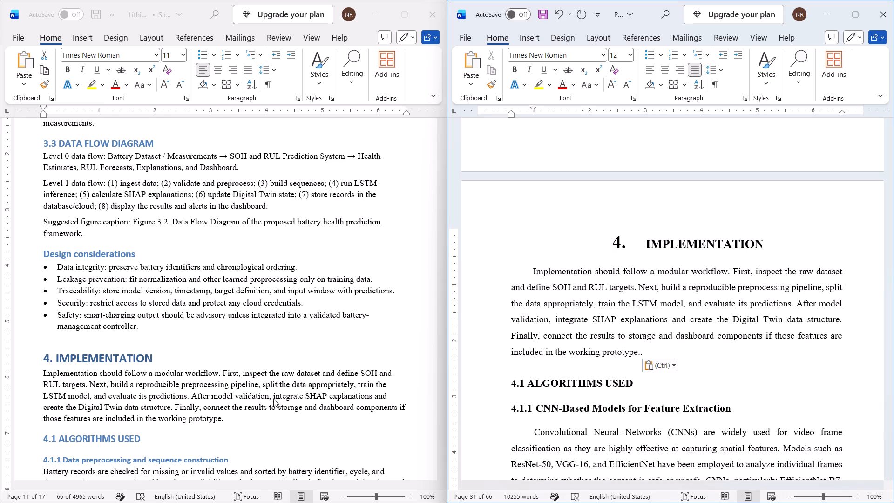
Compare section 4.1 Algorithms Used in the source document with the report's CNN-based models subsection and its advantages and disadvantages.
scroll(273, 399, "down", 1)
scroll(325, 401, "down", 2)
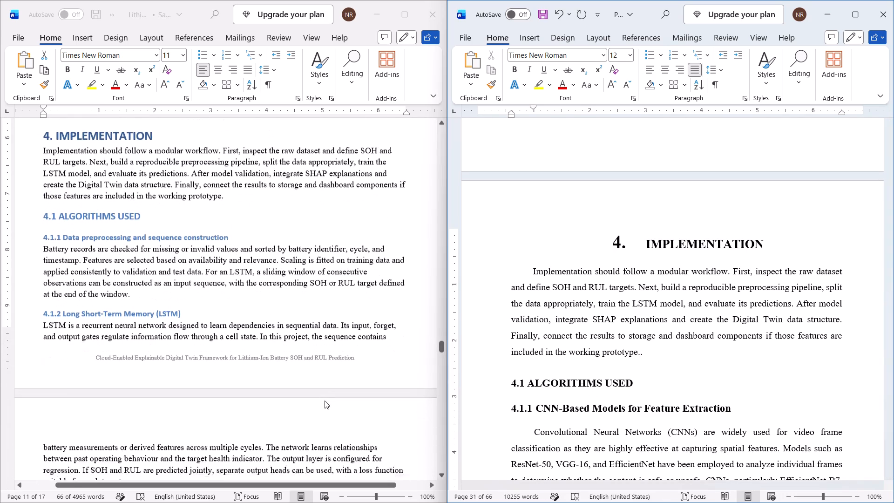
scroll(325, 401, "down", 1)
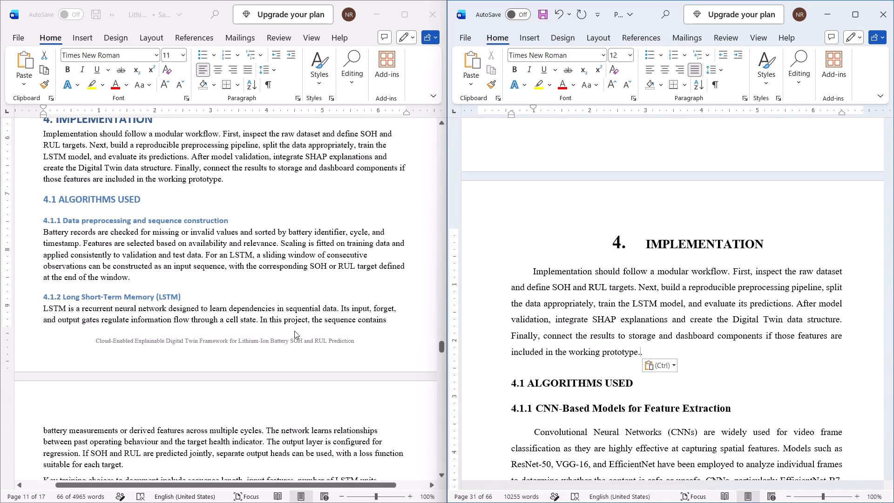
scroll(532, 330, "down", 2)
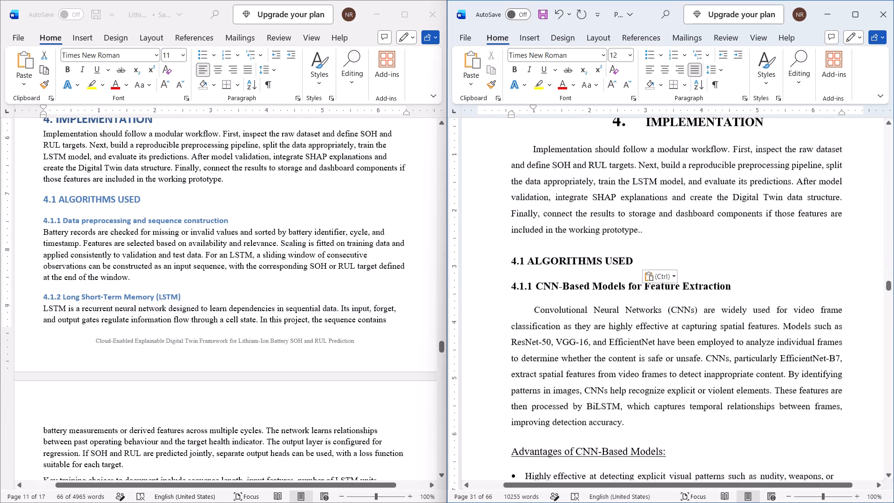
scroll(532, 330, "down", 1)
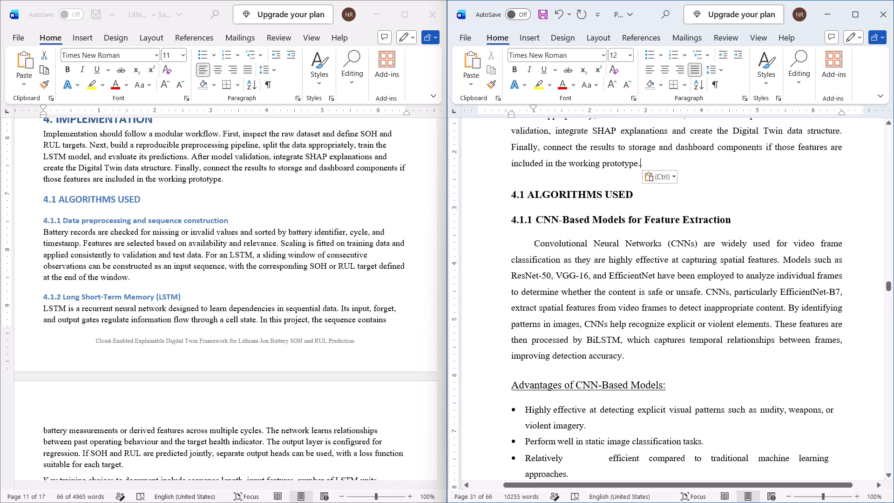
scroll(640, 345, "down", 1)
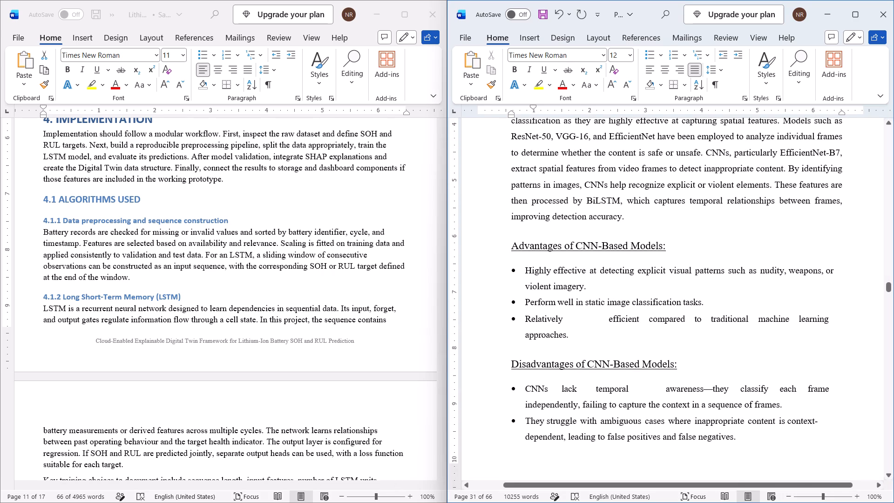
scroll(299, 335, "down", 2)
scroll(299, 335, "up", 1)
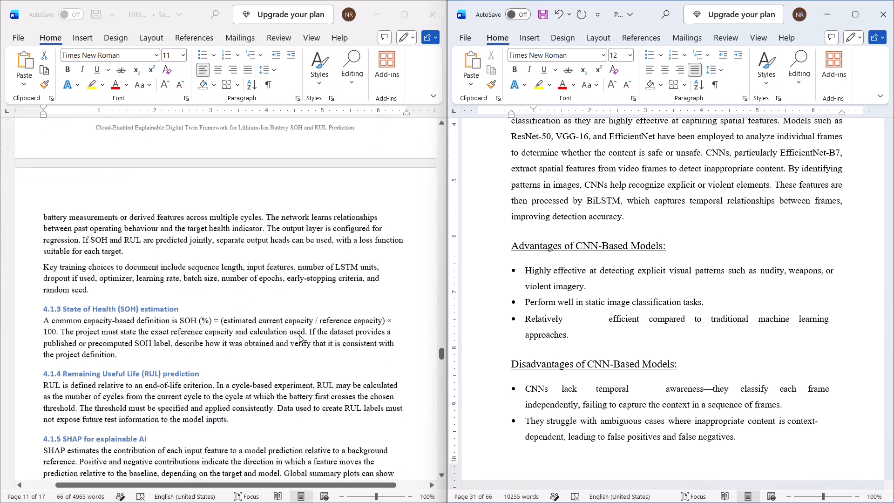
scroll(299, 335, "up", 2)
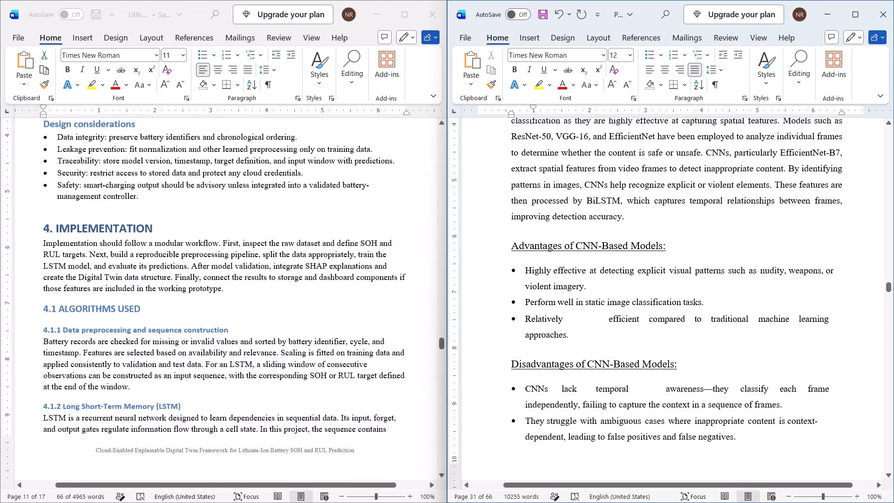
scroll(572, 371, "up", 3)
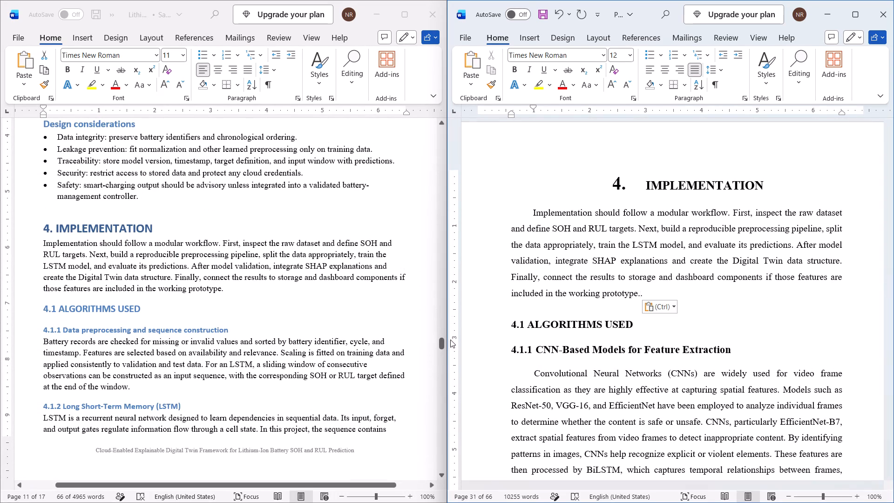
Replace the report's 4.1.1 heading text "CNN-Based Models for Feature Extraction" with the source document's "Data preprocessing and sequence construction", pasted as text only.
left_click(64, 331)
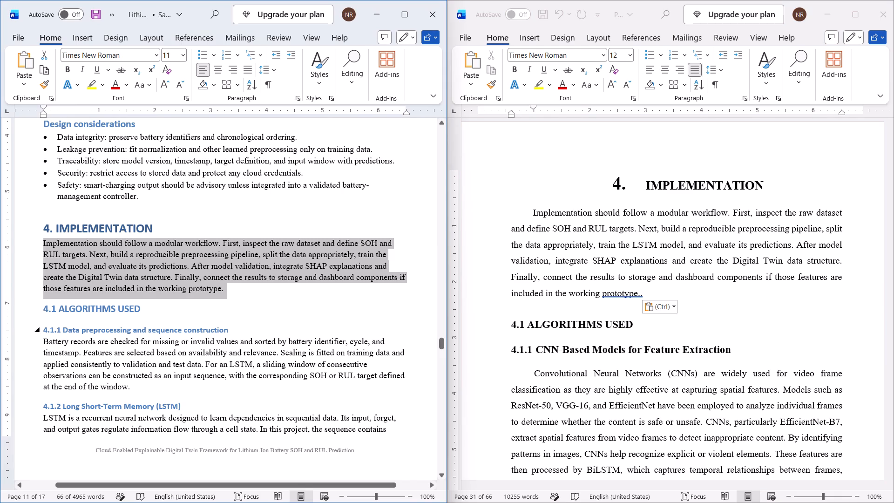
left_click_drag(63, 330, 216, 333)
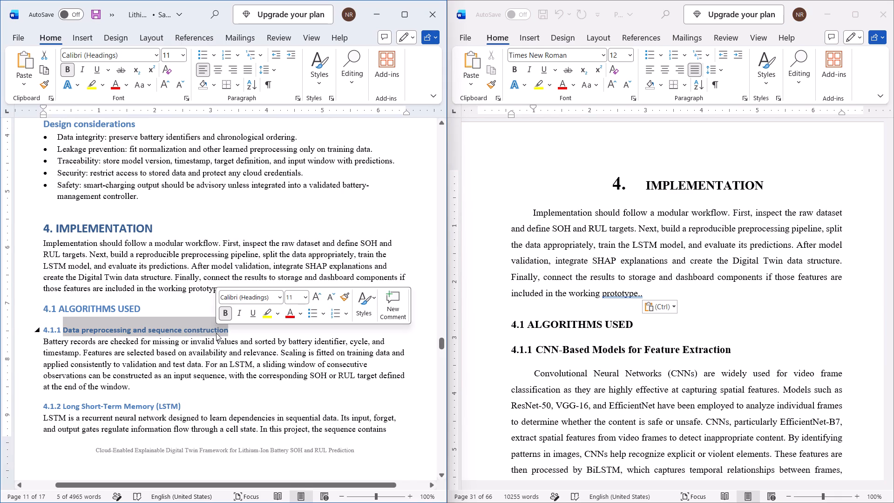
key("ctrl+c")
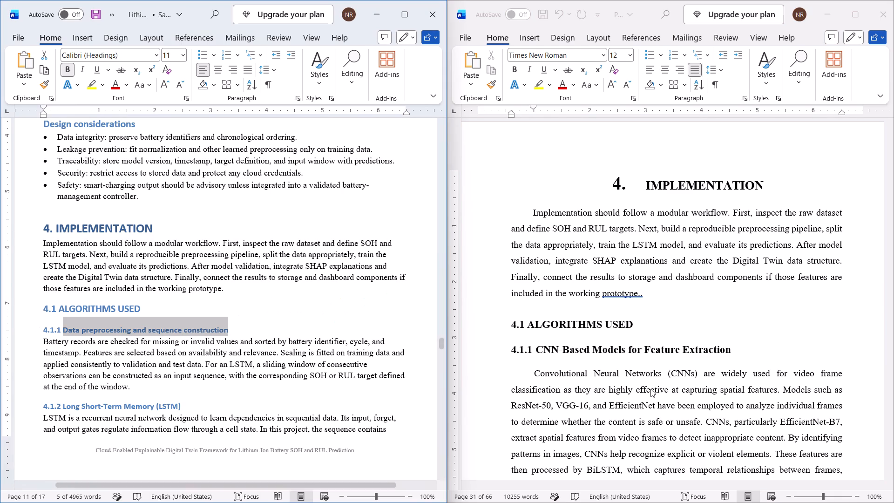
left_click(715, 350)
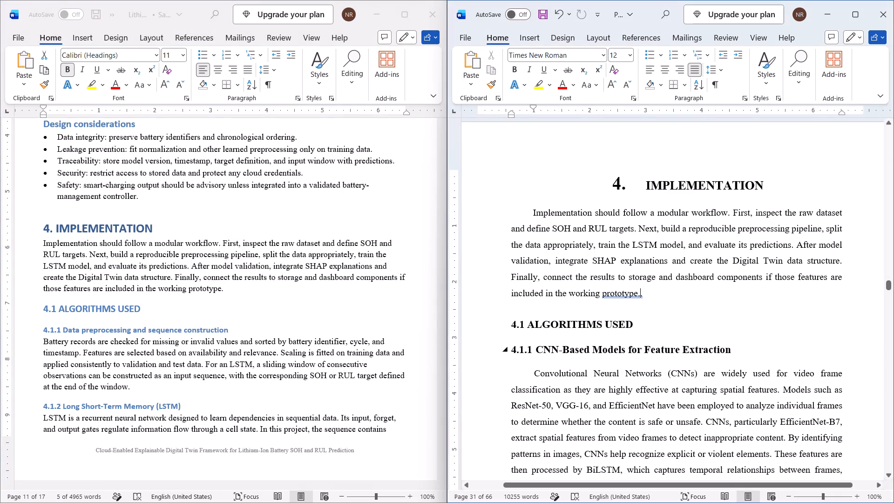
left_click_drag(535, 349, 696, 349)
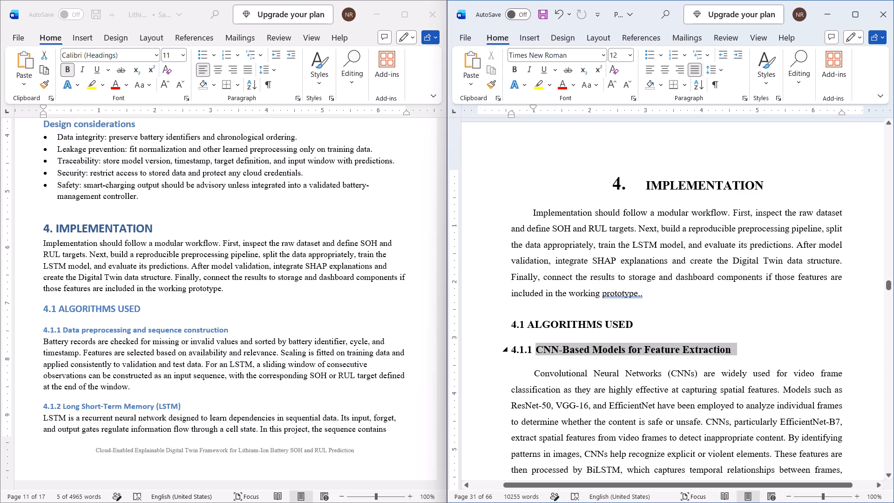
left_click_drag(696, 349, 729, 353)
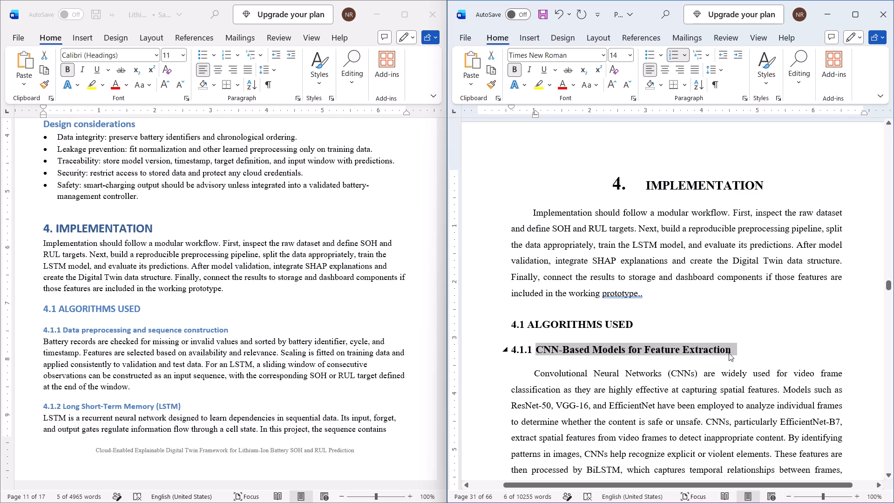
key("ctrl+shift+z")
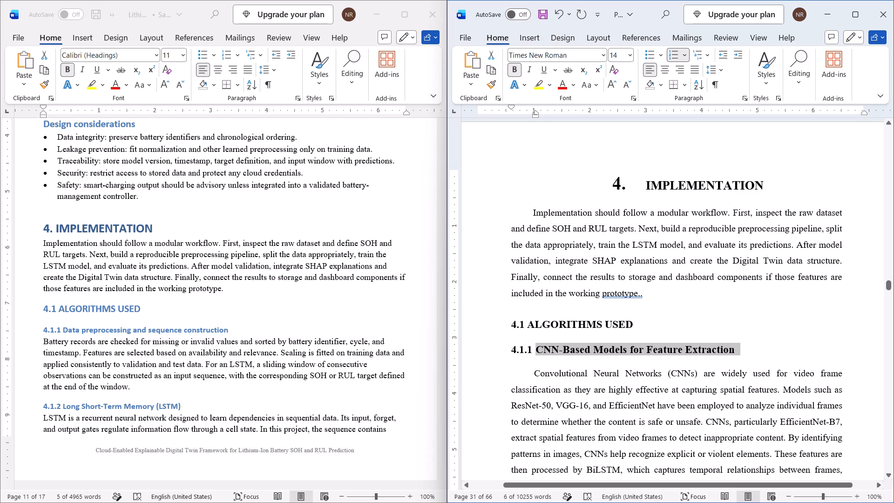
key("ctrl+shift+v")
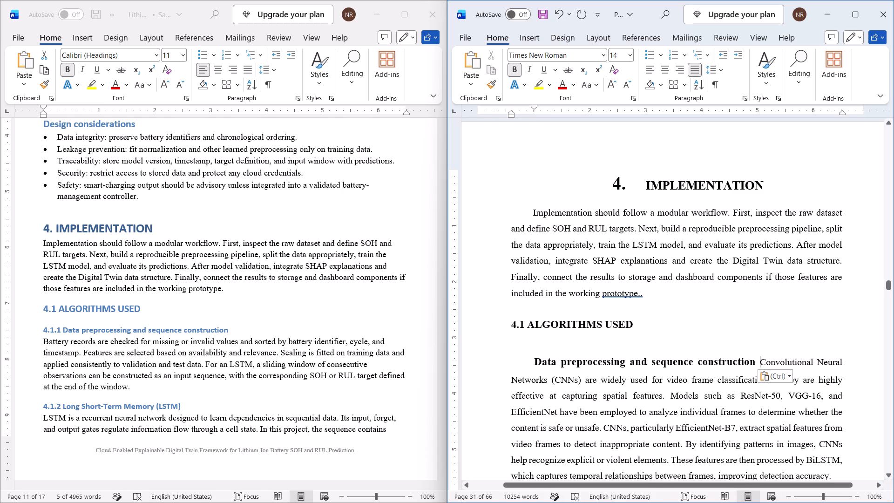
key("ctrl+z")
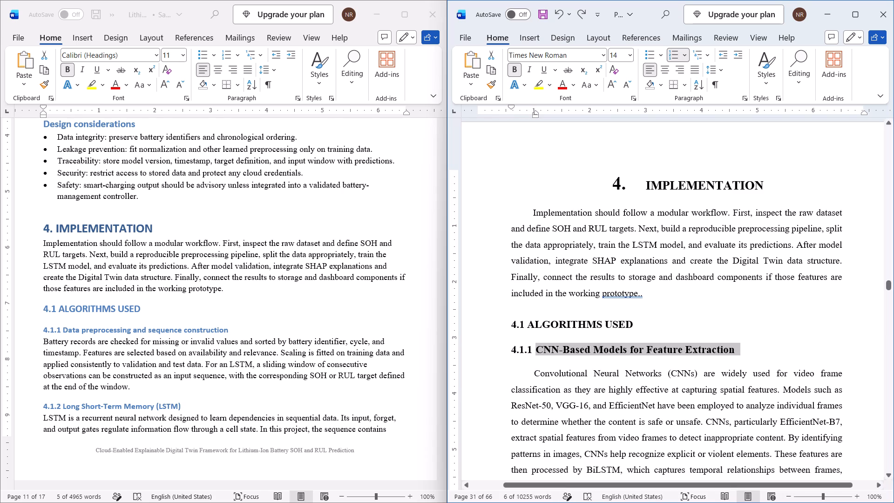
key("ctrl+shift+v")
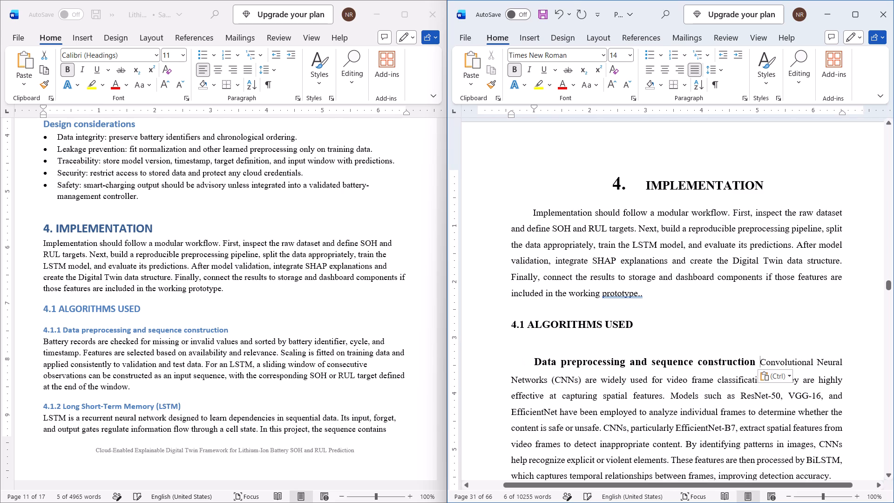
Remove the paragraph indentation in front of the pasted "Data preprocessing and sequence construction" text.
left_click(535, 365)
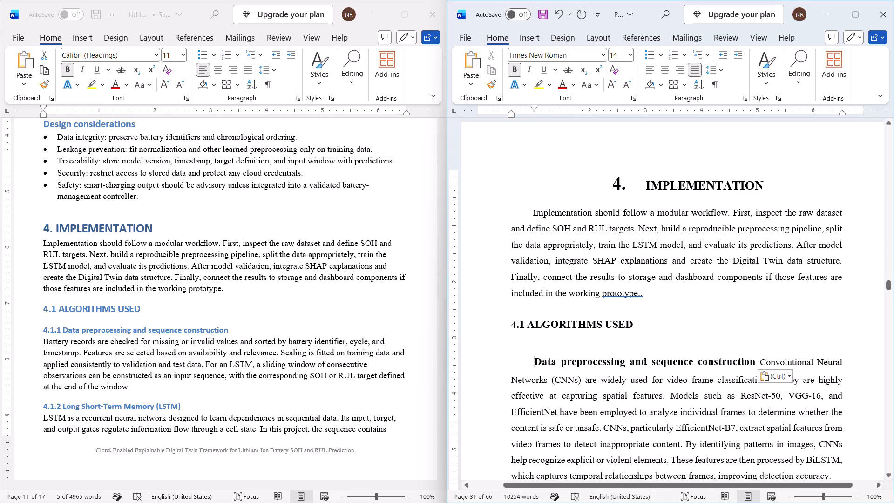
key("BackSpace")
key("BackSpace")
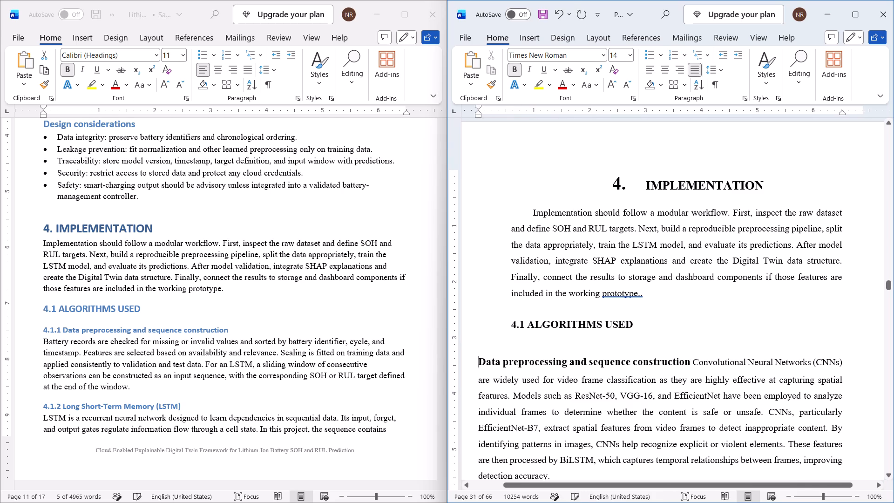
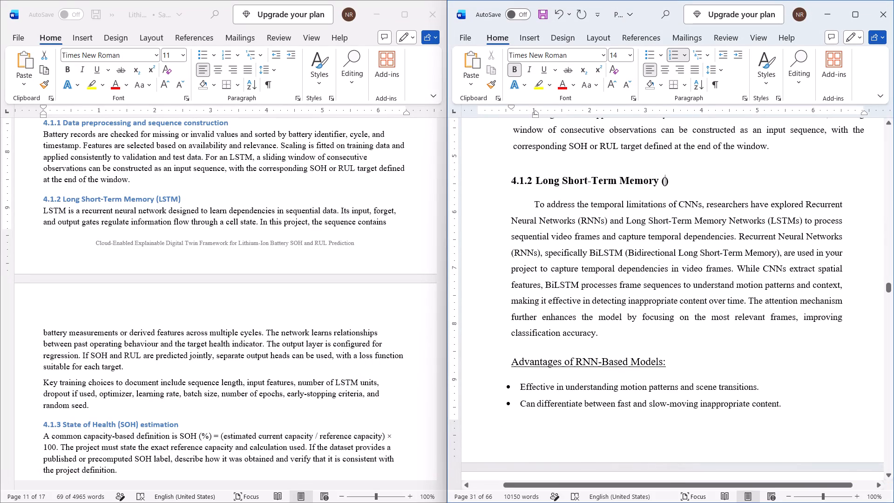
Complete the report's 4.1.2 heading by entering the abbreviation "LSTM" inside the parentheses after "Long Short-Term Memory".
type("LS")
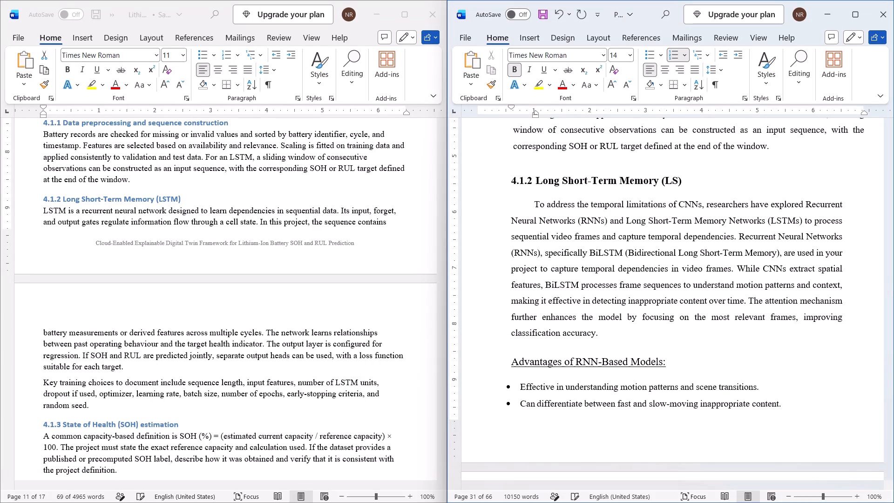
type("TM")
Replace the report's 4.1.2 paragraph with the source text from "LSTM is a recurrent neural network" through "the sequence contains", pasted as text only.
left_click(44, 211)
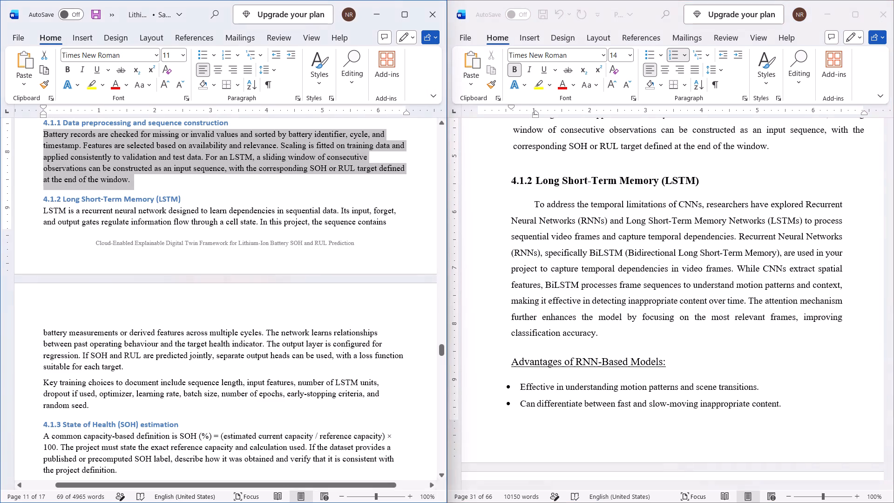
left_click_drag(42, 211, 360, 241)
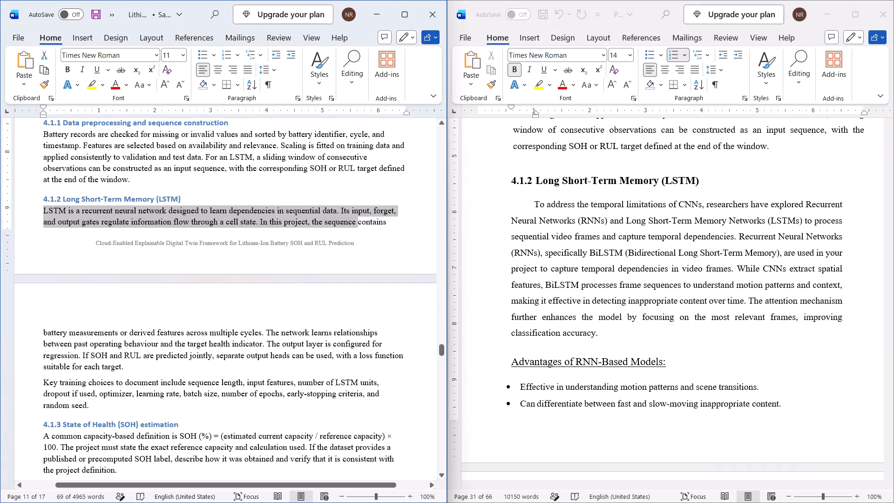
left_click_drag(360, 241, 384, 235)
key("ctrl+c")
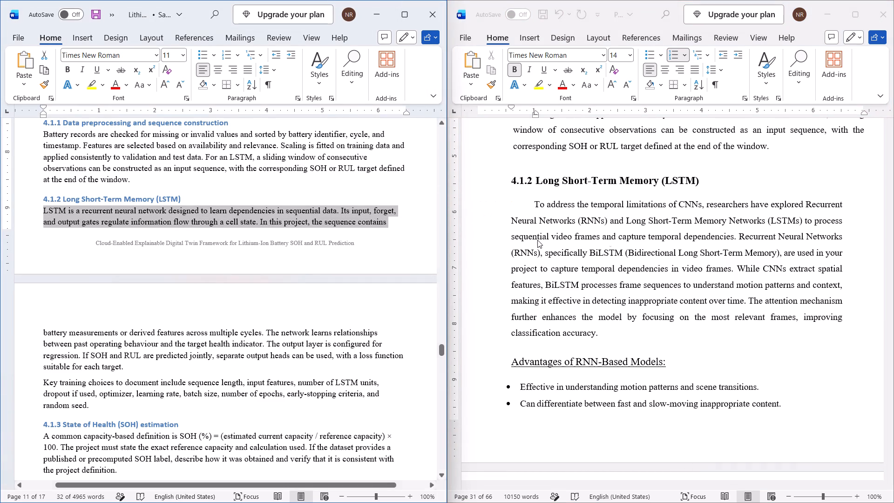
double_click(535, 207)
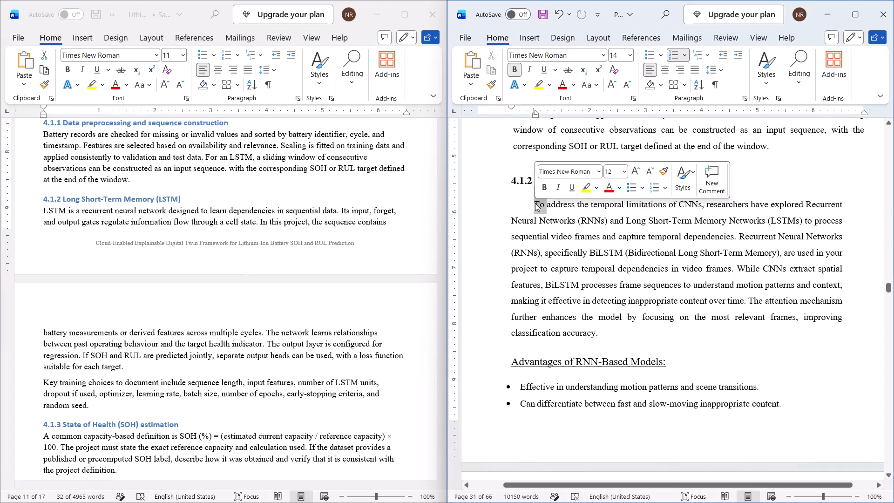
left_click(535, 203)
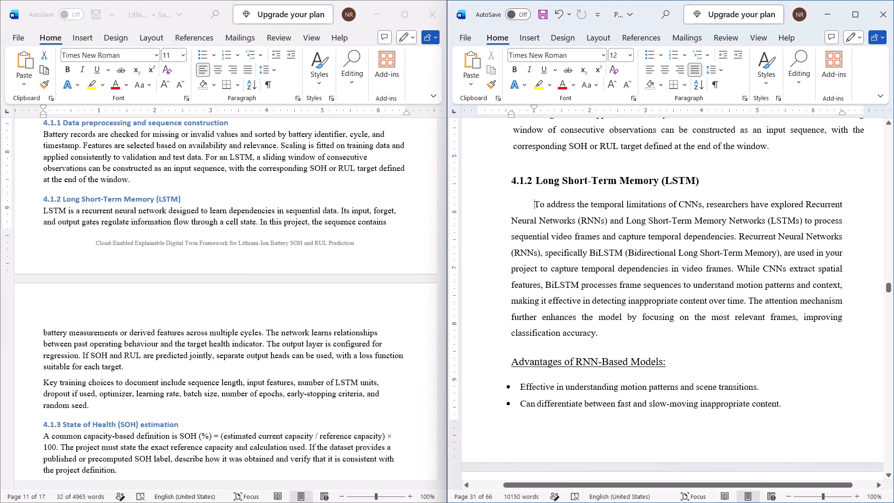
left_click_drag(534, 205, 594, 326)
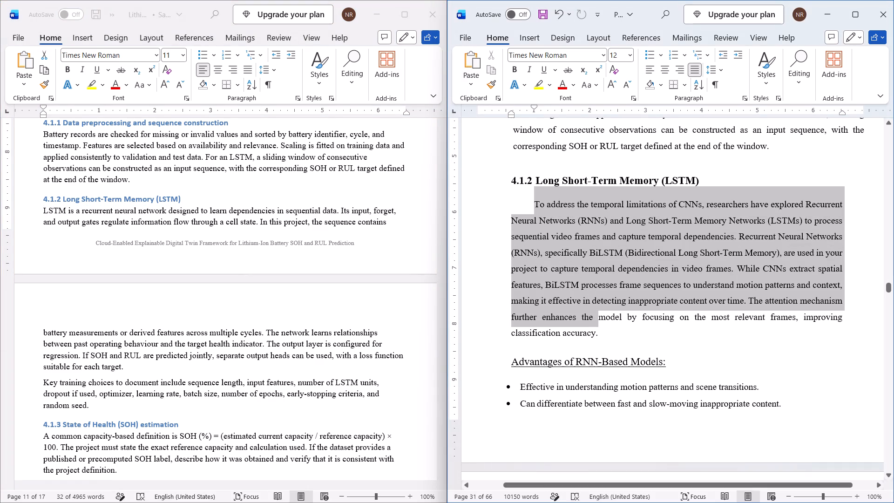
left_click_drag(594, 326, 597, 332)
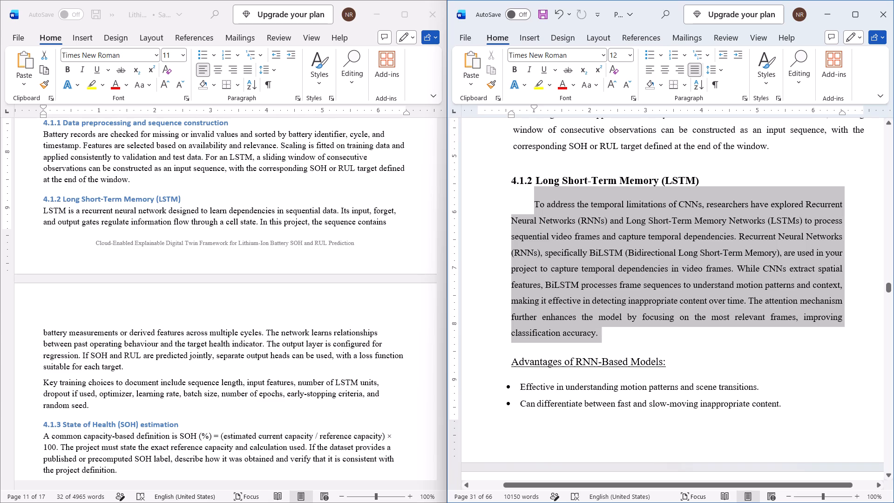
left_click_drag(597, 332, 594, 332)
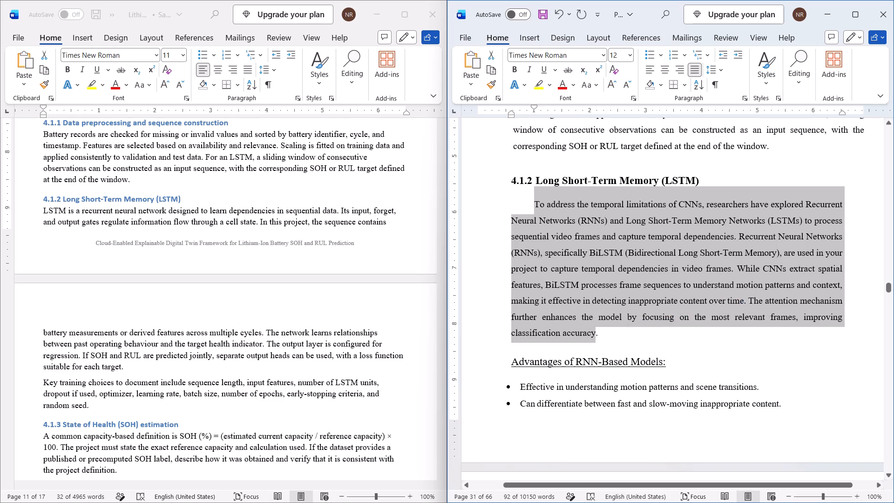
key("ctrl+shift+v")
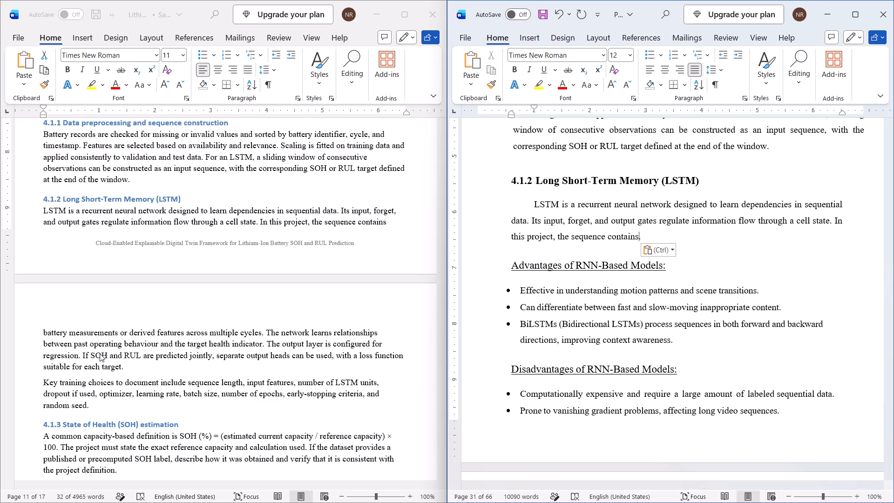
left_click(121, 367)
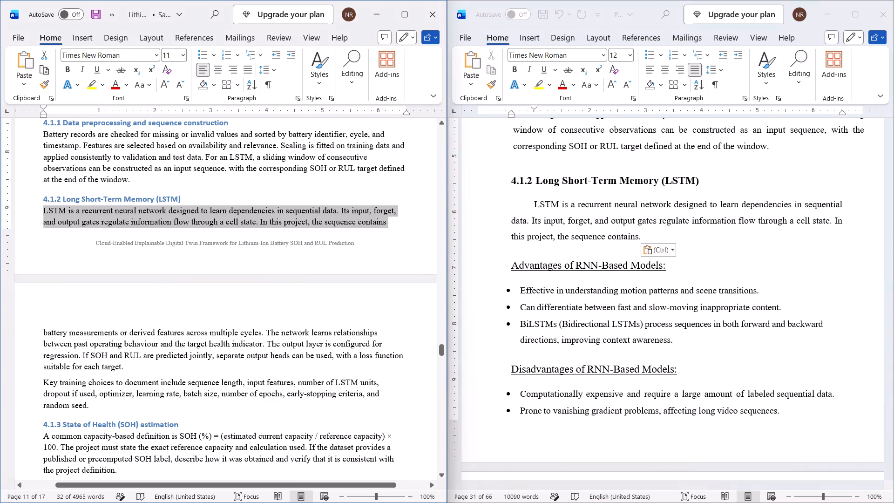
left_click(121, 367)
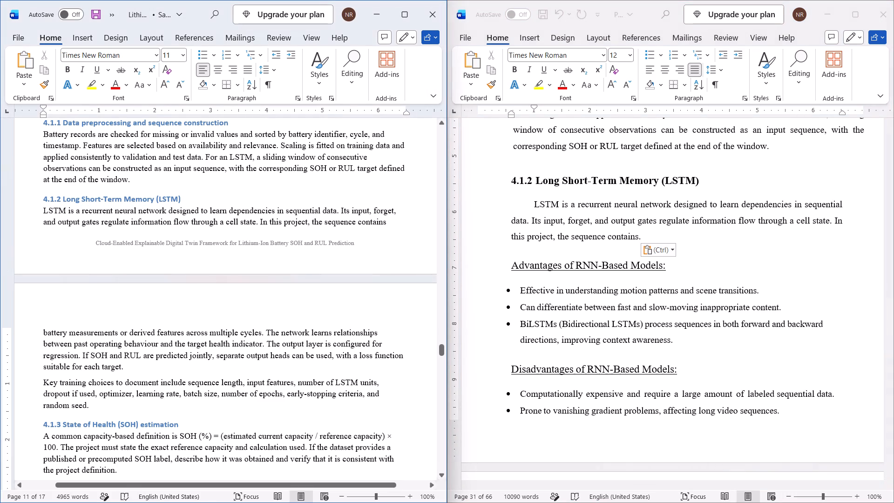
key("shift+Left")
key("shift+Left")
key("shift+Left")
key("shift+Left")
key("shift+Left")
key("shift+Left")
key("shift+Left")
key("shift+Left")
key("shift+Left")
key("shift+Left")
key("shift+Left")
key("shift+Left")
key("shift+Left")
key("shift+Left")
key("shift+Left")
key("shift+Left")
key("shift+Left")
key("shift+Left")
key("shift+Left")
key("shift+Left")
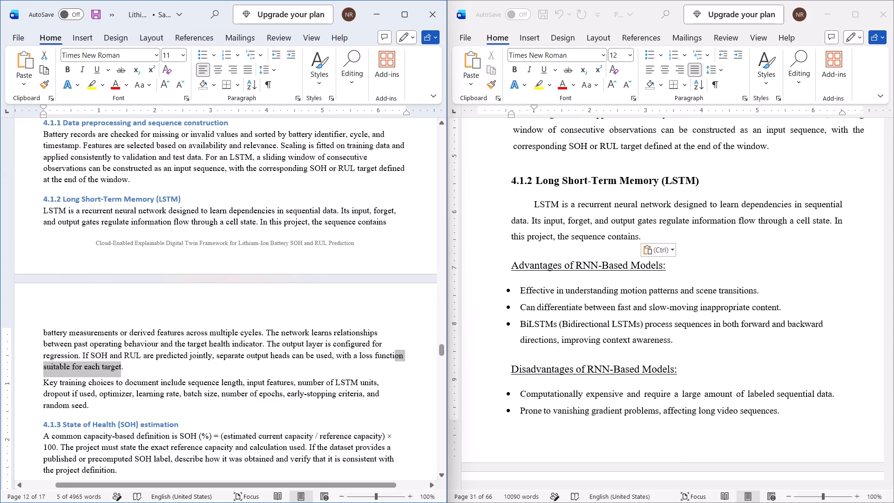
Continue the report's LSTM paragraph after "the sequence contains" with the source text from "battery measurements" through "suitable for each target".
left_click(121, 371)
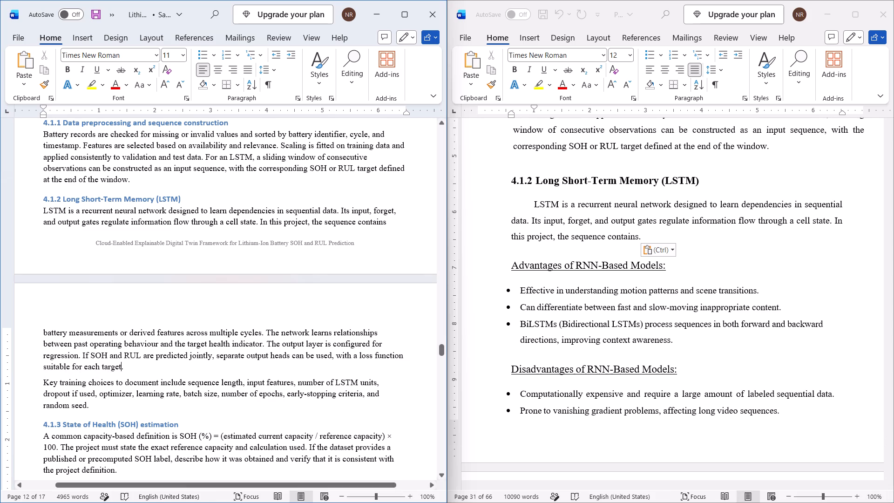
left_click_drag(121, 369, 52, 335)
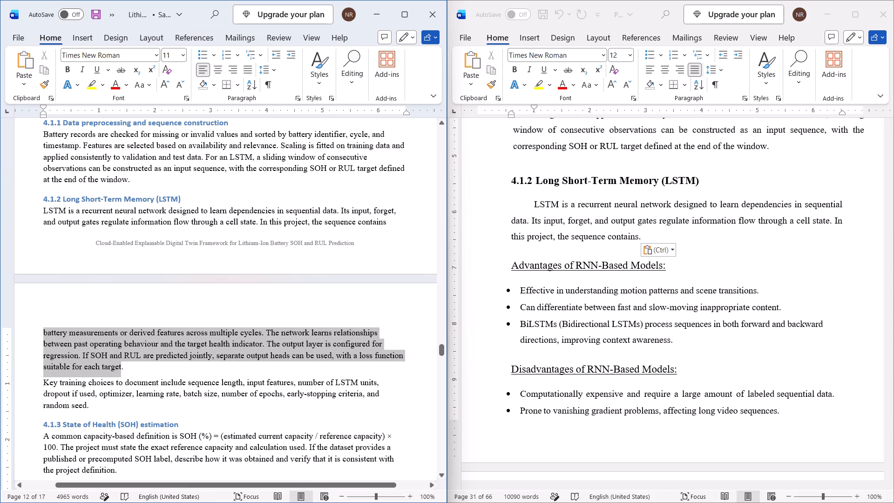
left_click_drag(52, 335, 48, 333)
key("ctrl+c")
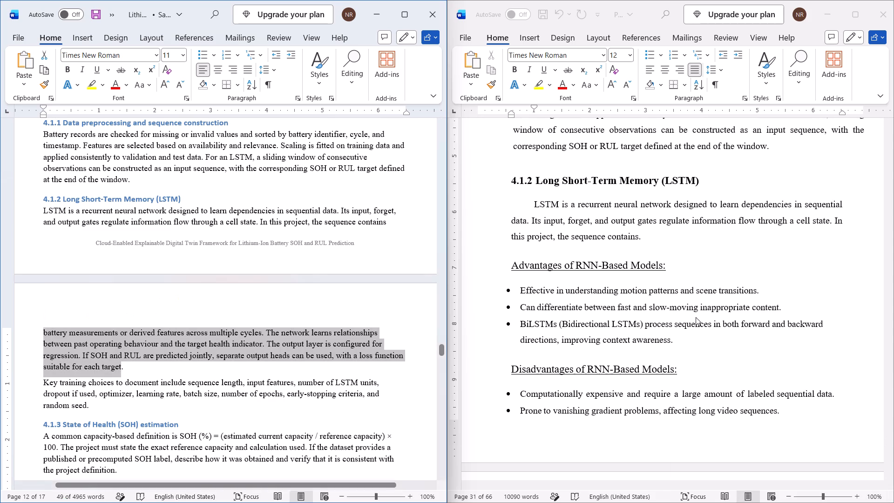
left_click(639, 241)
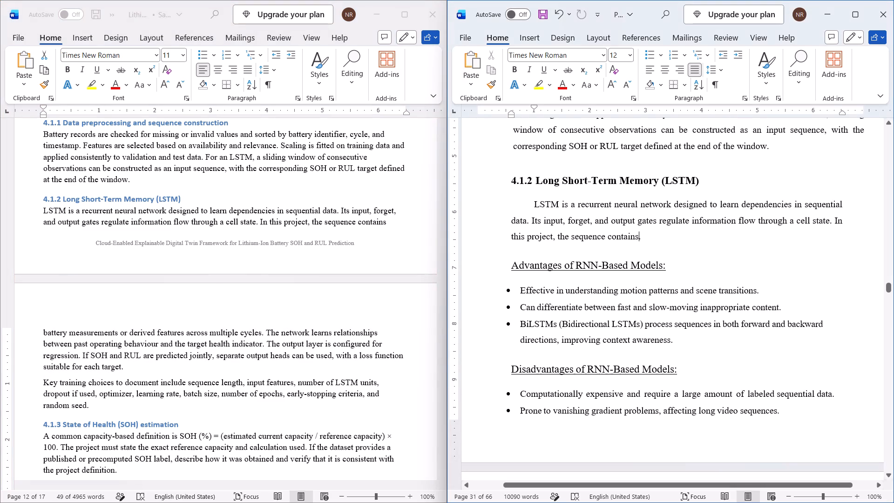
key("space")
key("ctrl+v")
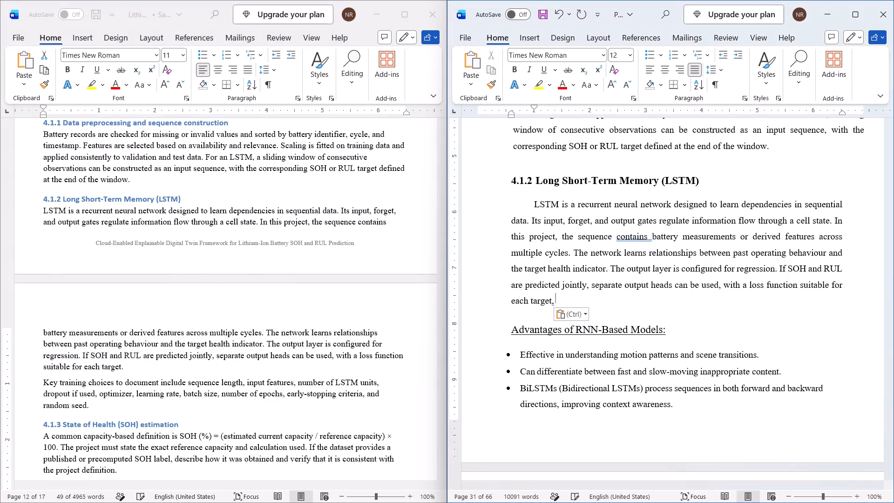
Correct the flagged word "behaviour" to "behavior" in the report's LSTM paragraph.
left_click(812, 251)
right_click(812, 251)
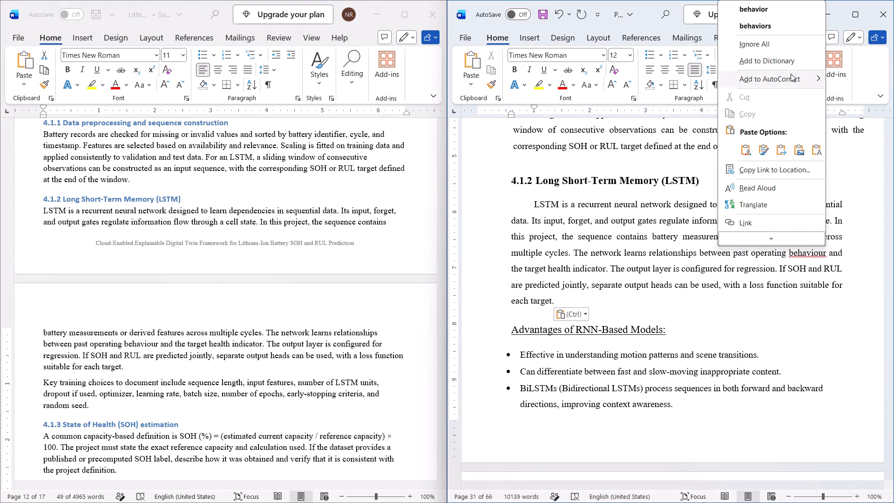
left_click(782, 10)
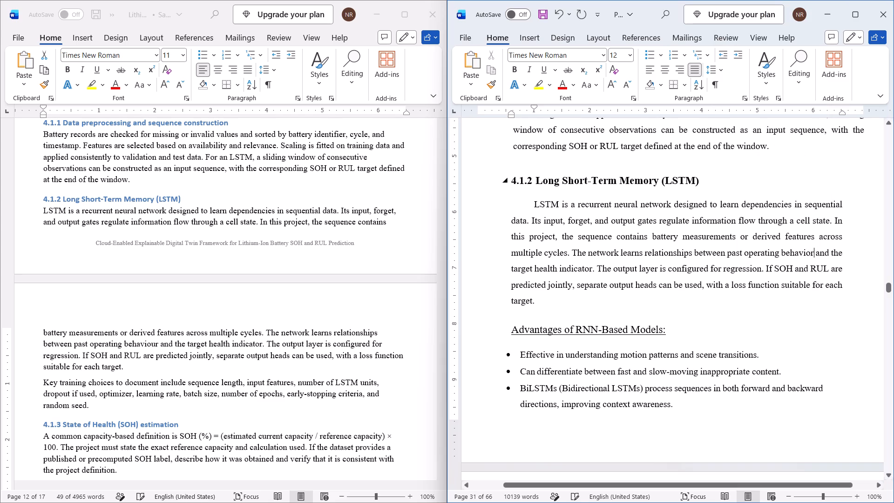
Add the source's "Key training choices to document" text as a new paragraph below the report's LSTM paragraph, pasted as text only.
scroll(187, 335, "down", 1)
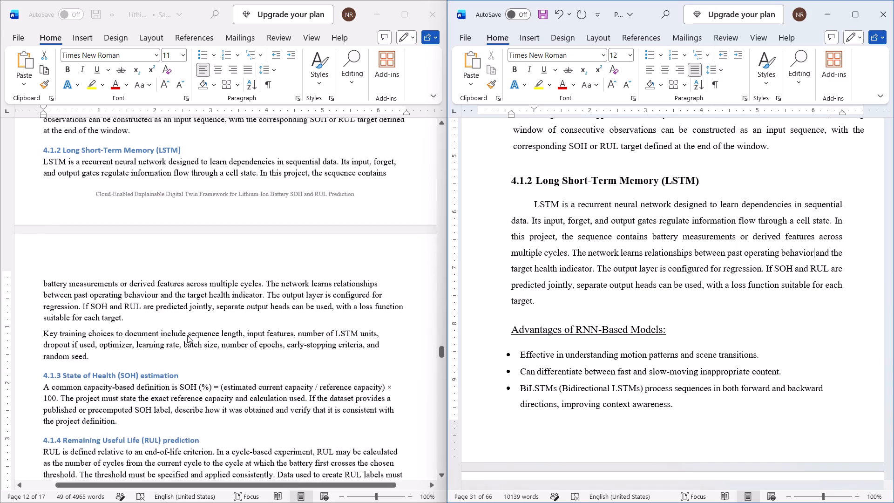
scroll(187, 335, "down", 1)
left_click(95, 346)
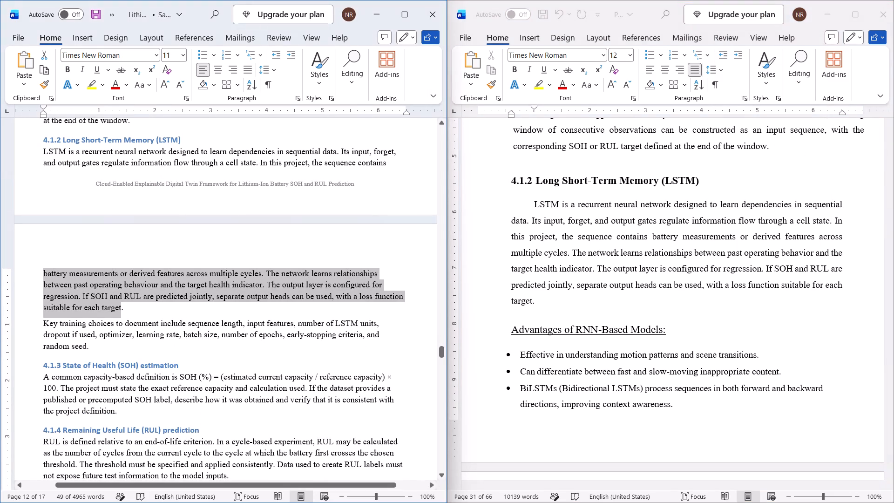
left_click_drag(88, 347, 51, 321)
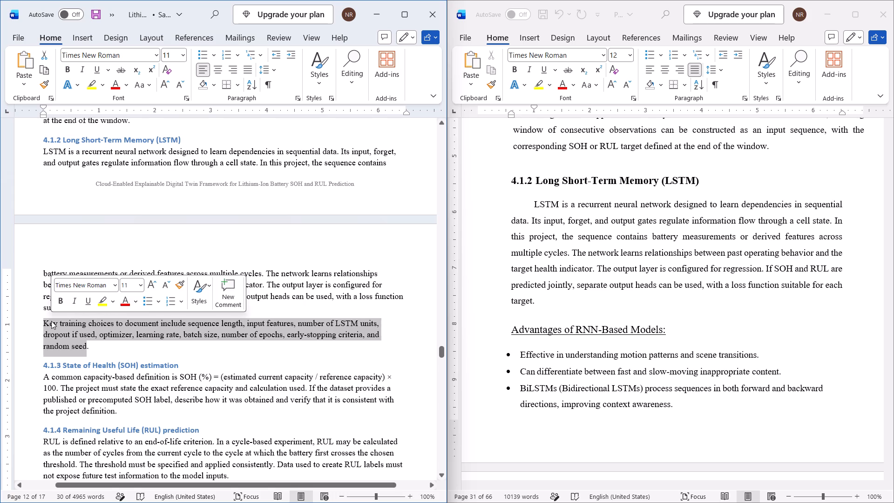
key("ctrl+c")
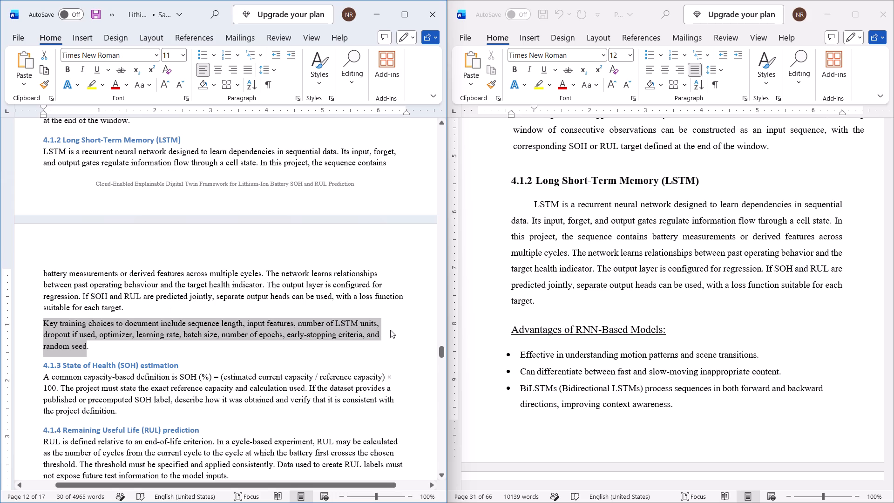
left_click(562, 304)
left_click(562, 304)
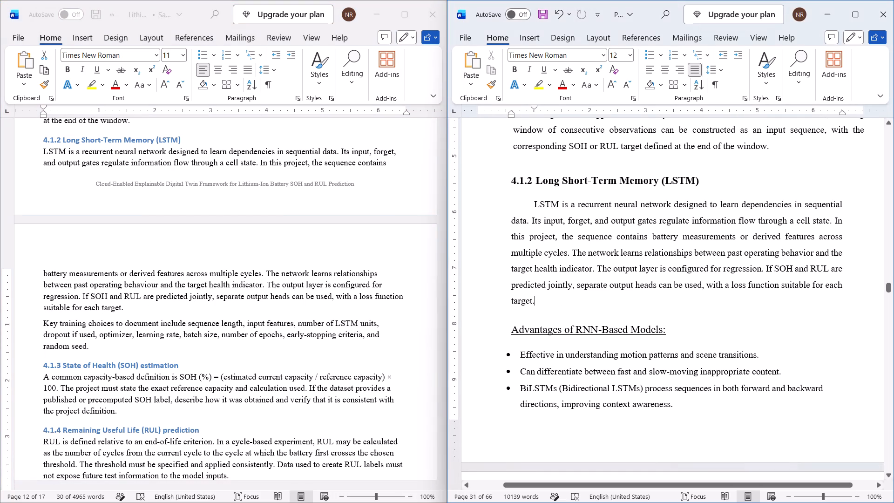
key("Return")
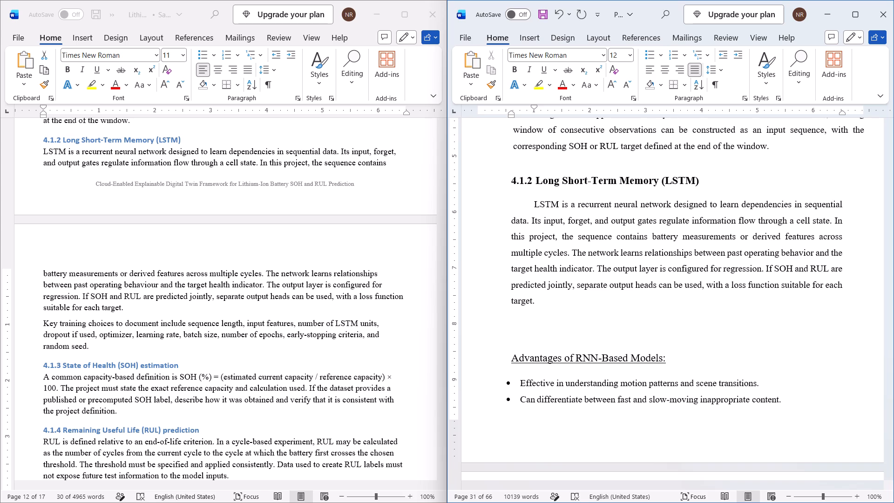
key("ctrl+shift+v")
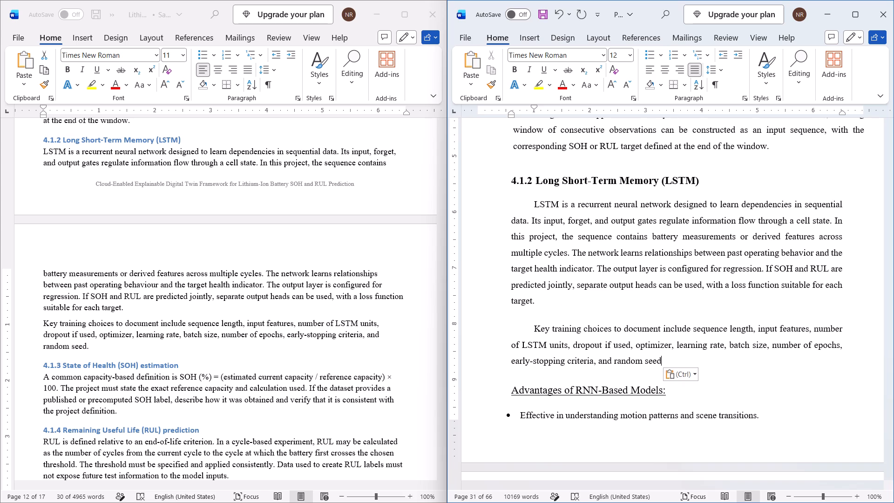
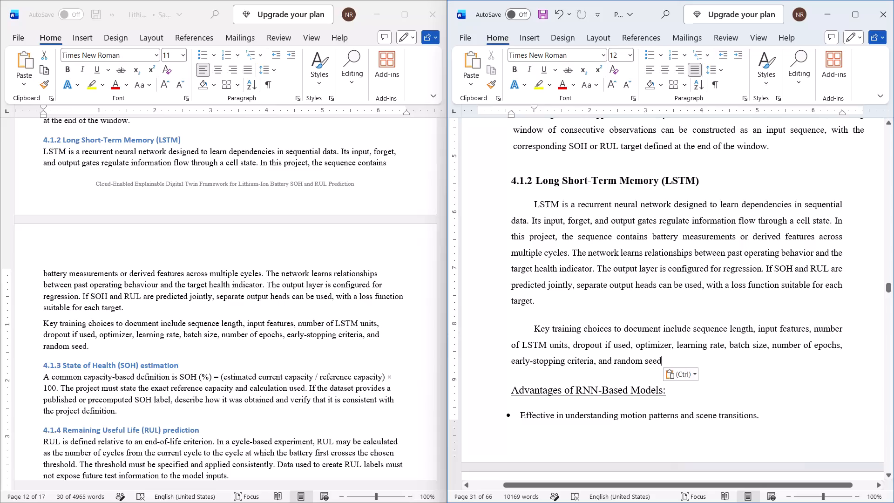
End the report's "Key training choices to document" paragraph with a period after "random seed".
key("period")
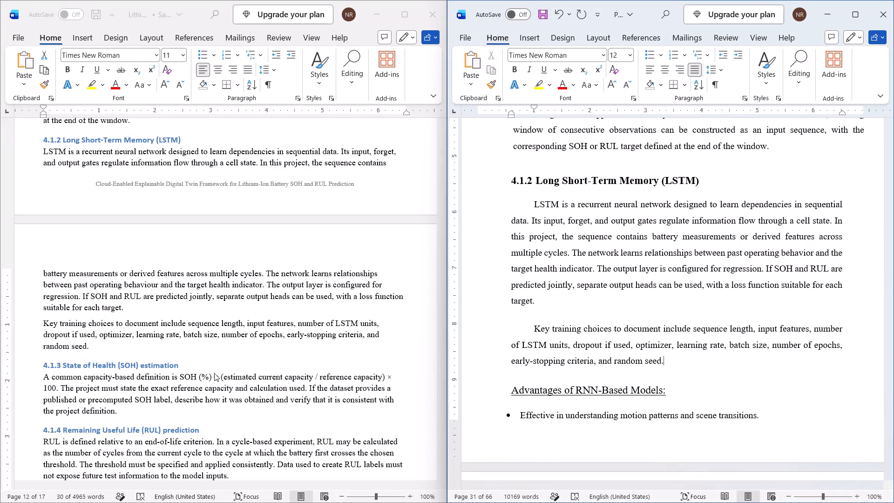
Delete the report's "Advantages of RNN-Based Models" and "Disadvantages of RNN-Based Models" headings together with all their bullet points.
scroll(242, 350, "down", 1)
scroll(625, 320, "down", 2)
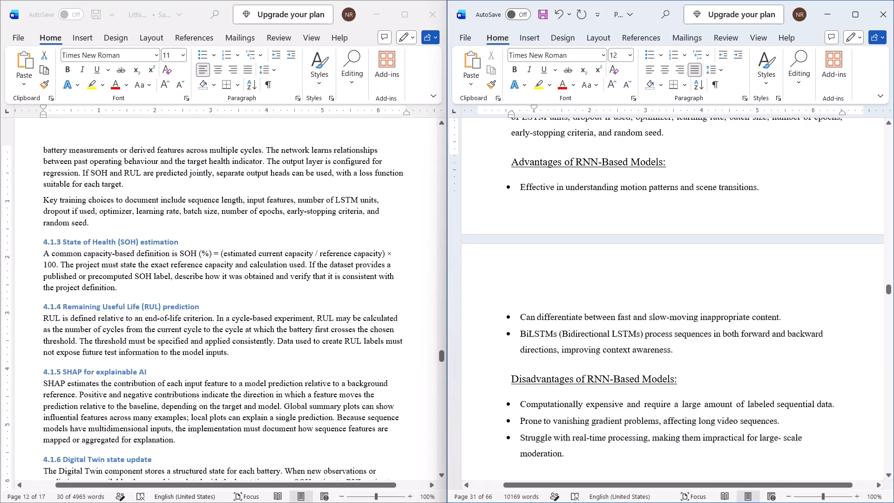
scroll(625, 320, "down", 1)
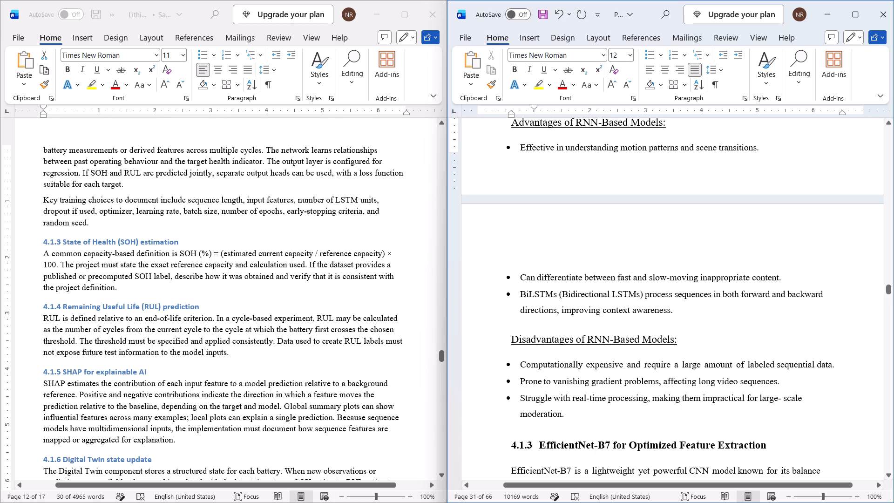
left_click_drag(569, 421, 517, 224)
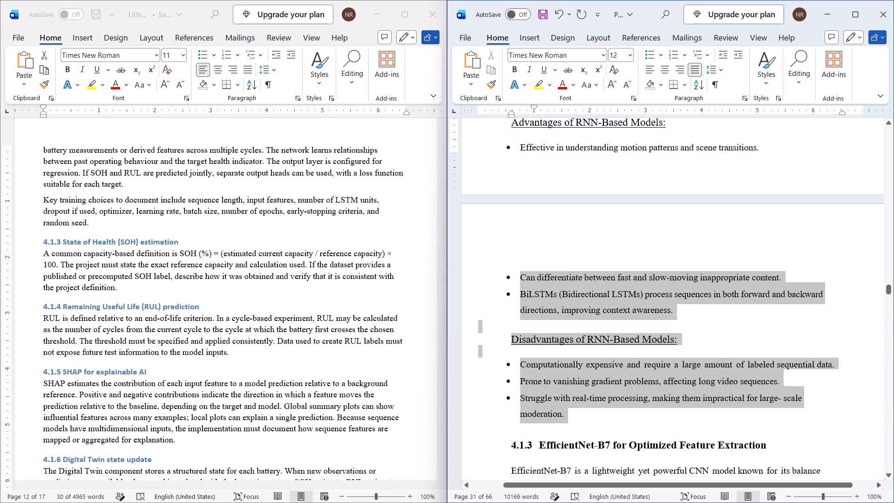
left_click_drag(517, 224, 535, 138)
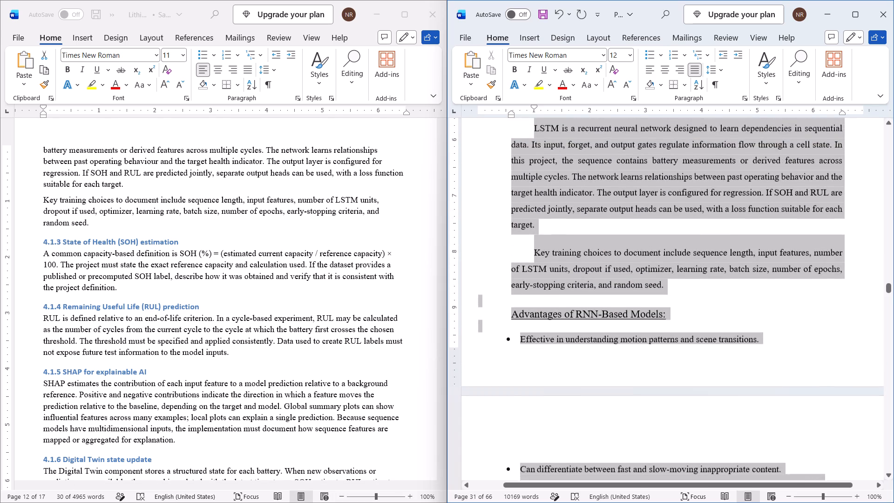
left_click_drag(535, 138, 515, 308)
key("BackSpace")
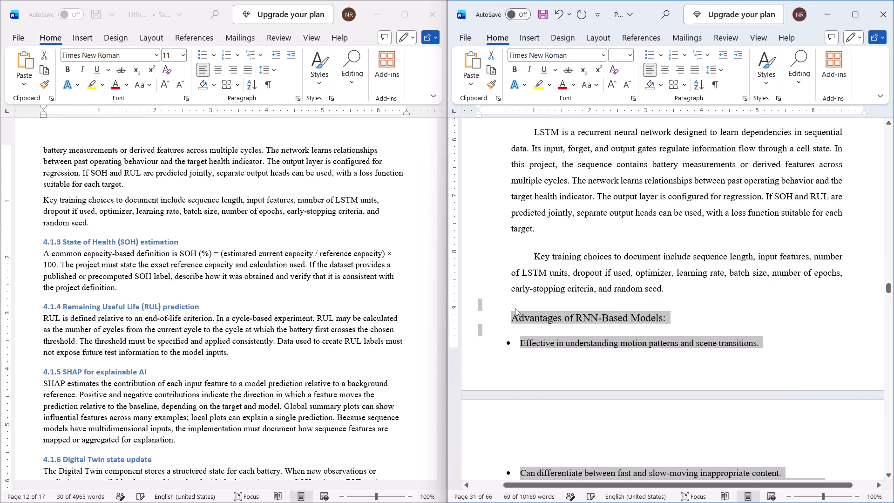
Add two blank lines above the report's 4.1.3 heading to push it onto the following page.
key("Return")
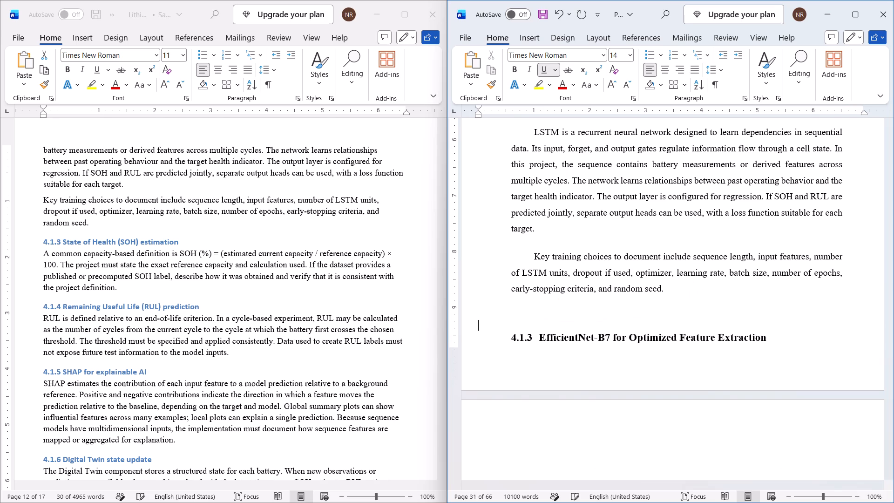
key("Return")
Replace the report's 4.1.3 heading text with "State of Health (SOH) estimation", keeping the section number.
scroll(565, 378, "down", 1)
scroll(565, 378, "up", 1)
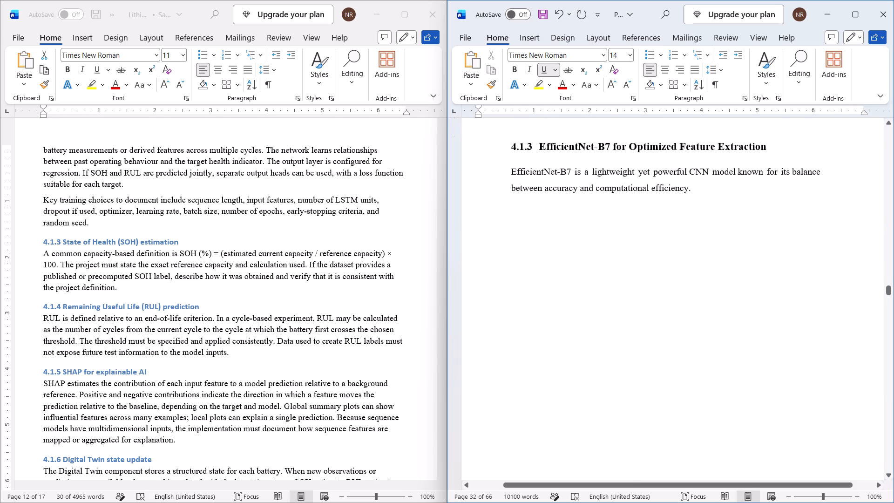
scroll(565, 378, "up", 1)
scroll(565, 378, "down", 1)
scroll(565, 378, "up", 1)
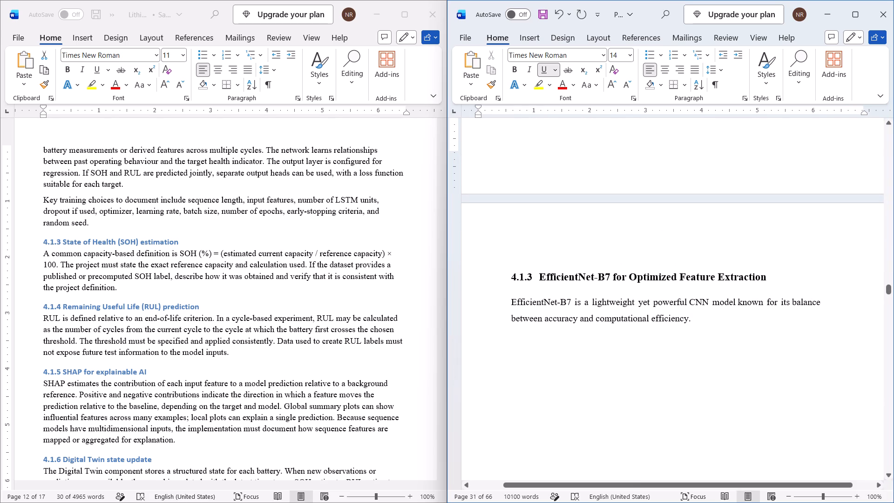
left_click(766, 282)
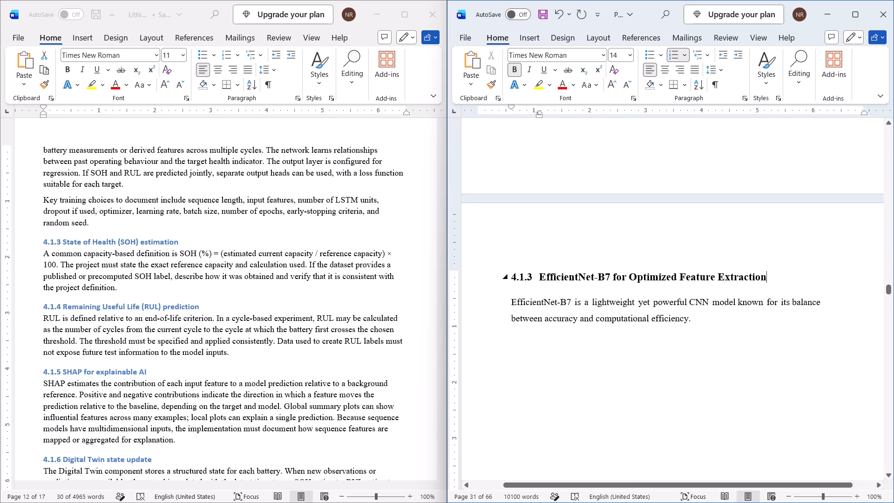
key("BackSpace")
key("BackSpace")
key("BackSpace")
key("BackSpace")
key("BackSpace")
key("BackSpace")
key("BackSpace")
key("BackSpace")
key("BackSpace")
key("BackSpace")
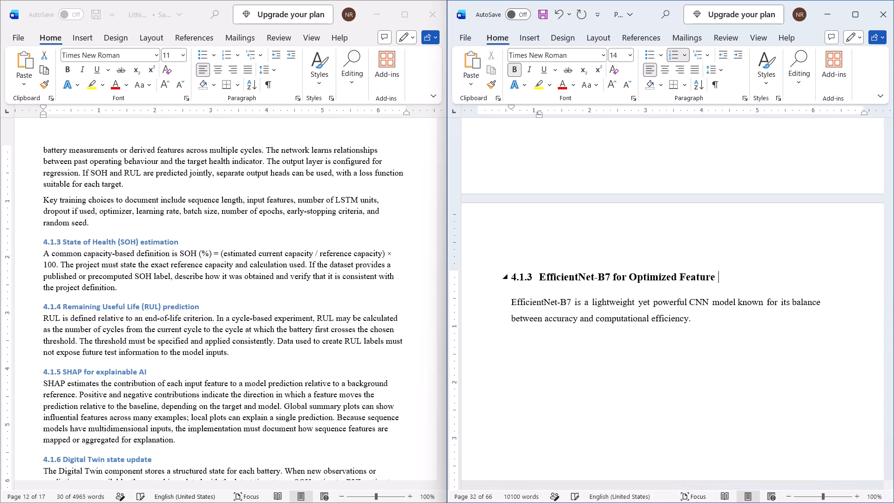
key("BackSpace")
key("BackSpace")
key("BackSpace")
key("BackSpace")
key("BackSpace")
key("BackSpace")
key("BackSpace")
key("BackSpace")
key("BackSpace")
key("BackSpace")
key("BackSpace")
key("BackSpace")
key("BackSpace")
key("BackSpace")
key("BackSpace")
key("BackSpace")
key("BackSpace")
key("BackSpace")
key("BackSpace")
key("BackSpace")
key("BackSpace")
key("BackSpace")
key("BackSpace")
key("BackSpace")
key("BackSpace")
key("BackSpace")
key("BackSpace")
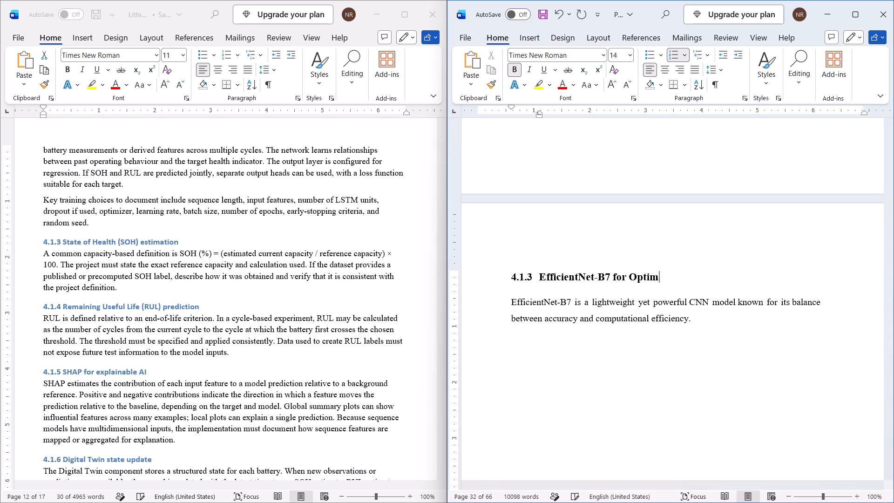
key("BackSpace")
key("BackSpace")
key("BackSpace")
key("BackSpace")
key("BackSpace")
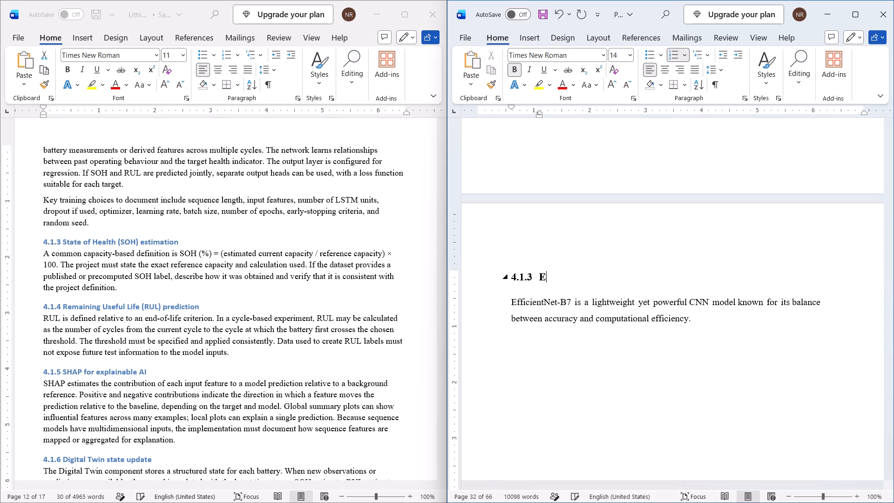
key("BackSpace")
type("Statw")
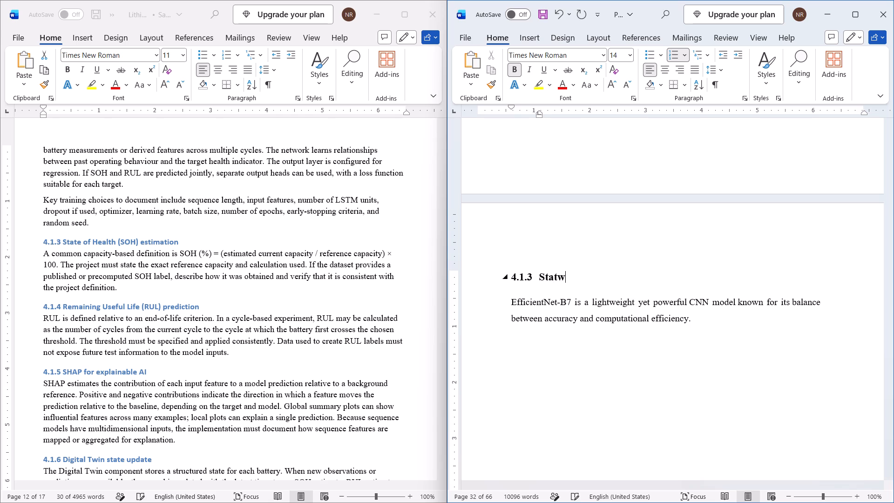
key("BackSpace")
type("e")
key("space")
key("space")
type("of")
key("space")
key("shift+h")
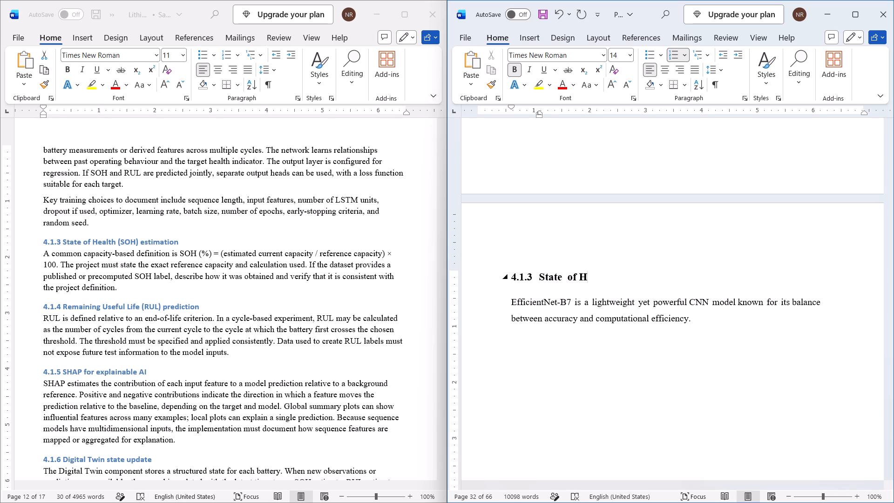
key("e")
type("al")
type("th")
key("space")
type("()")
key("Left")
key("shift+s")
type("OH")
key("Right")
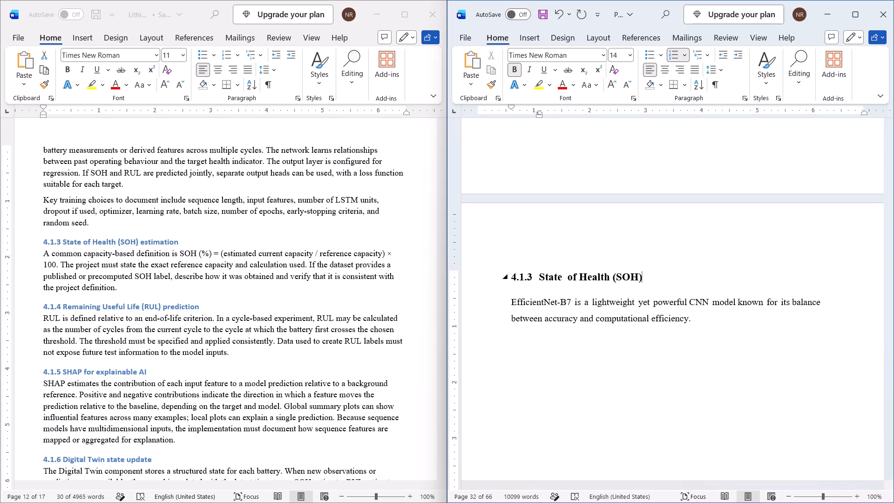
key("space")
type("es")
type("tima")
type("tion")
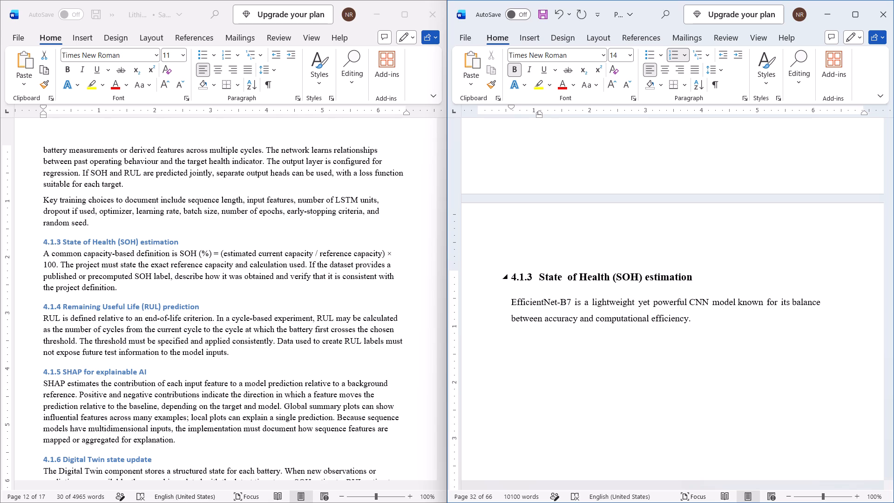
Copy the source's 4.1.3 paragraph from "A common capacity-based definition" through "the project definition.".
scroll(734, 323, "down", 1)
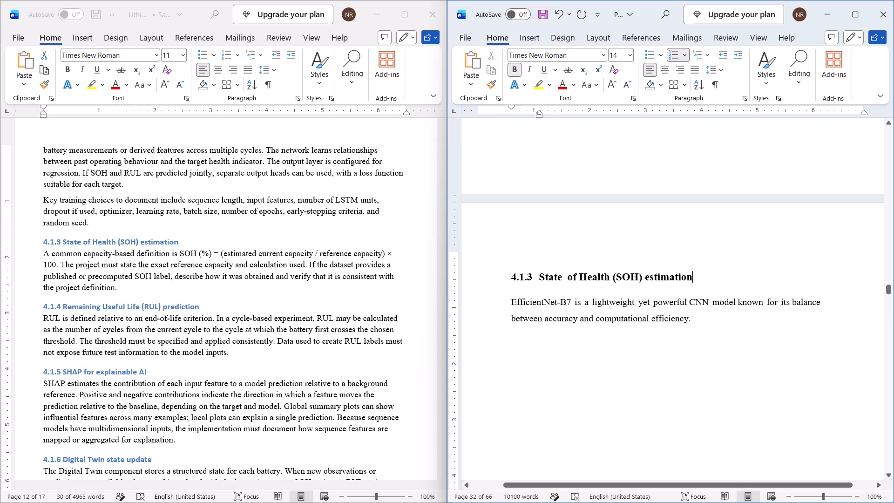
scroll(734, 323, "down", 2)
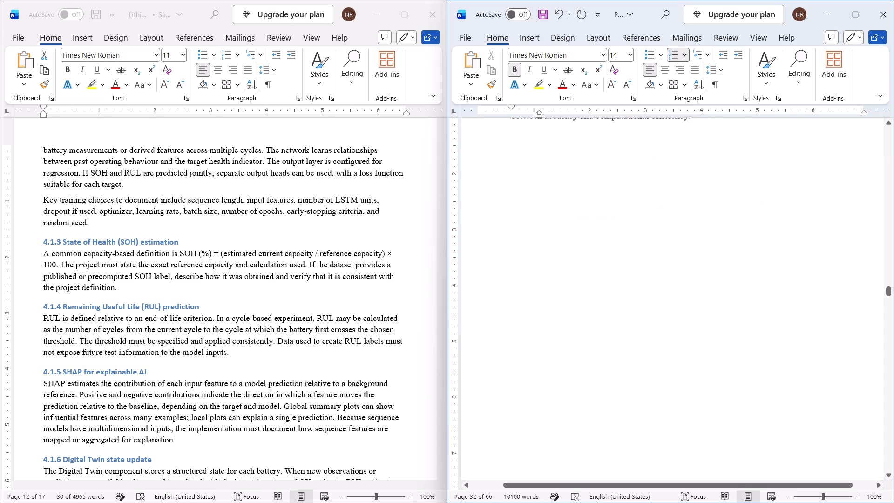
scroll(734, 323, "up", 1)
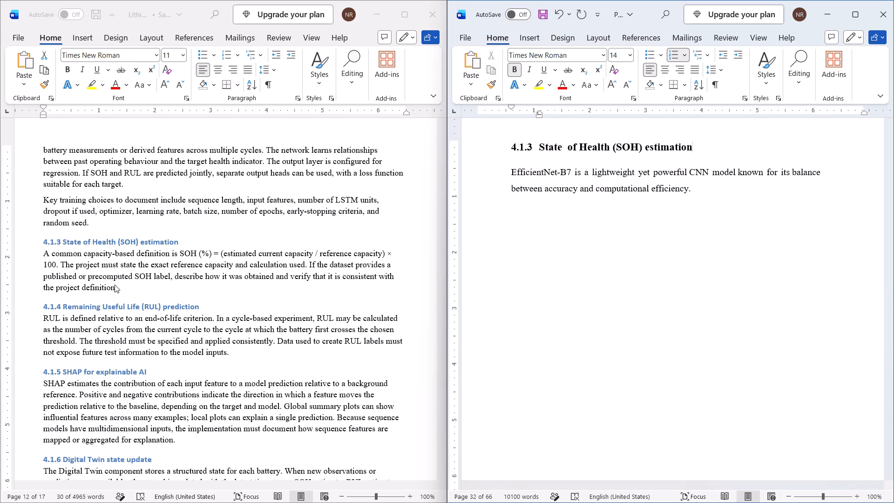
left_click(120, 290)
left_click(118, 288)
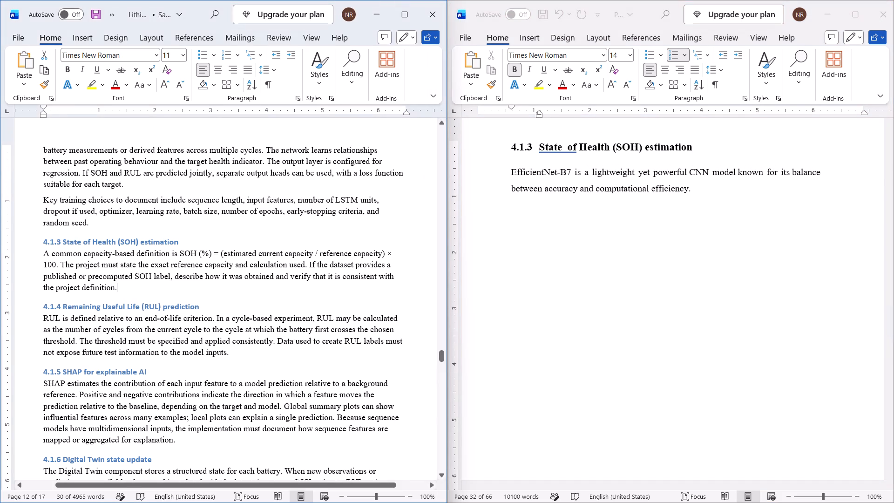
left_click_drag(118, 288, 43, 258)
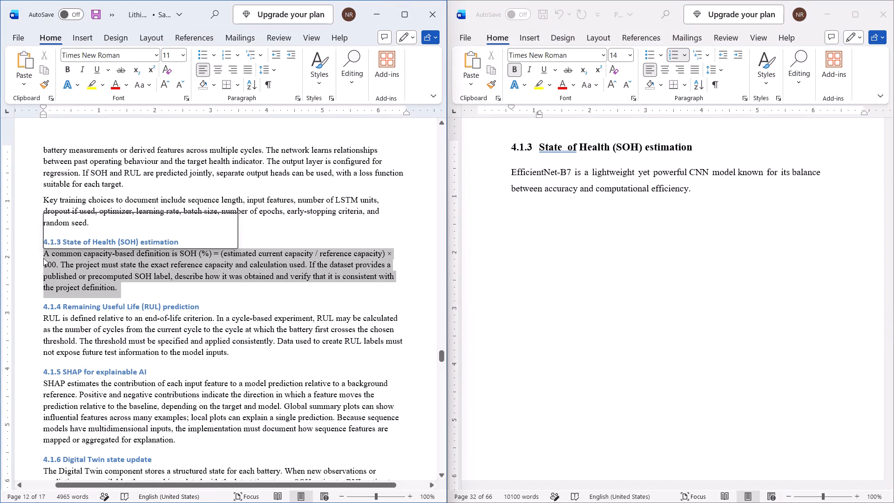
key("ctrl+c")
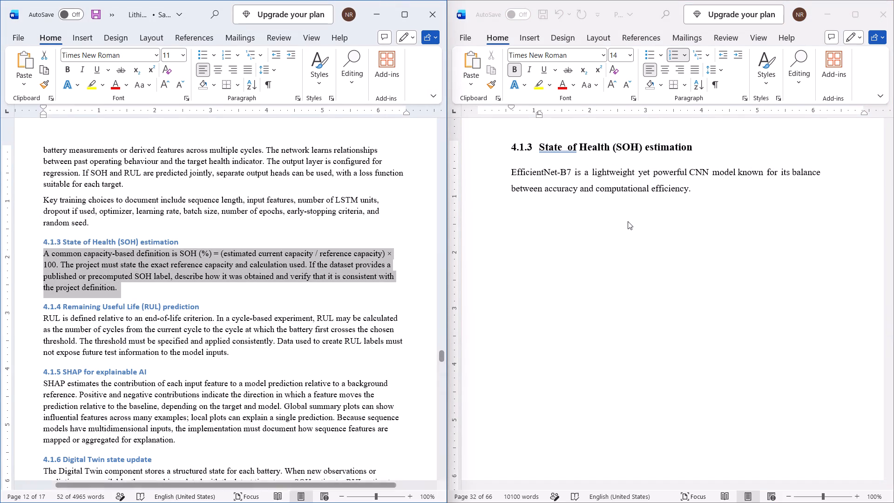
Correct the flagged extra space in the report's 4.1.3 heading with the suggested "State of".
left_click(584, 201)
left_click(566, 153)
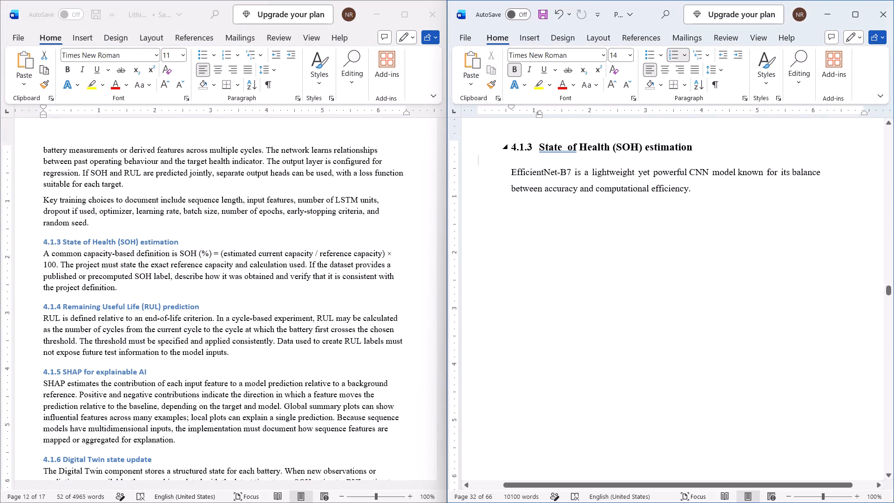
right_click(566, 153)
left_click(566, 152)
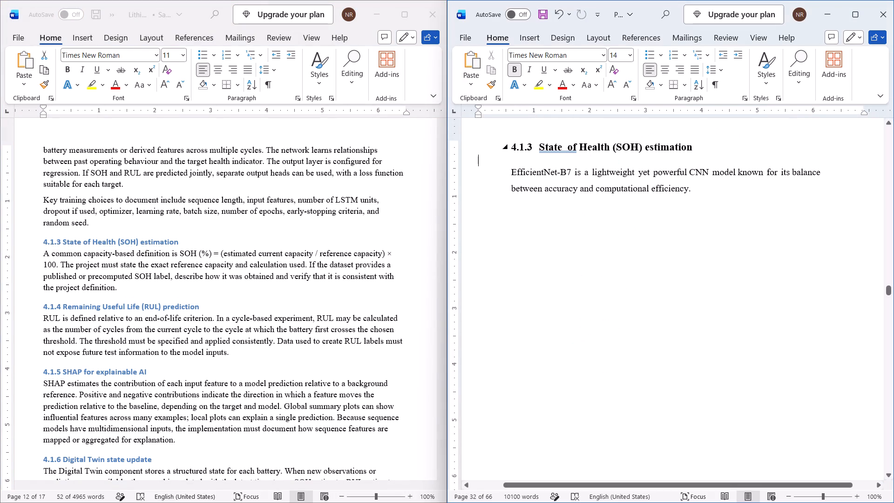
left_click(564, 149)
right_click(564, 149)
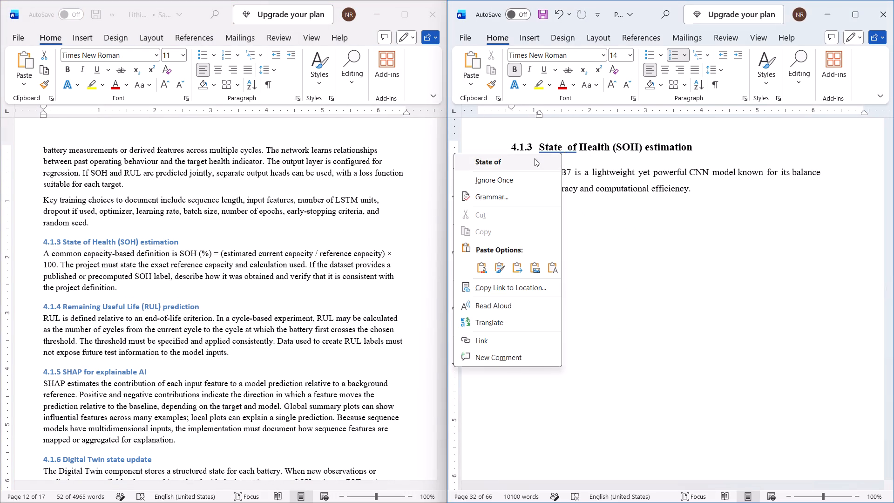
left_click(532, 160)
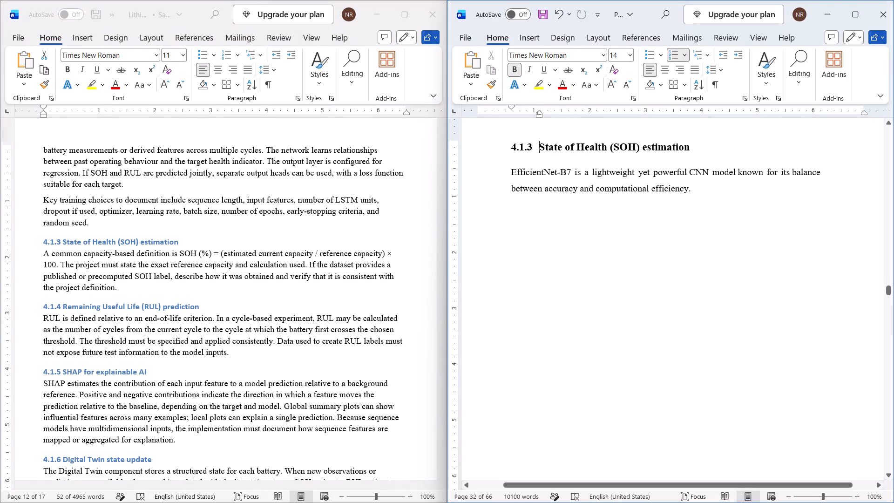
Replace the EfficientNet-B7 paragraph under the report's 4.1.3 heading with the copied SOH definition paragraph, pasted as text only.
left_click_drag(509, 173, 683, 195)
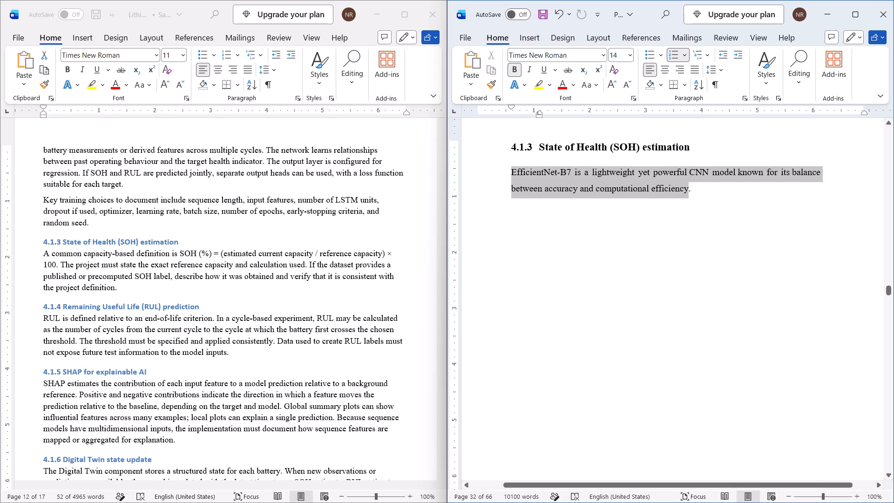
left_click_drag(683, 195, 691, 193)
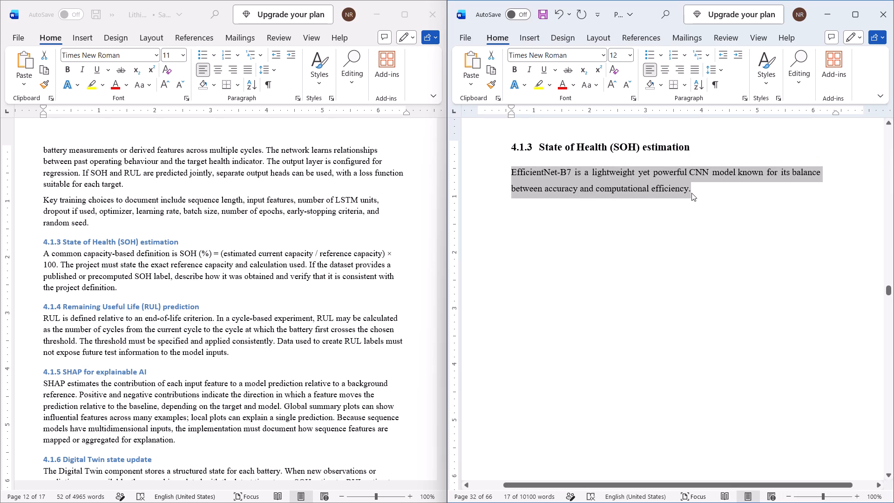
key("ctrl+shift+v")
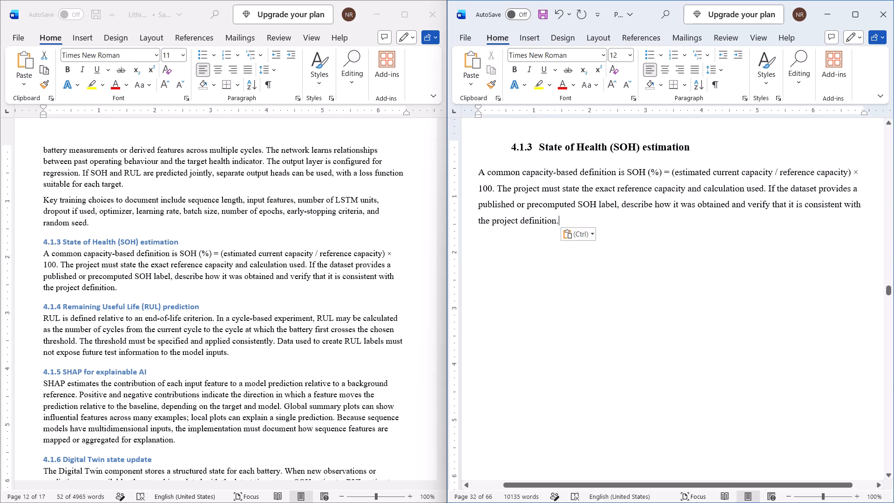
Justify the new 4.1.3 paragraph and set its line spacing to 1.5.
left_click_drag(564, 220, 480, 172)
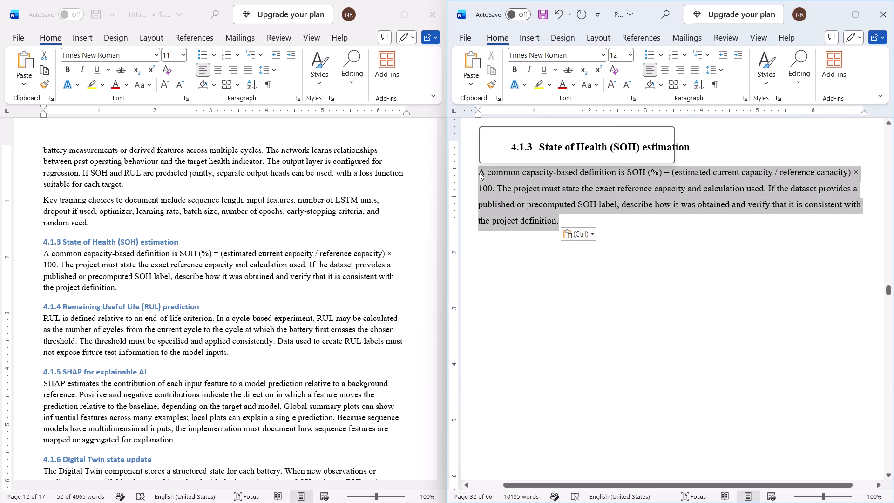
left_click(690, 75)
left_click(718, 75)
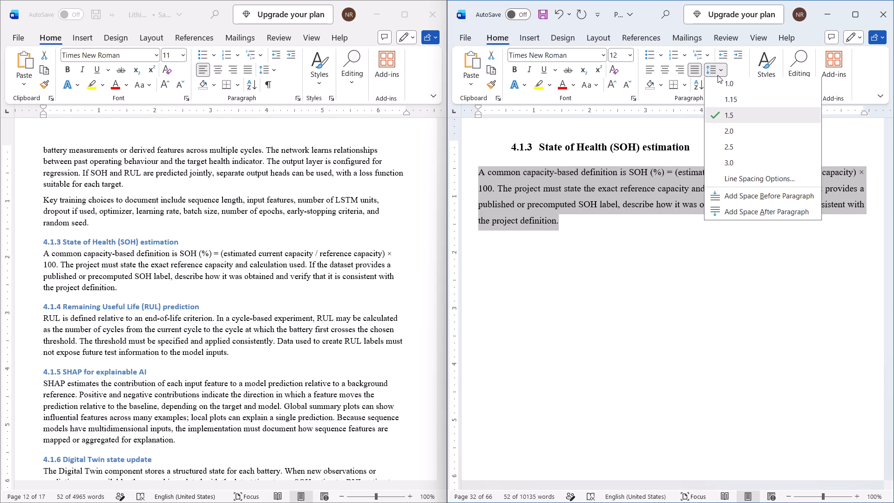
left_click(732, 117)
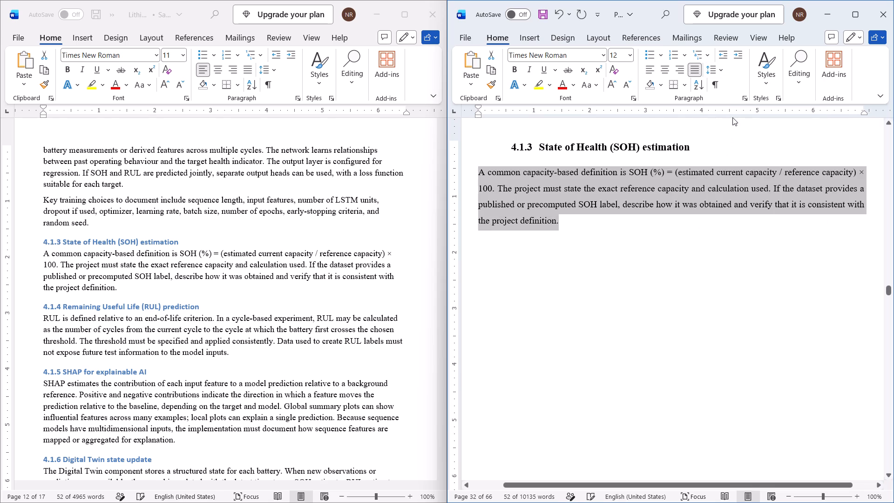
Indent the 4.1.3 paragraph to about the heading's left edge, with its first line at about 1 inch like the preceding section's paragraph.
scroll(608, 185, "up", 1)
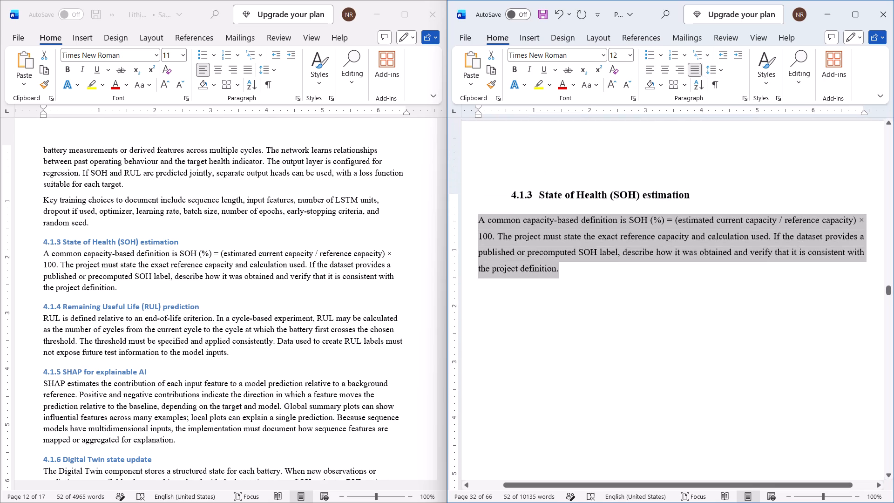
scroll(608, 185, "up", 1)
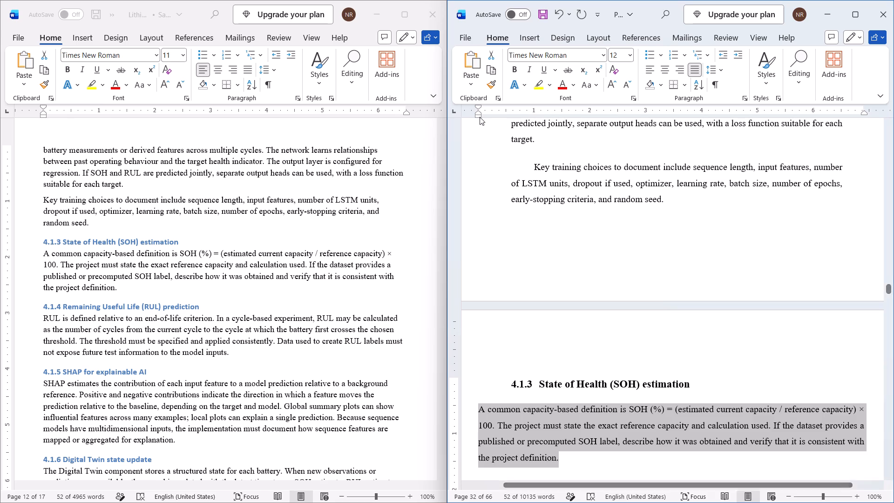
left_click_drag(477, 115, 517, 121)
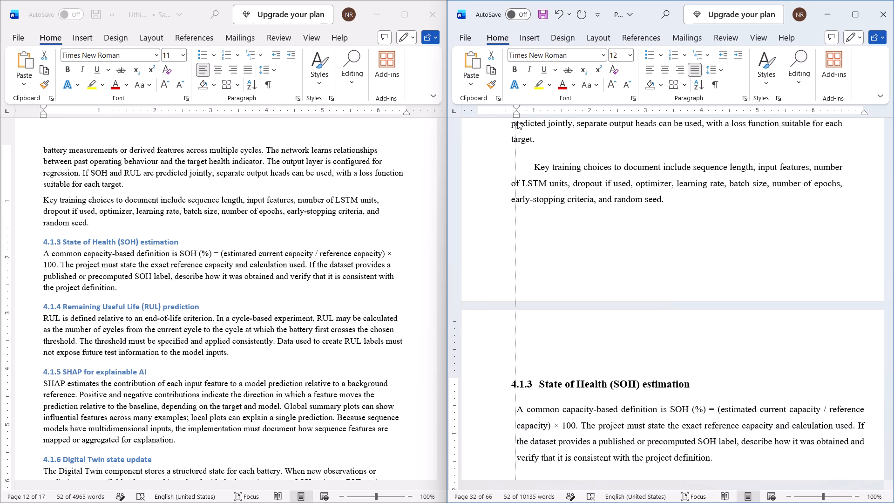
left_click_drag(517, 121, 511, 121)
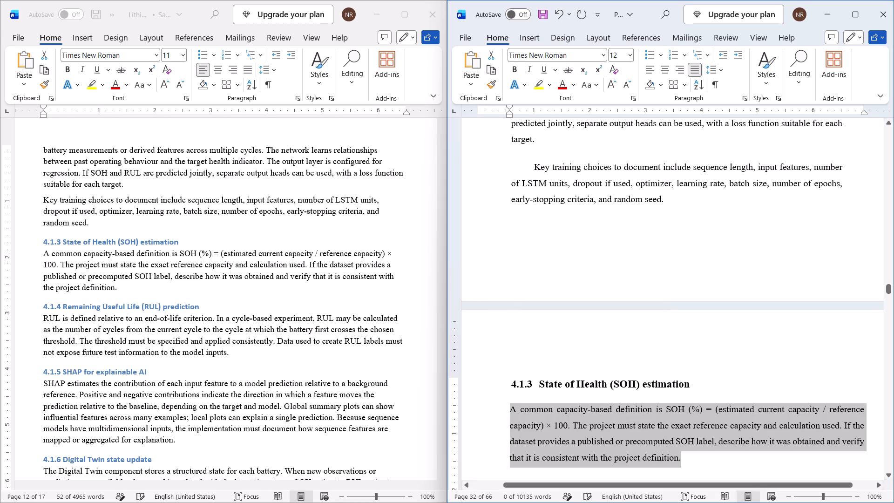
left_click_drag(509, 106, 532, 109)
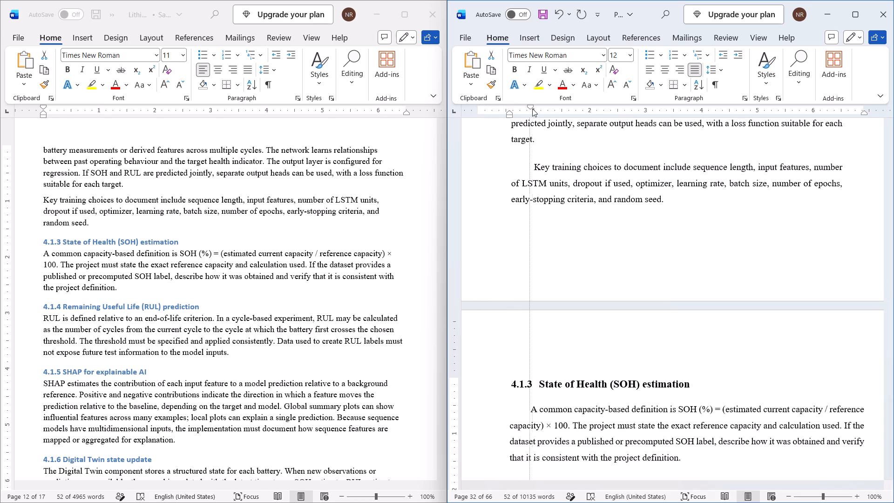
left_click_drag(532, 109, 535, 109)
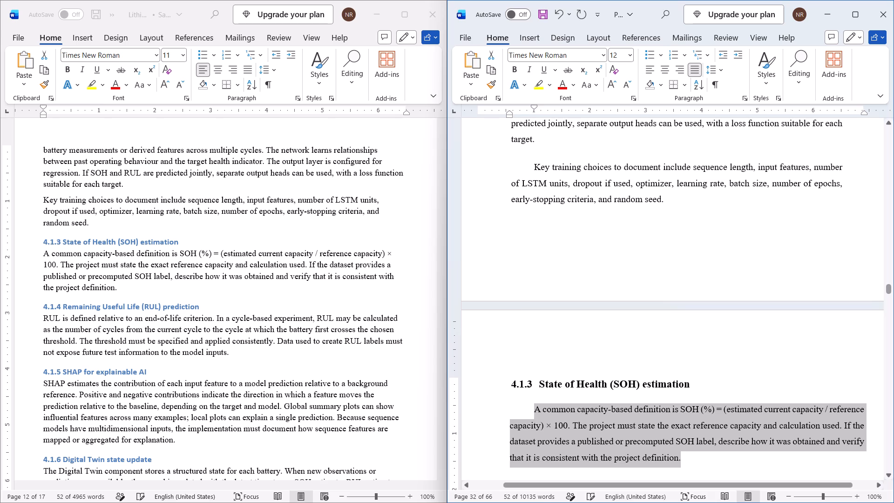
Clear the large blank gap below the 4.1.3 paragraph, undoing the excess deletion that strips the first EfficientNet item's bullet.
left_click(610, 352)
scroll(610, 352, "down", 3)
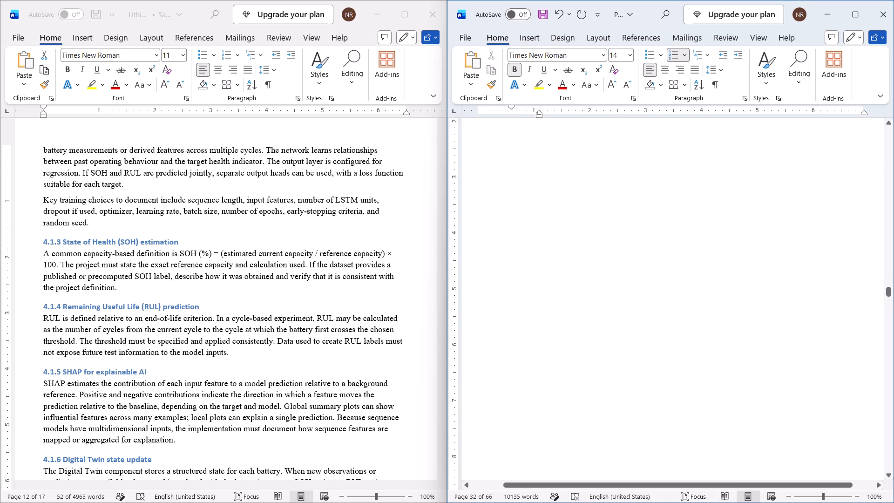
double_click(610, 352)
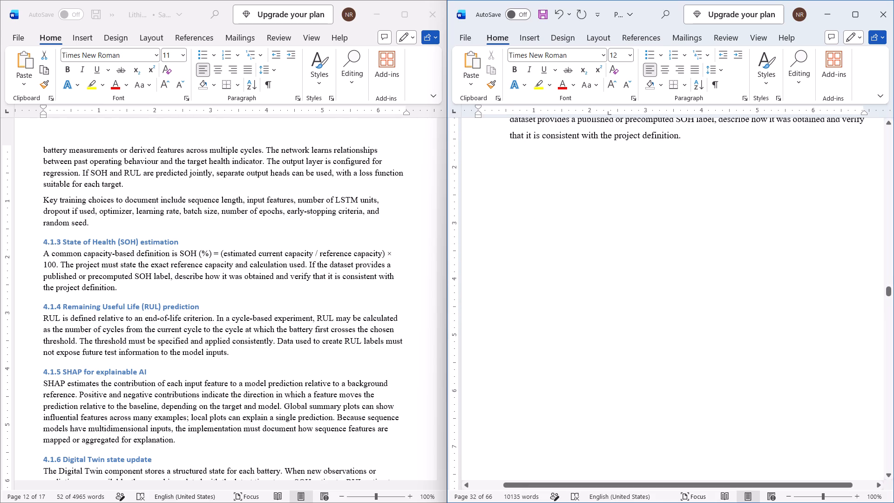
key("ctrl+a")
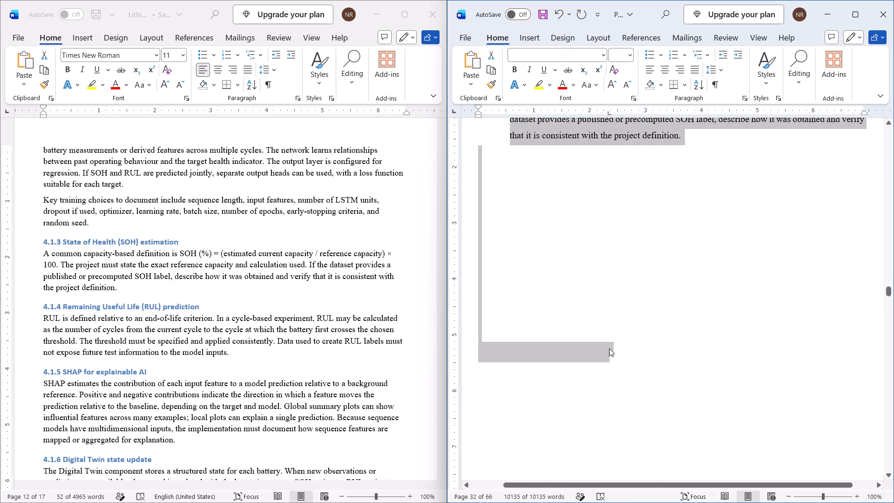
left_click(610, 355)
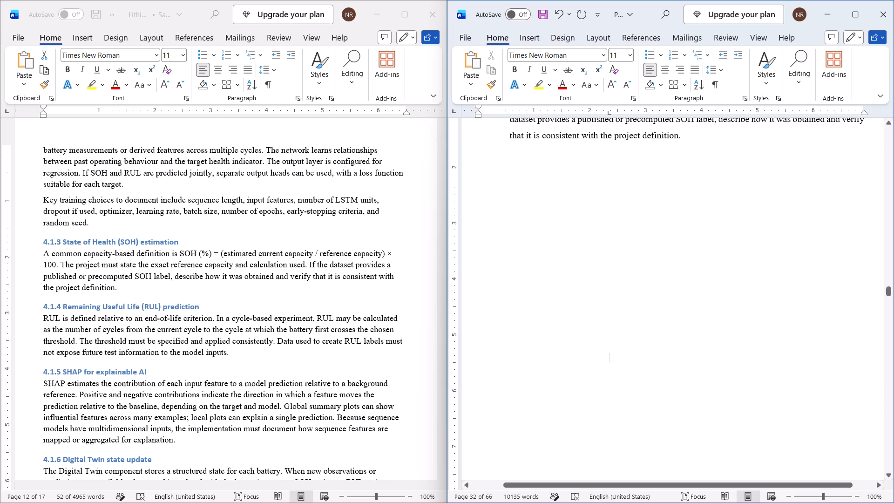
left_click_drag(610, 355, 561, 341)
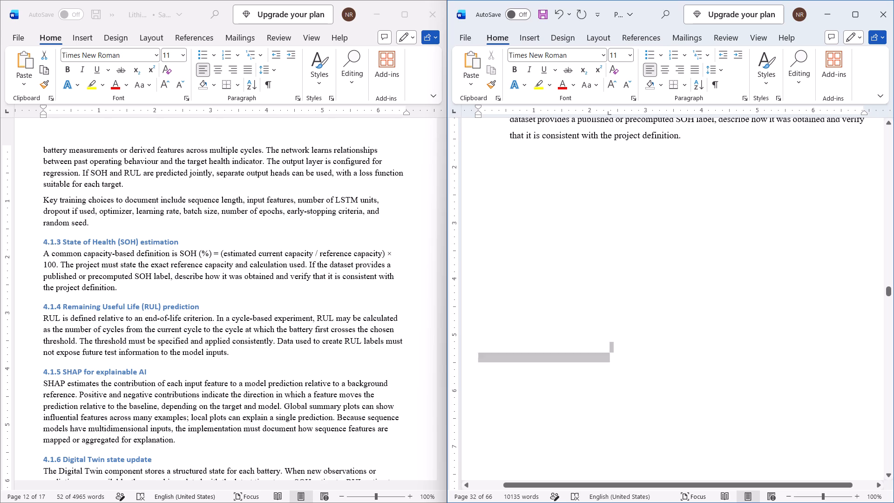
left_click_drag(561, 341, 508, 252)
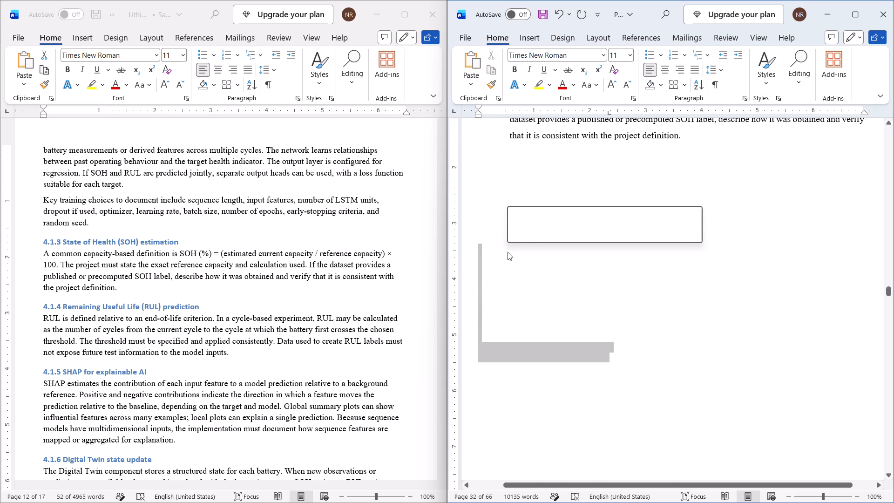
key("BackSpace")
key("BackSpace")
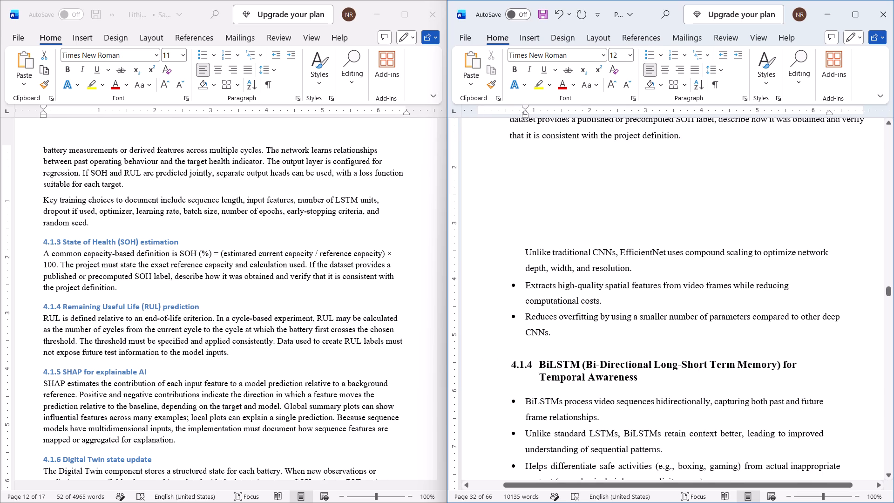
key("ctrl+z")
Delete the remaining blank lines between the 4.1.3 paragraph and the EfficientNet bullet list.
key("Up")
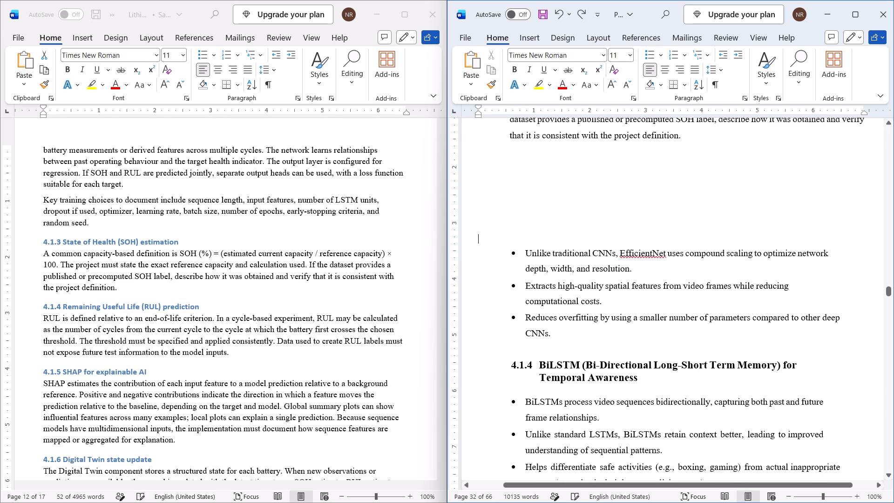
key("BackSpace")
key("BackSpace")
key("BackSpace")
key("BackSpace")
key("BackSpace")
key("BackSpace")
key("BackSpace")
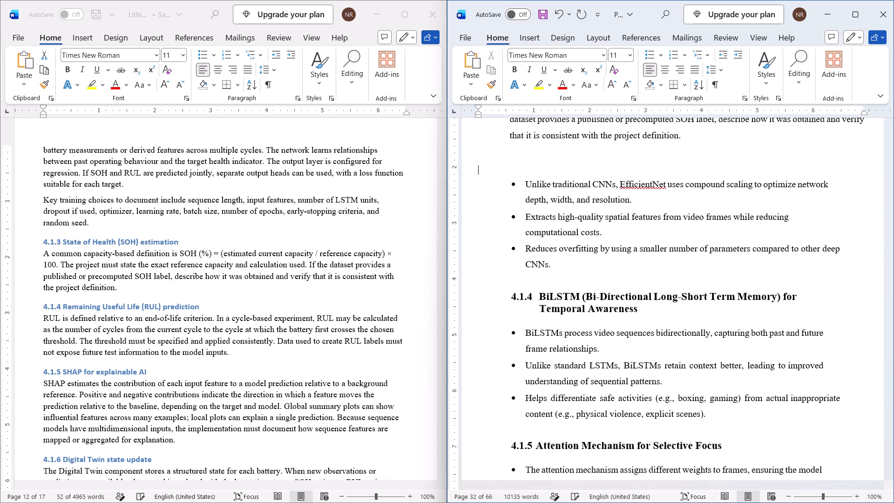
key("BackSpace")
key("BackSpace")
key("BackSpace")
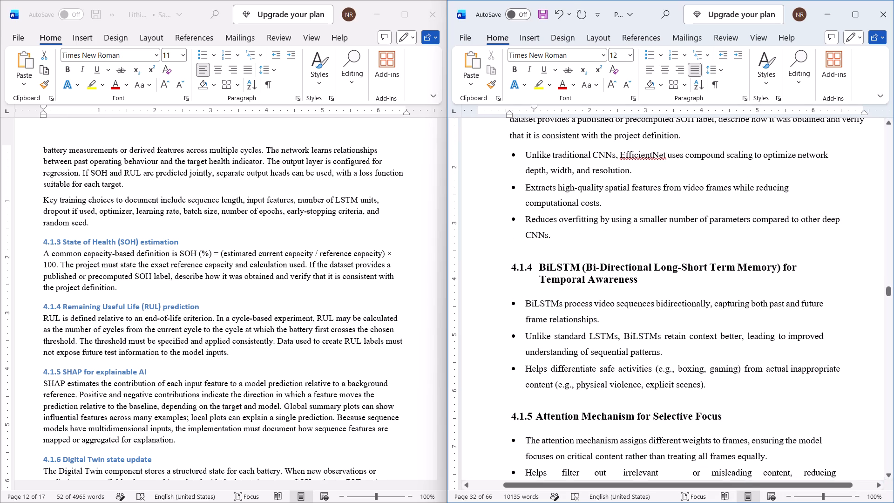
Delete the three EfficientNet bullets under 4.1.3 and leave one blank line before the 4.1.4 heading.
left_click_drag(551, 234, 514, 152)
key("BackSpace")
key("BackSpace")
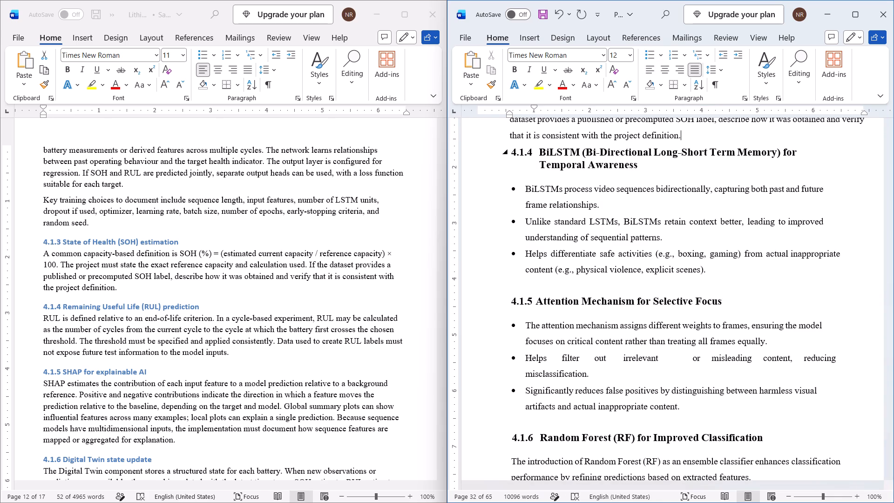
scroll(530, 197, "up", 2)
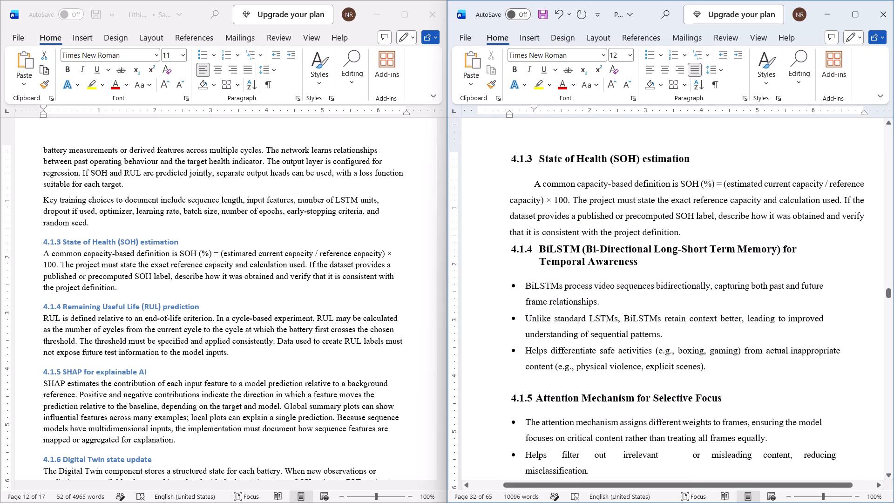
key("Return")
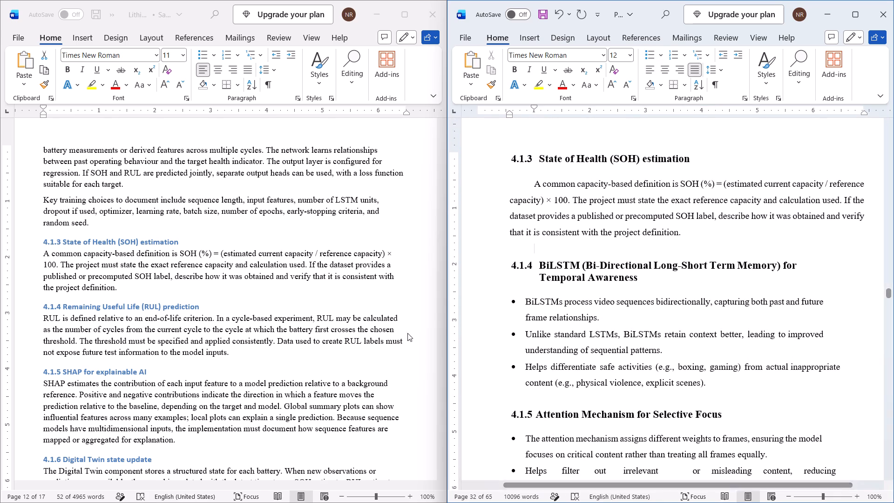
Clear the BiLSTM title text from the 4.1.4 heading, keeping the section number.
scroll(176, 327, "down", 2)
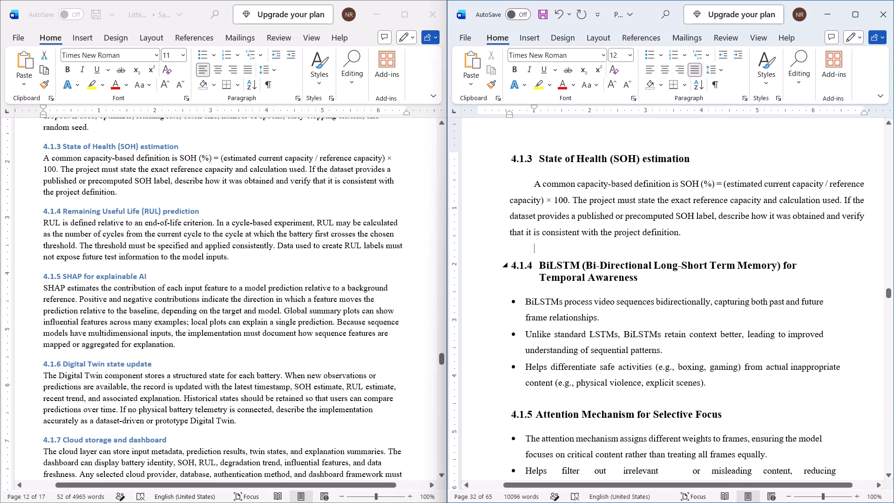
left_click_drag(641, 280, 560, 265)
left_click(560, 265)
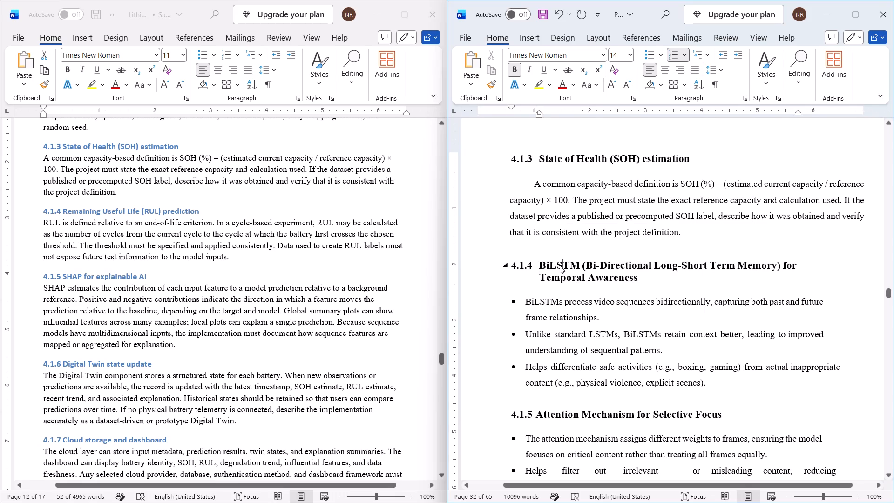
left_click_drag(637, 279, 579, 273)
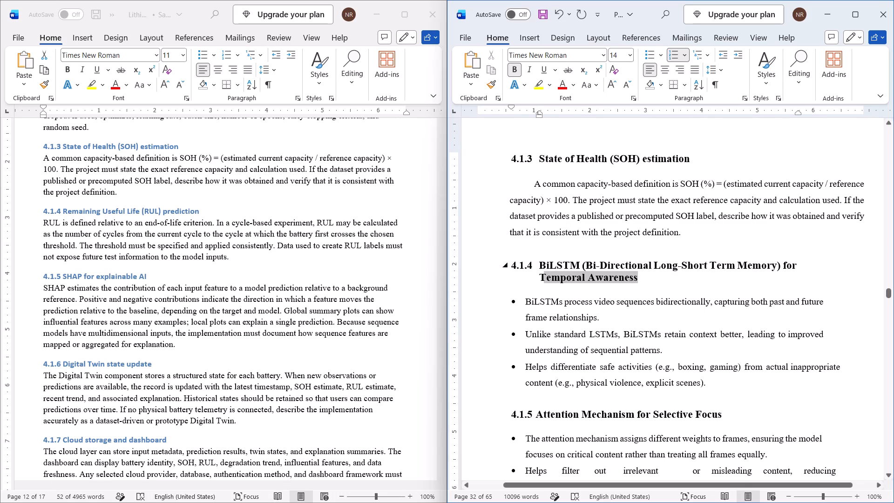
left_click_drag(579, 273, 568, 269)
left_click(568, 269)
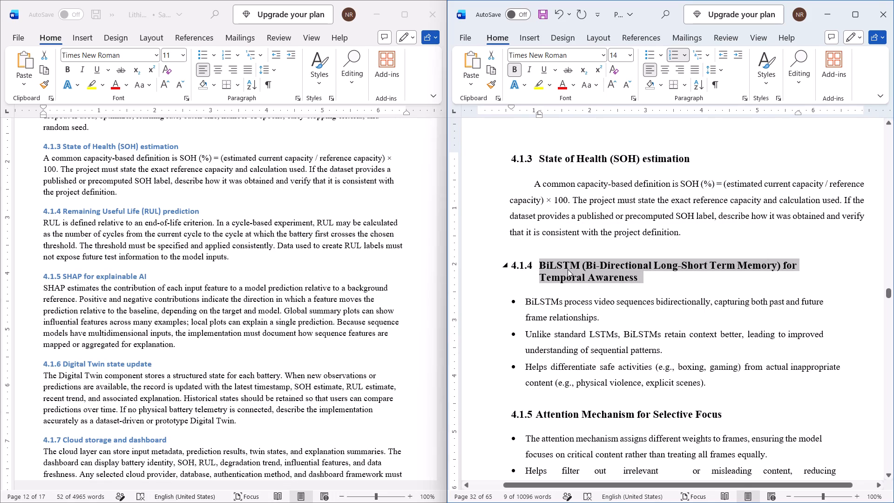
left_click_drag(646, 283, 599, 269)
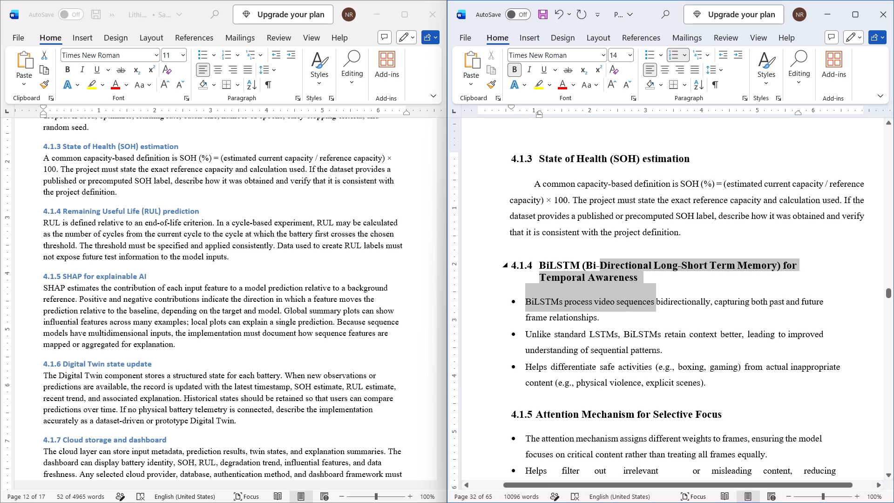
left_click_drag(599, 269, 590, 266)
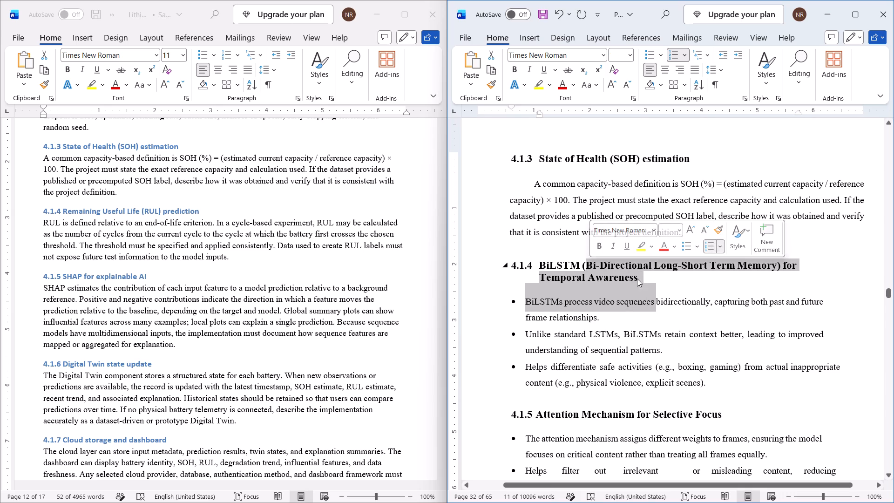
left_click(643, 279)
left_click_drag(637, 279, 594, 270)
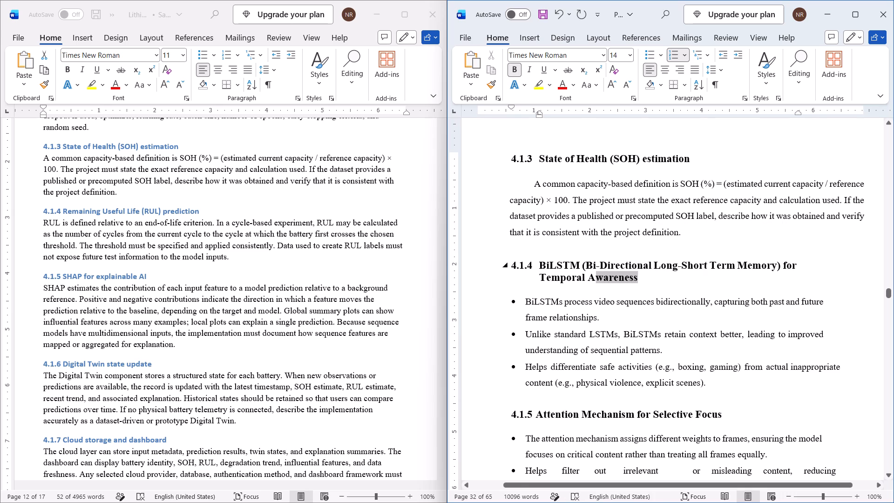
left_click_drag(594, 270, 593, 270)
key("BackSpace")
key("BackSpace")
key("BackSpace")
key("BackSpace")
key("BackSpace")
key("BackSpace")
key("BackSpace")
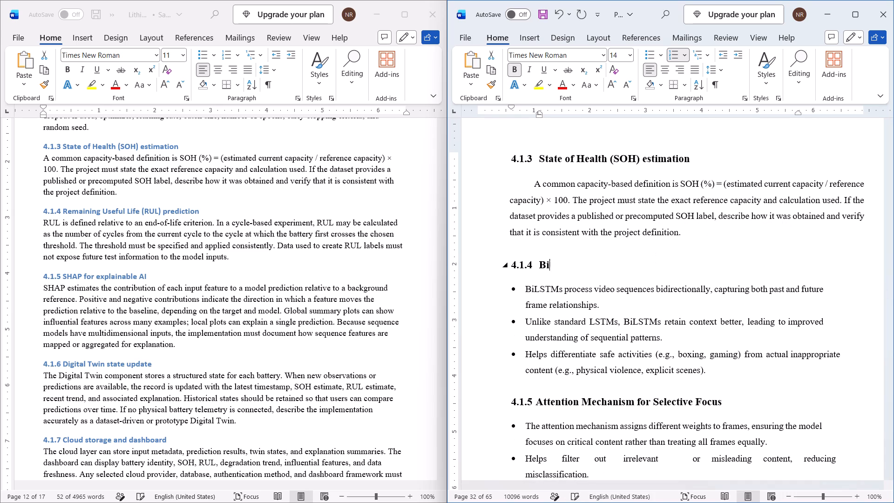
key("BackSpace")
key("BackSpace")
Enter "Remaining Useful Life (RUL) prediction" as the 4.1.4 heading title.
type("Re")
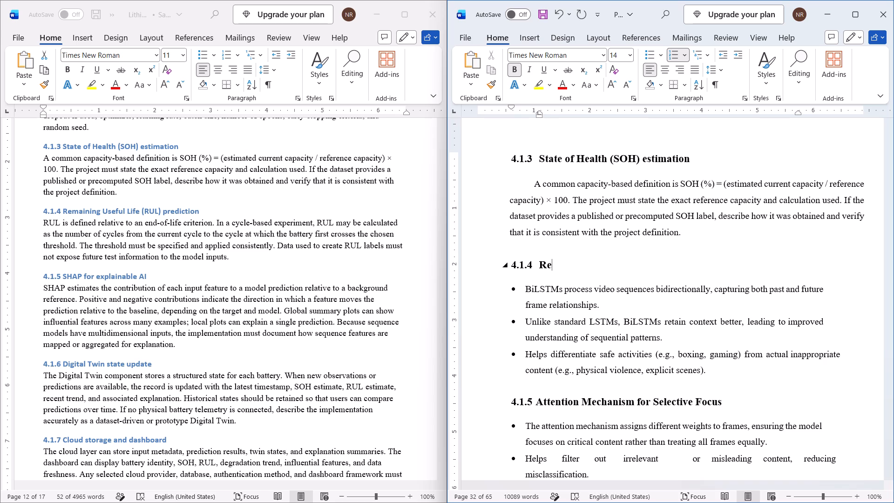
key("m")
type("ain")
key("o")
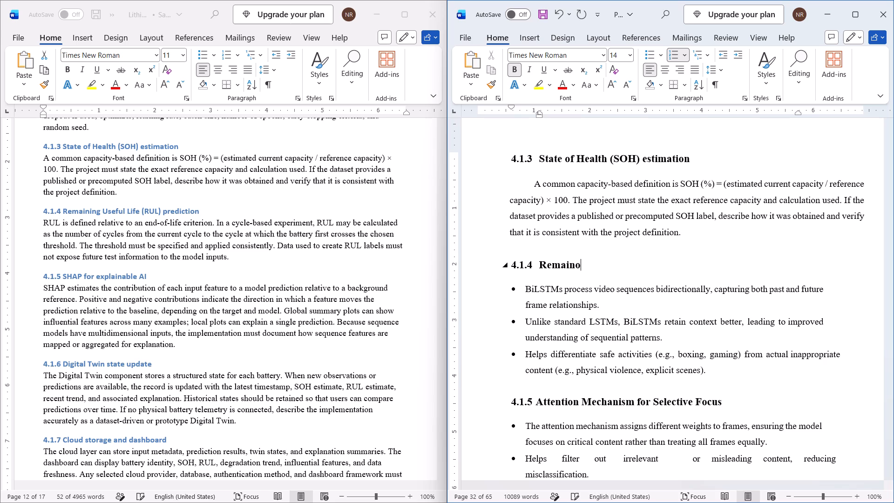
key("BackSpace")
type("ing")
key("space")
key("shift+u")
type("se")
type("ful")
key("space")
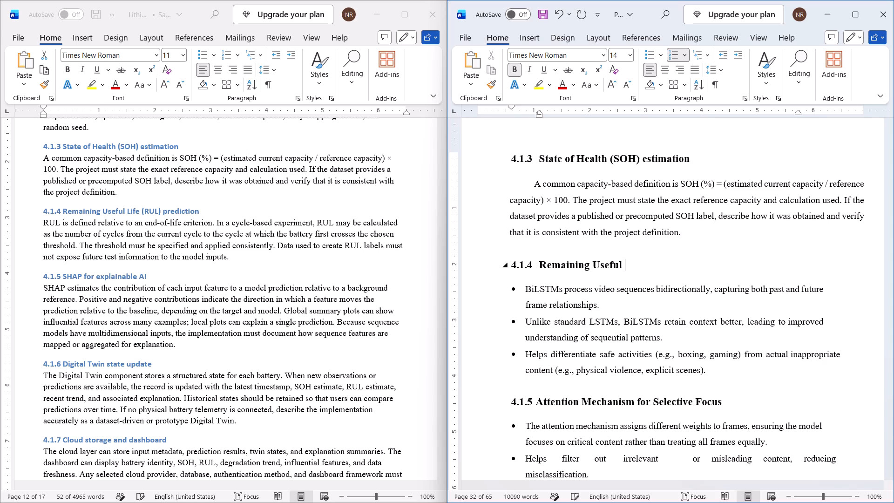
type("Life")
key("space")
key("BackSpace")
key("space")
type("()")
key("Left")
type("RUL")
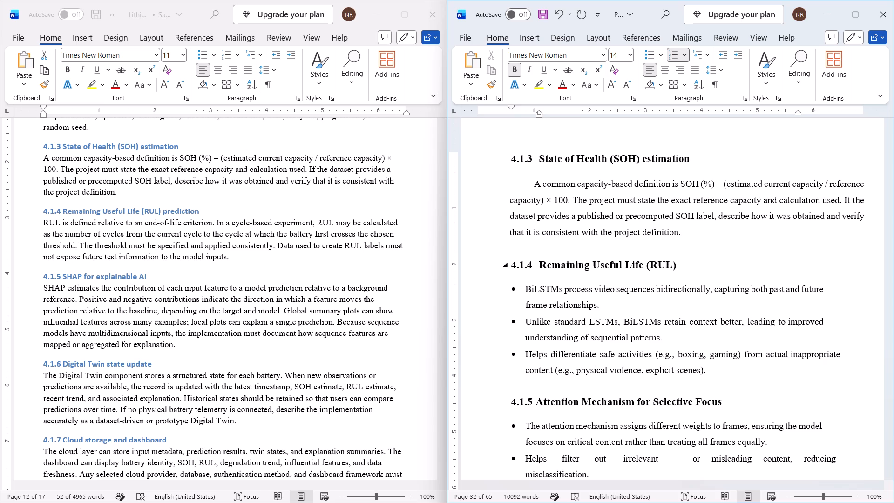
key("Right")
key("space")
type("pre")
type("dic")
type("tion")
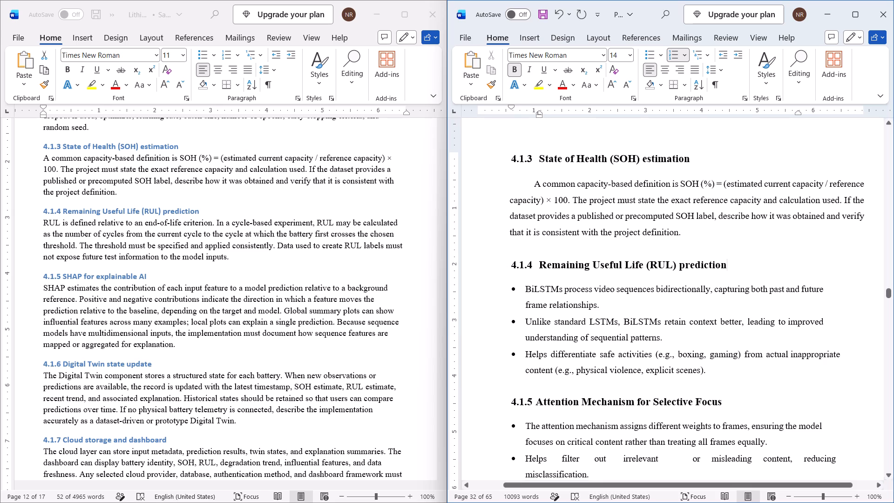
Replace the three BiLSTM bullets under 4.1.4 with the source document's RUL prediction paragraph, pasted as plain, unnumbered text.
scroll(632, 299, "down", 1)
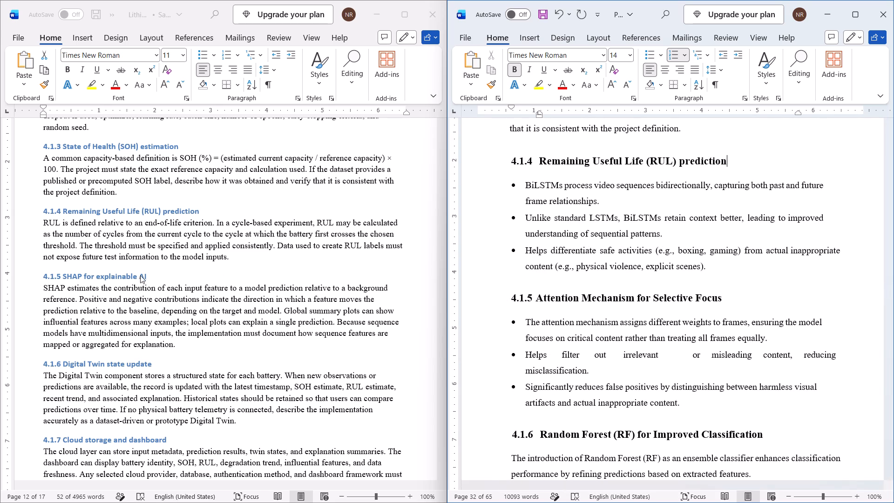
left_click(231, 256)
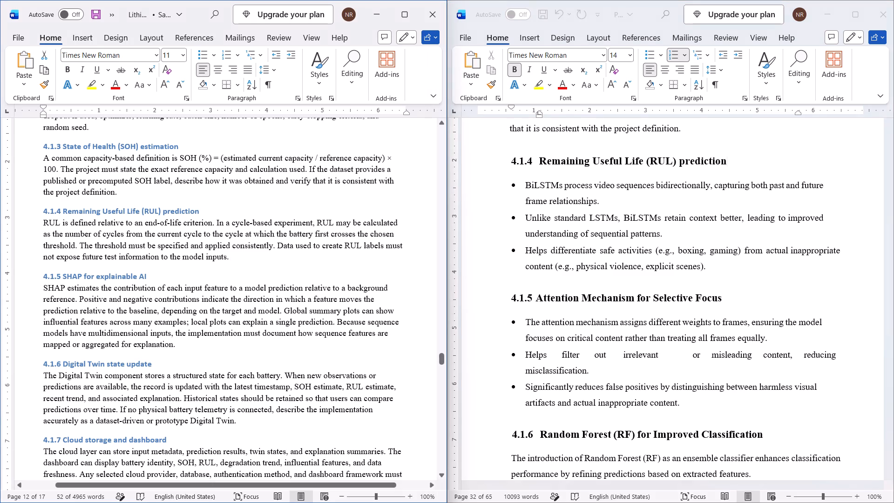
left_click(230, 257)
left_click_drag(230, 257, 230, 257)
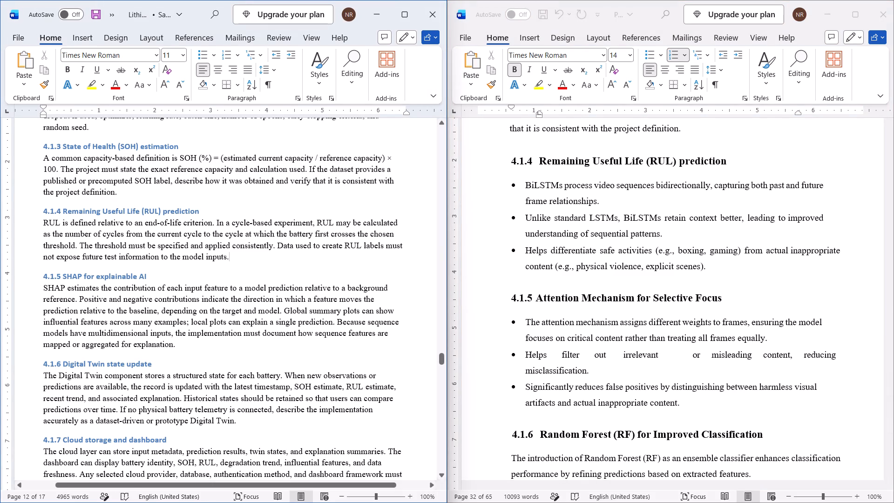
left_click_drag(230, 257, 41, 225)
key("ctrl+c")
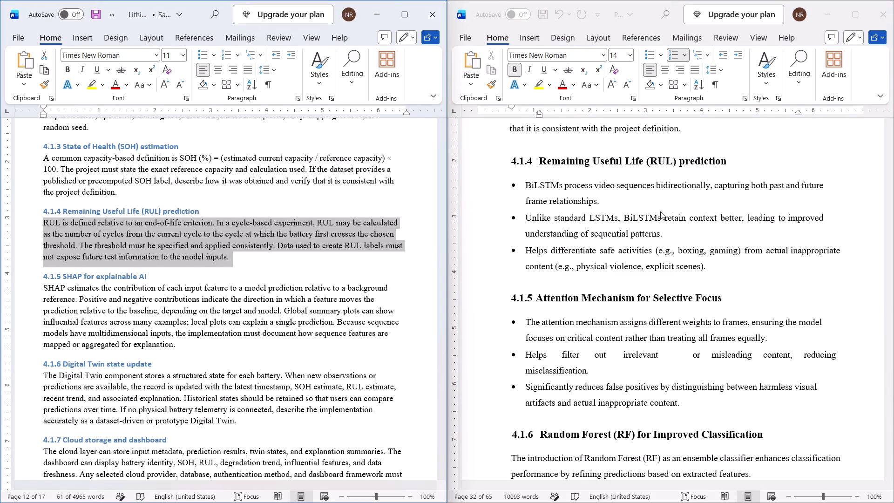
left_click(709, 267)
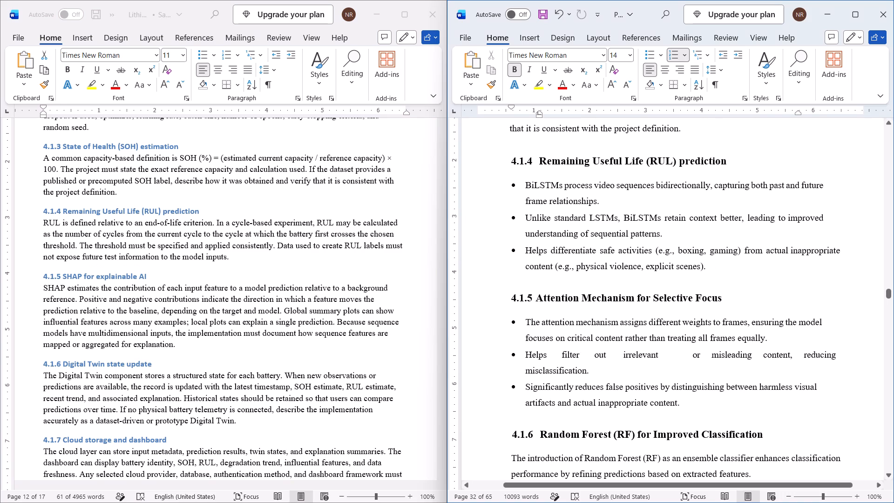
left_click_drag(705, 267, 526, 165)
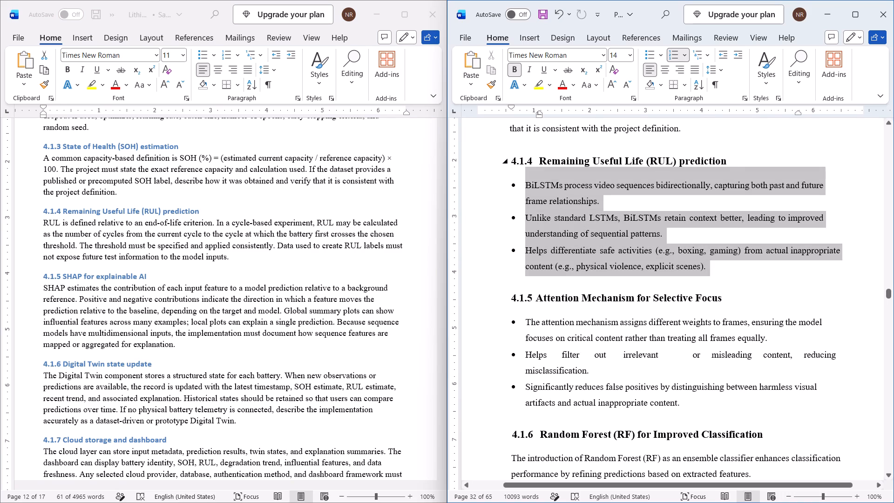
left_click_drag(526, 165, 523, 186)
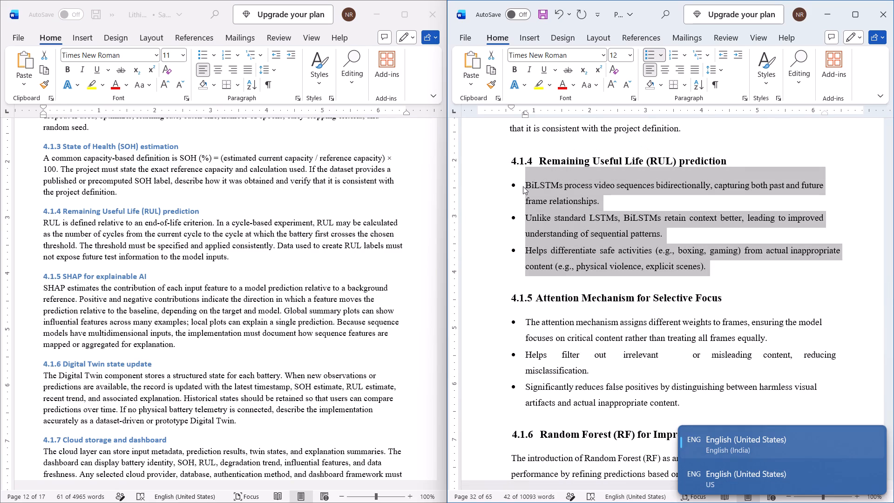
key("ctrl+v")
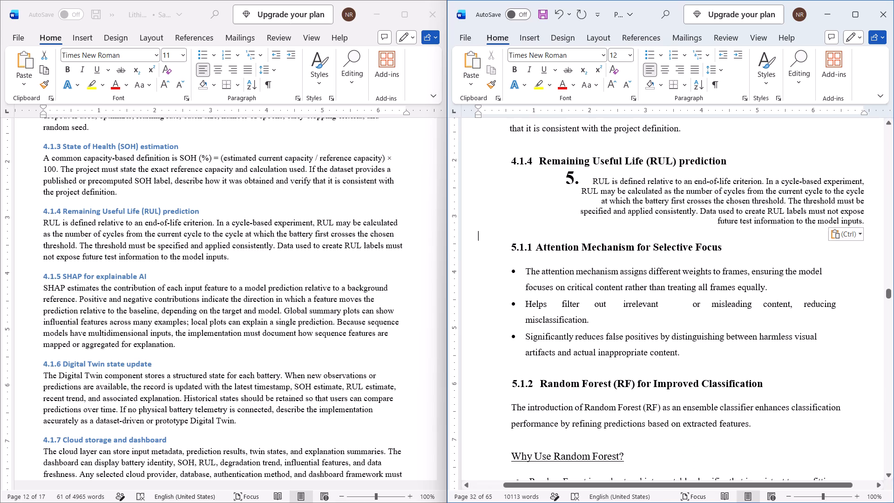
left_click(839, 234)
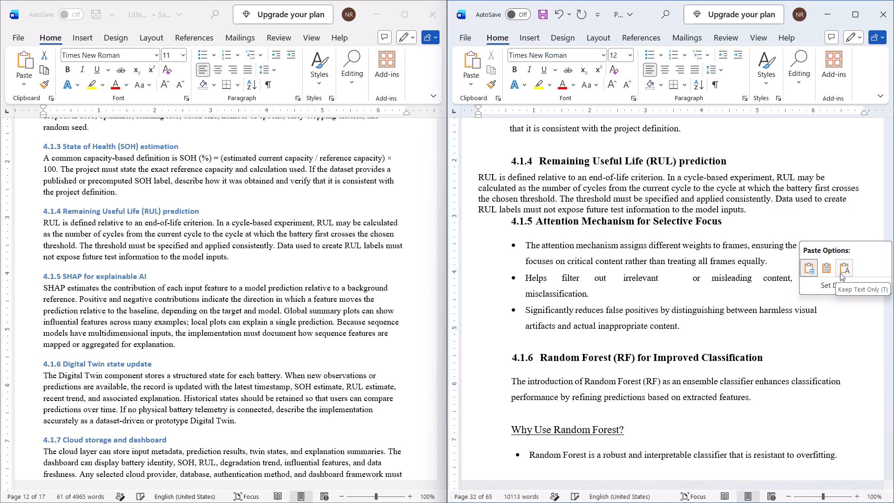
left_click(834, 273)
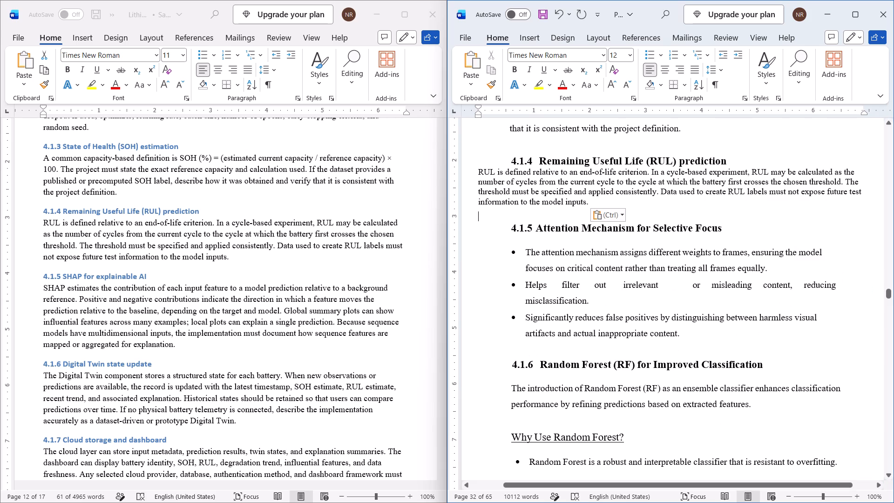
Format the pasted 4.1.4 RUL paragraph as 12 pt, justified, with 1.5 line spacing.
left_click_drag(593, 203, 482, 169)
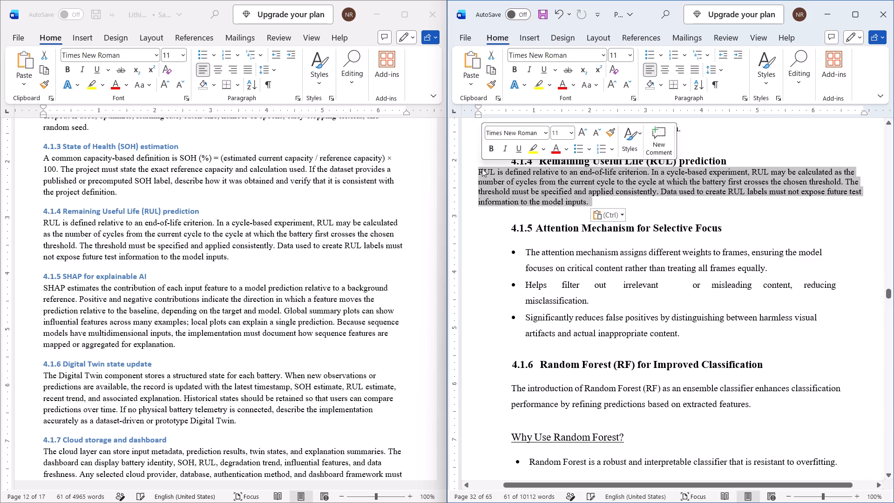
left_click(618, 57)
key("BackSpace")
type("12")
key("Return")
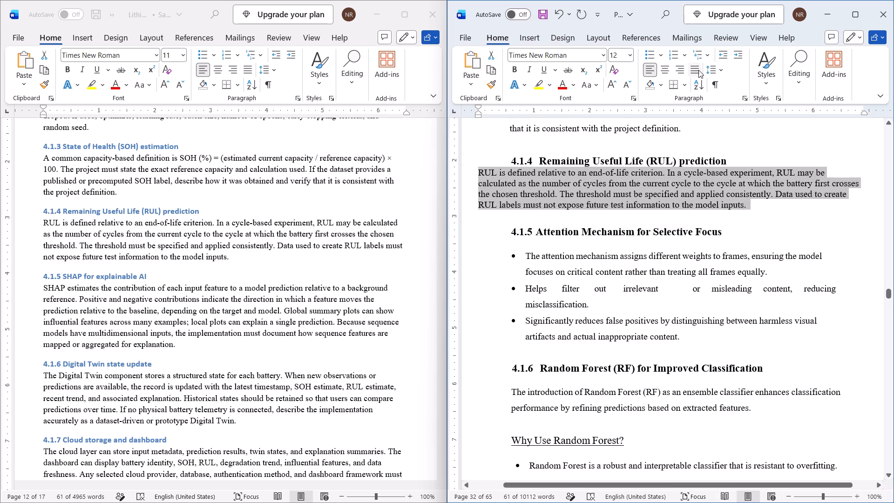
left_click(699, 70)
left_click_drag(717, 71, 731, 126)
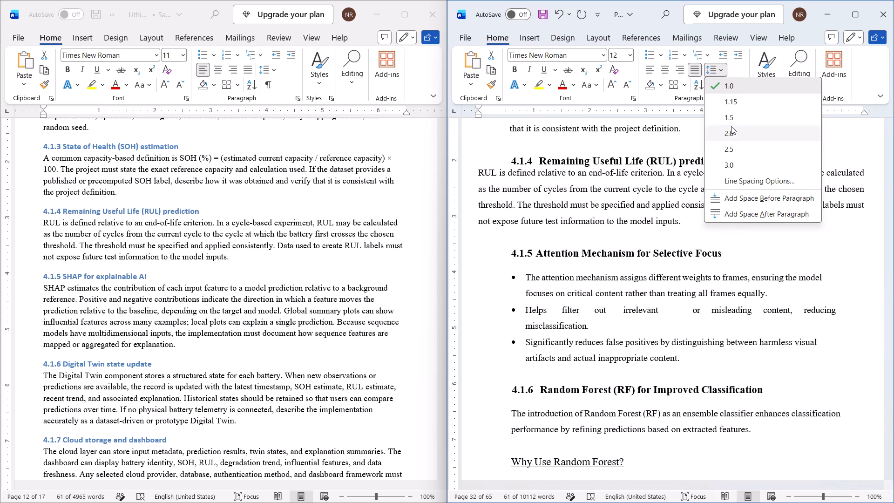
left_click_drag(731, 126, 733, 122)
left_click(733, 122)
left_click(732, 160)
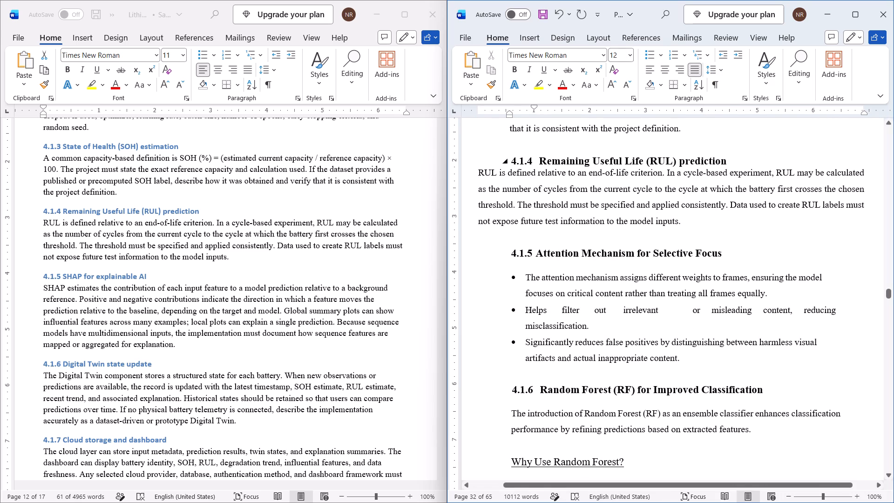
Insert a blank, unnumbered line between the 4.1.4 heading and its RUL paragraph.
key("Return")
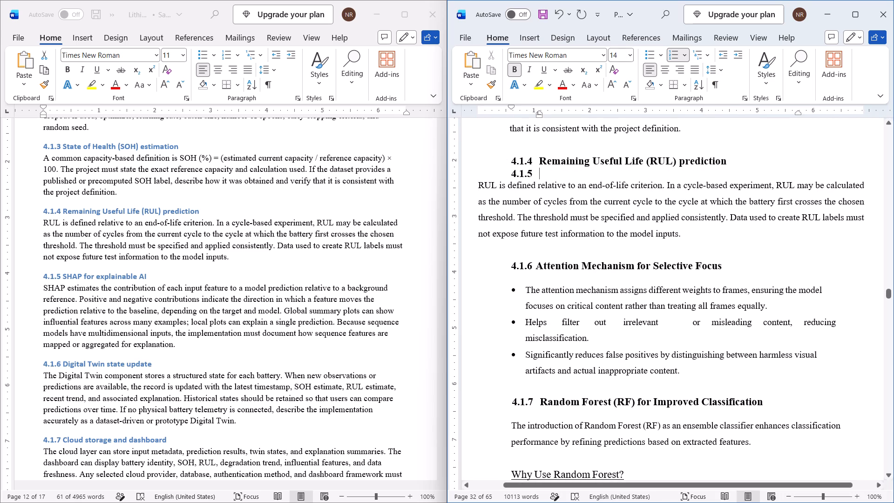
key("BackSpace")
Indent the 4.1.4 RUL paragraph and its first line to align with the 4.1.3 body paragraph.
left_click_drag(682, 236, 479, 190)
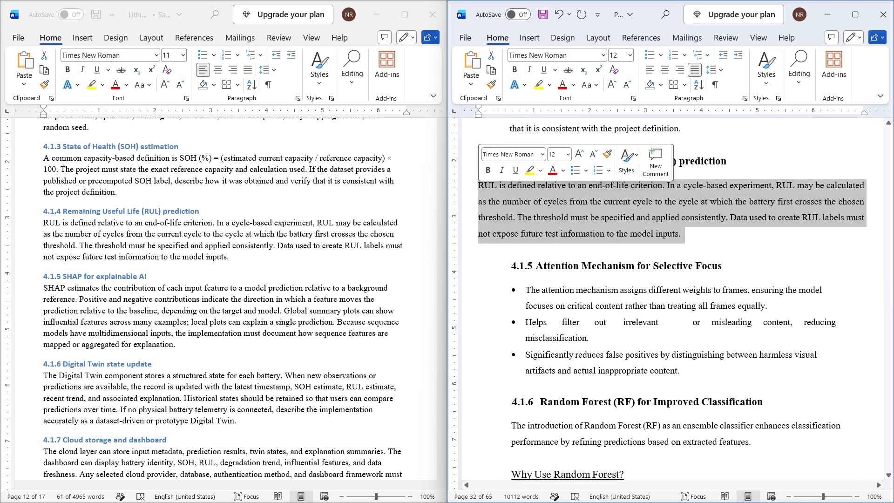
left_click_drag(479, 114, 492, 116)
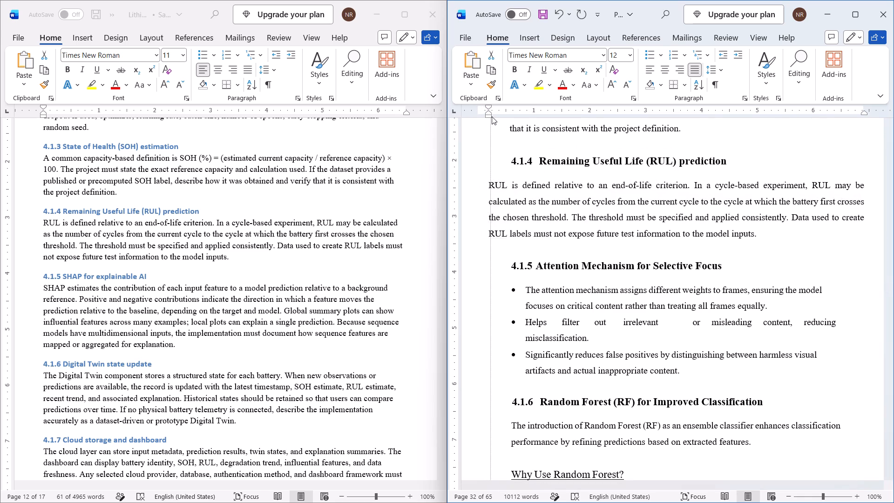
left_click_drag(492, 116, 511, 119)
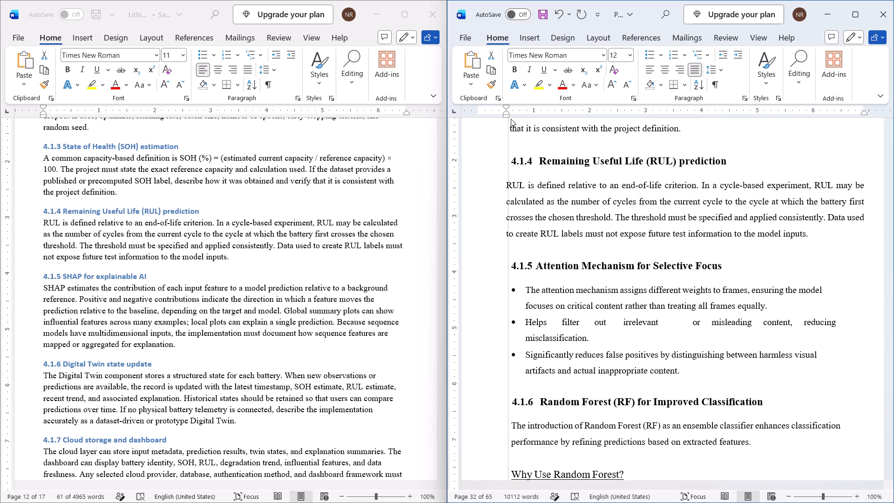
left_click_drag(511, 119, 509, 120)
left_click_drag(509, 120, 510, 120)
scroll(501, 165, "up", 1)
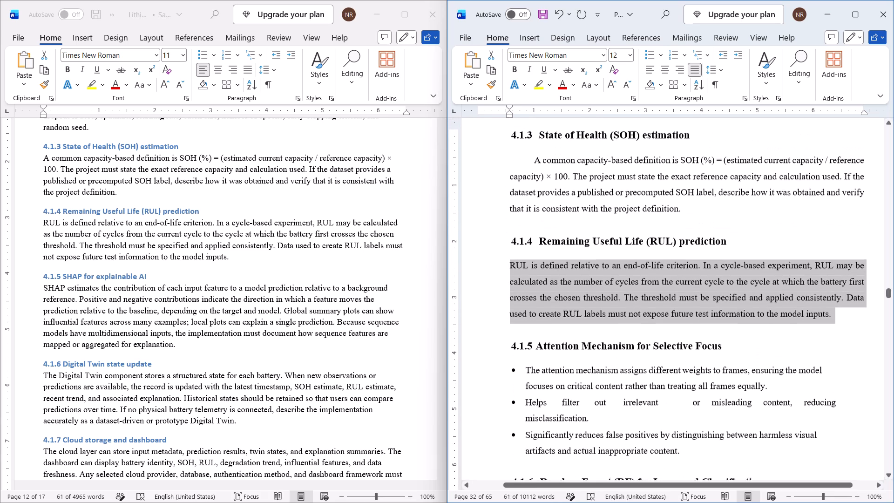
left_click_drag(510, 106, 534, 112)
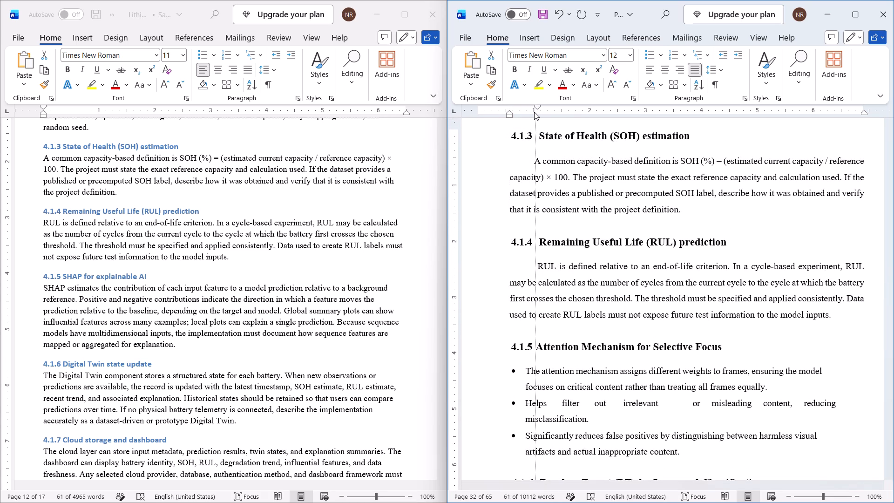
left_click_drag(534, 112, 534, 113)
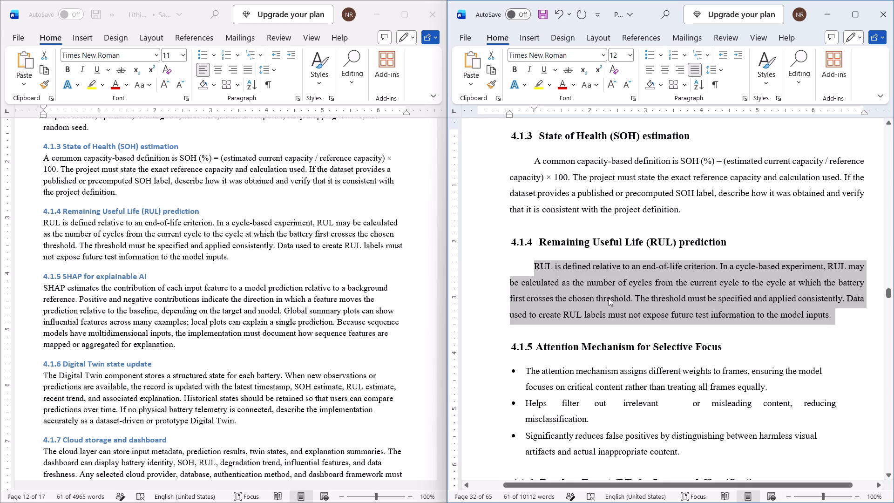
left_click(609, 298)
Clear the "Attention Mechanism for Selective Focus" title from the 4.1.5 heading, keeping the section number.
scroll(609, 298, "down", 1)
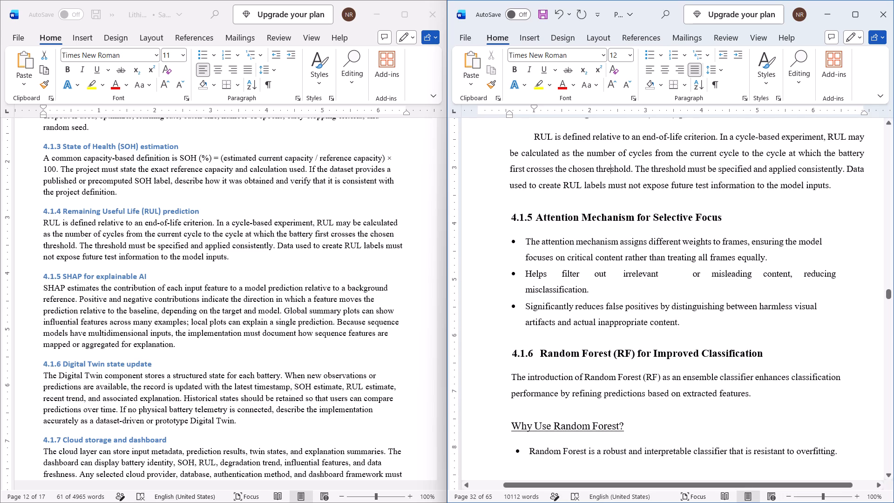
left_click_drag(721, 218, 597, 213)
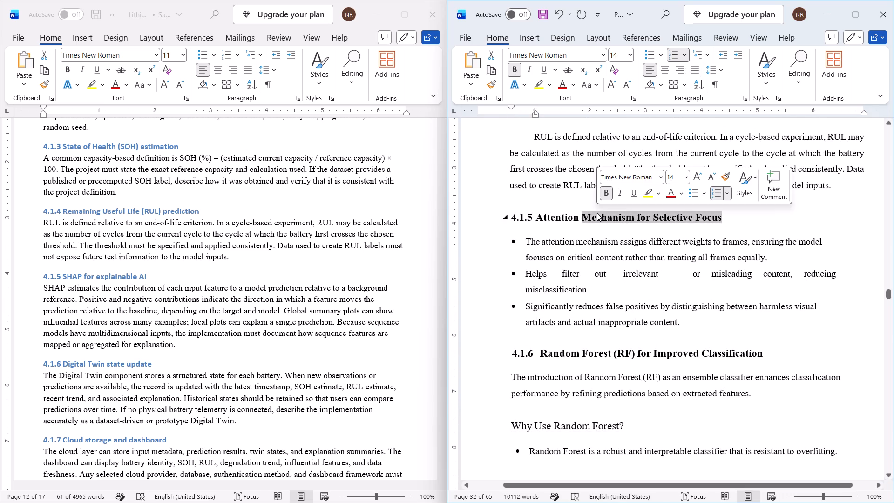
key("BackSpace")
key("BackSpace")
key("BackSpace")
key("BackSpace")
key("BackSpace")
key("BackSpace")
key("BackSpace")
key("BackSpace")
key("BackSpace")
key("BackSpace")
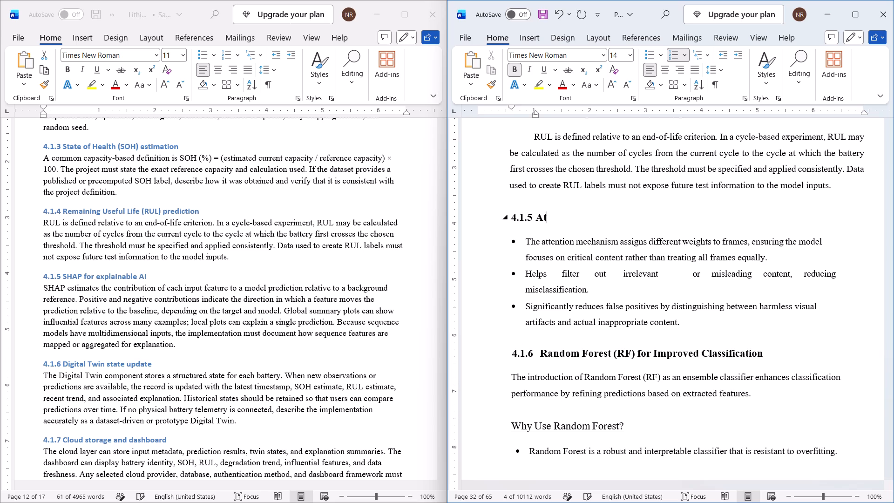
key("BackSpace")
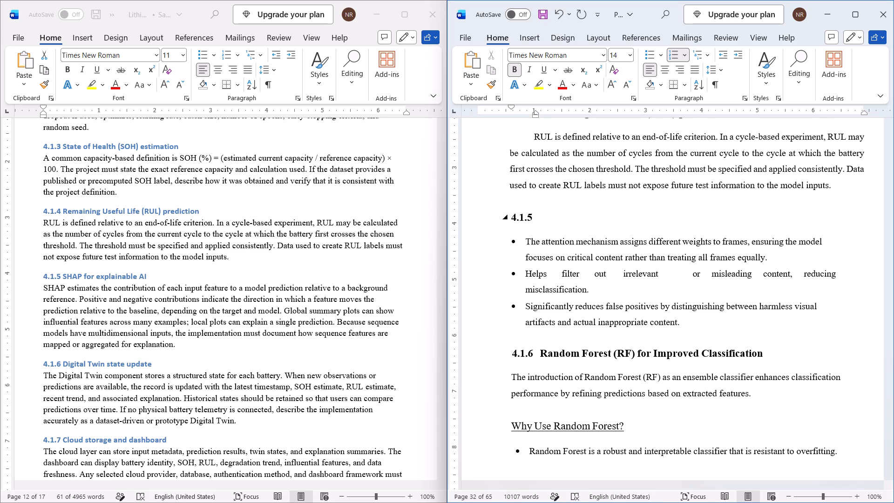
Enter "SHAP for explainable AI" as the 4.1.5 heading title.
type("SHAP")
key("space")
key("f")
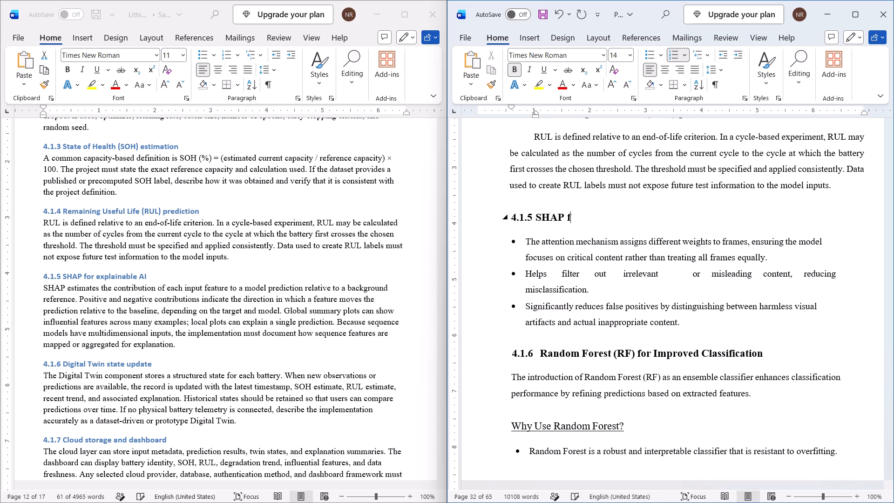
type("or")
key("space")
type("expl")
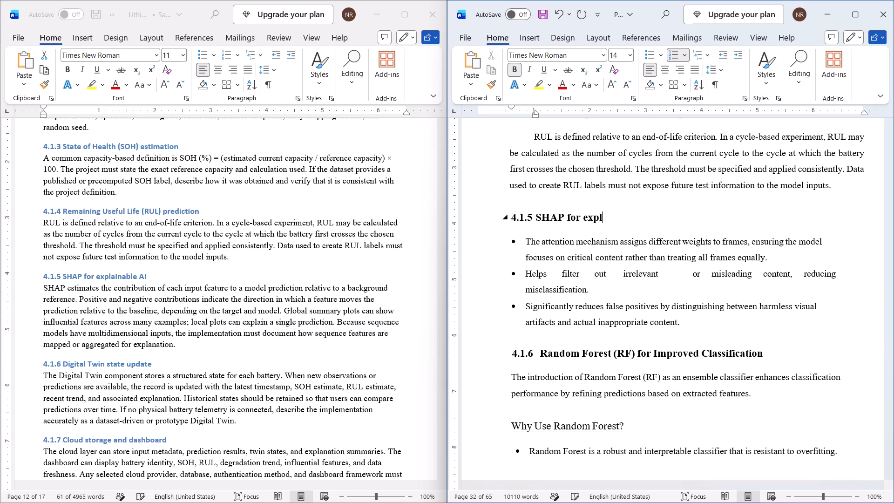
type("ain")
type("able")
key("space")
type("AI")
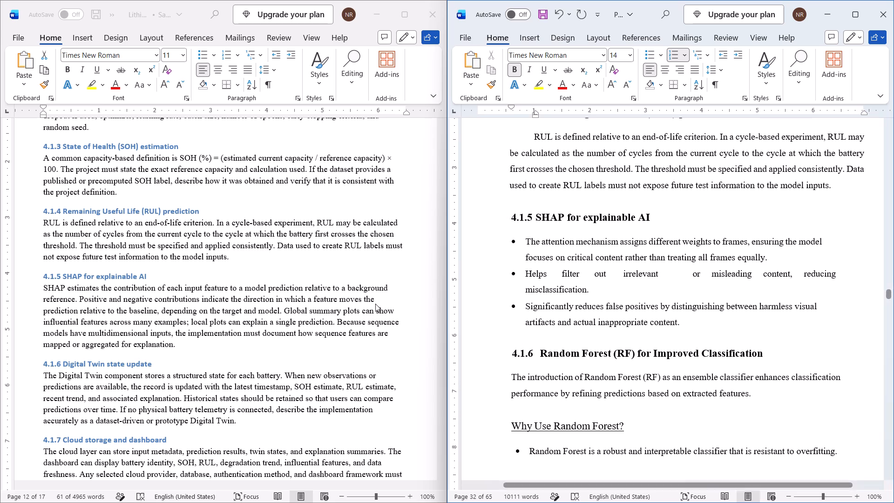
Replace the three attention-mechanism bullets under 4.1.5 with the SHAP paragraph copied from the source document's section 4.1.5.
left_click(176, 342)
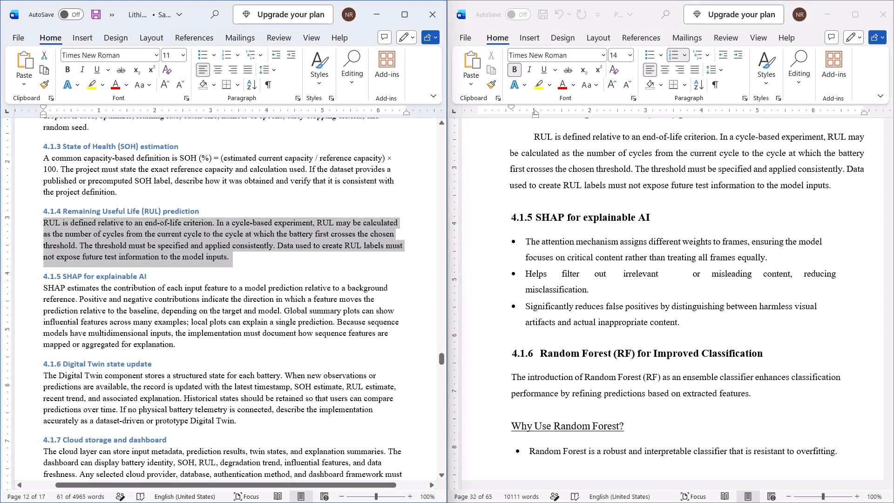
left_click_drag(177, 348, 46, 291)
key("ctrl+c")
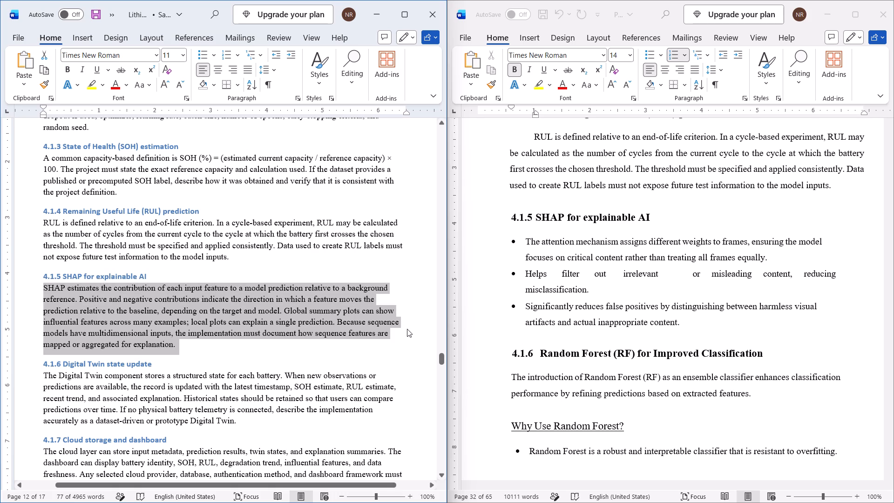
left_click(686, 318)
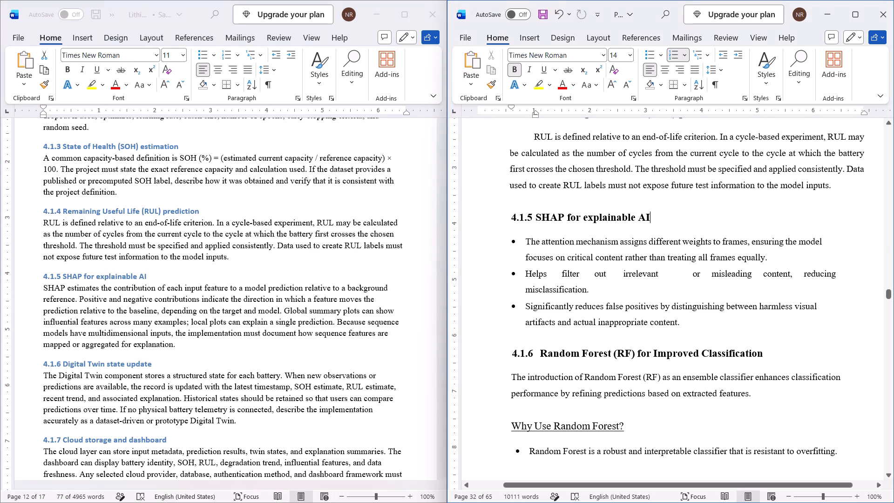
left_click_drag(680, 323, 527, 253)
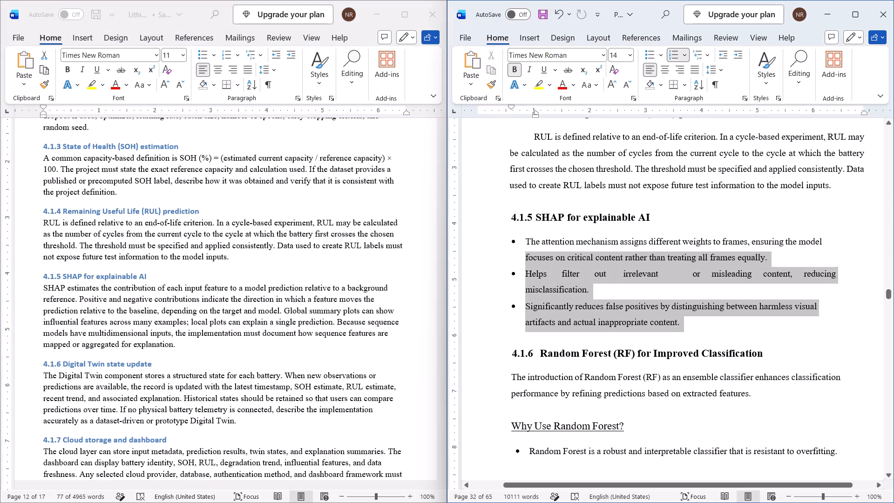
left_click_drag(527, 253, 527, 249)
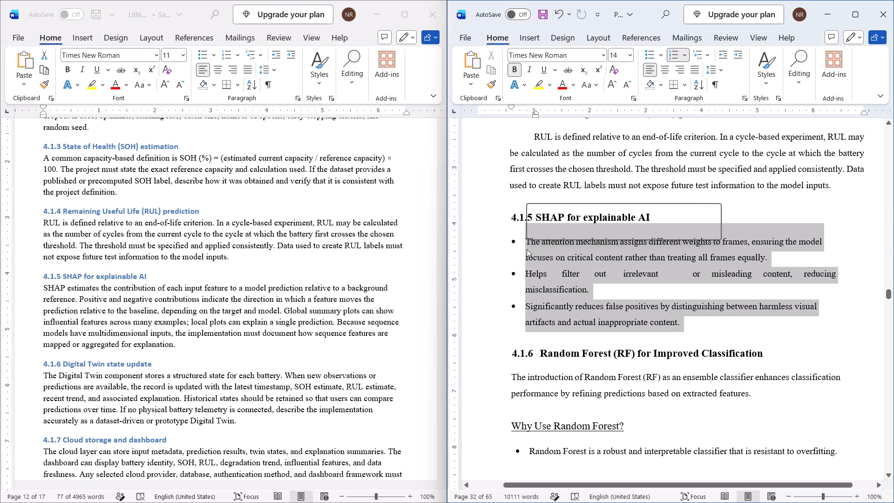
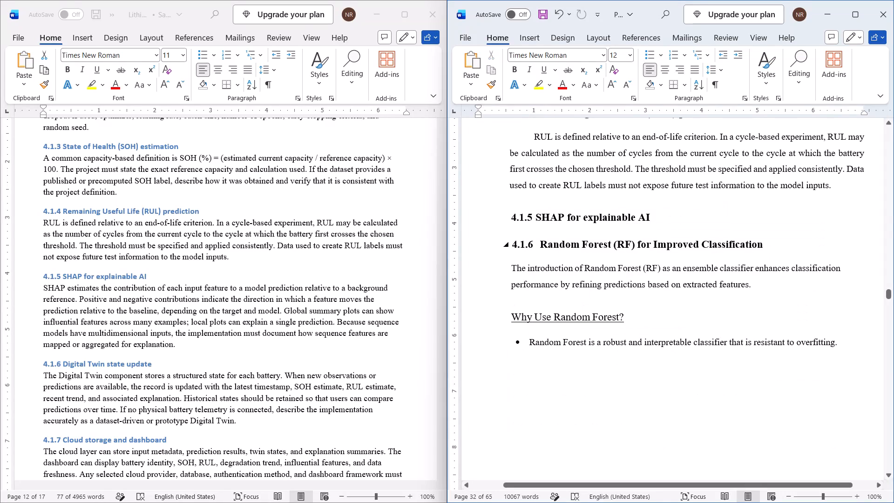
Paste the copied SHAP paragraph as plain text under the 4.1.5 SHAP for explainable AI heading.
key("ctrl+shift+v")
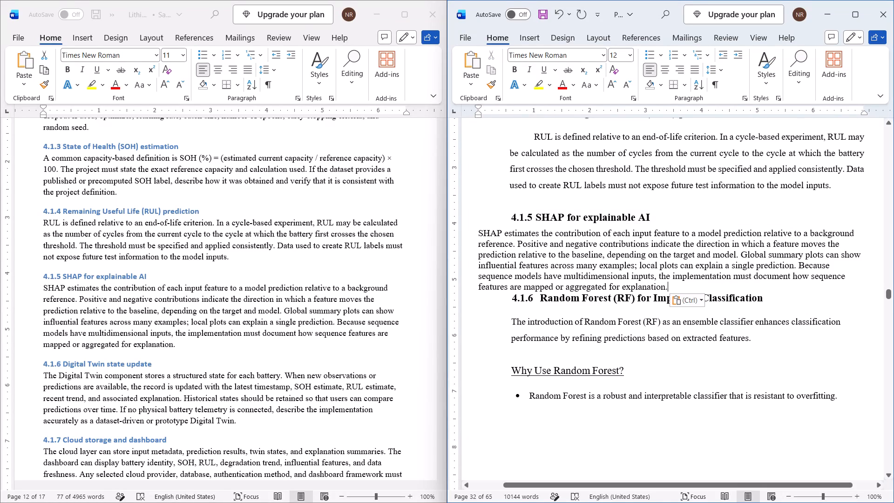
Justify the 4.1.5 SHAP paragraph and widen its line spacing to match the 4.1.4 RUL paragraph.
left_click_drag(671, 287, 481, 234)
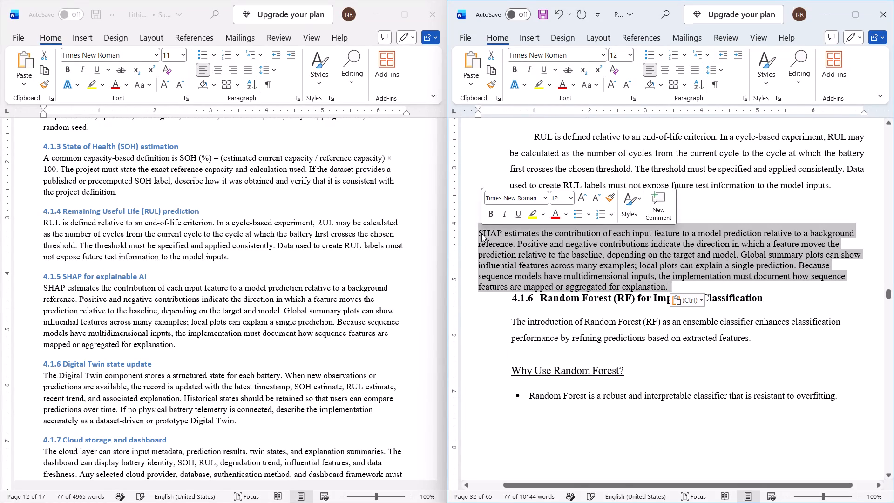
left_click(697, 67)
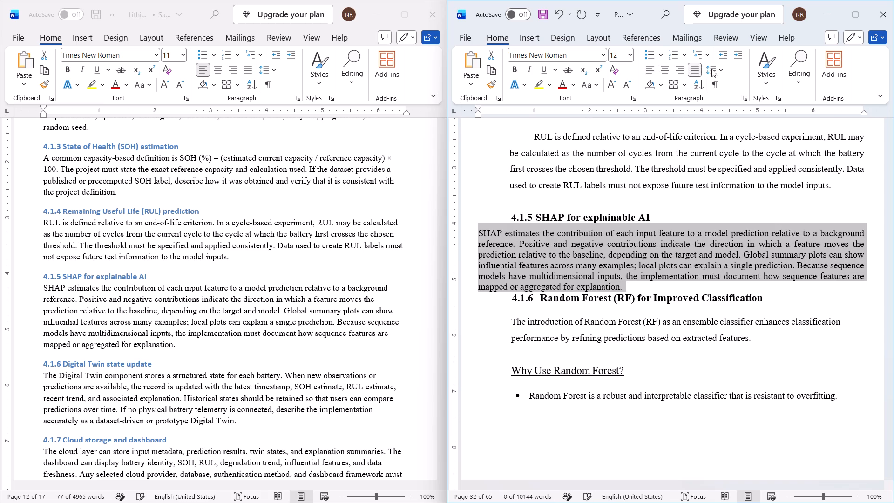
left_click(718, 71)
left_click(729, 120)
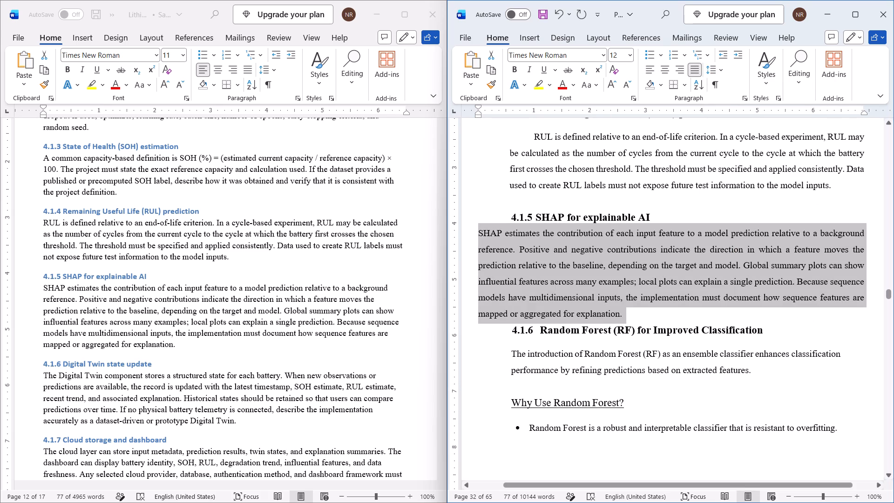
Indent the 4.1.5 SHAP paragraph and its first line to align with the 4.1.4 body paragraph.
left_click_drag(480, 115, 508, 122)
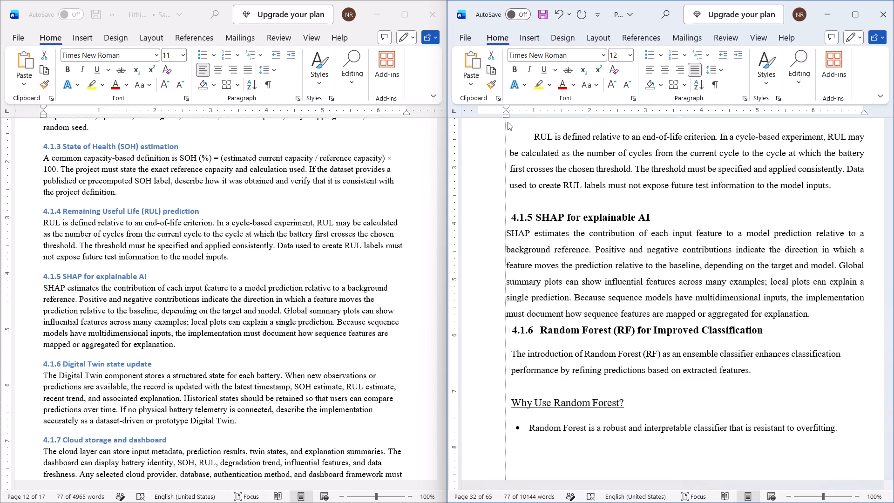
left_click_drag(508, 122, 511, 123)
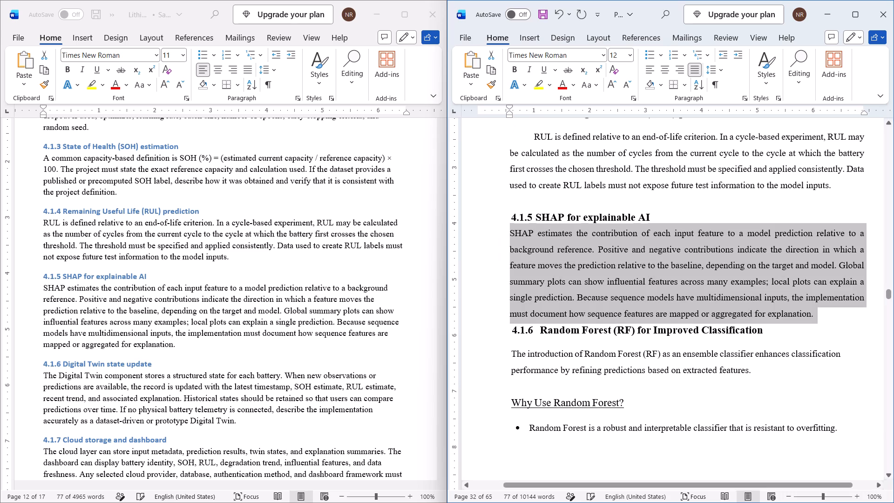
left_click_drag(509, 105, 528, 109)
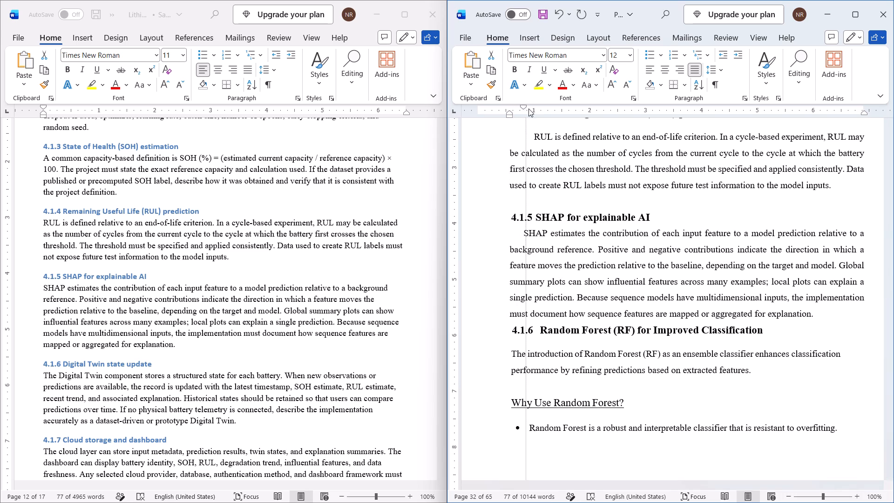
left_click_drag(528, 109, 534, 109)
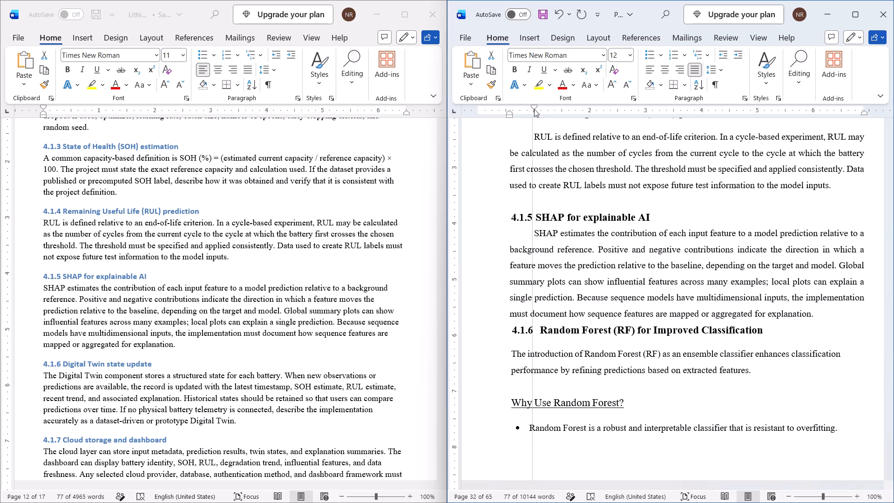
left_click_drag(534, 109, 534, 111)
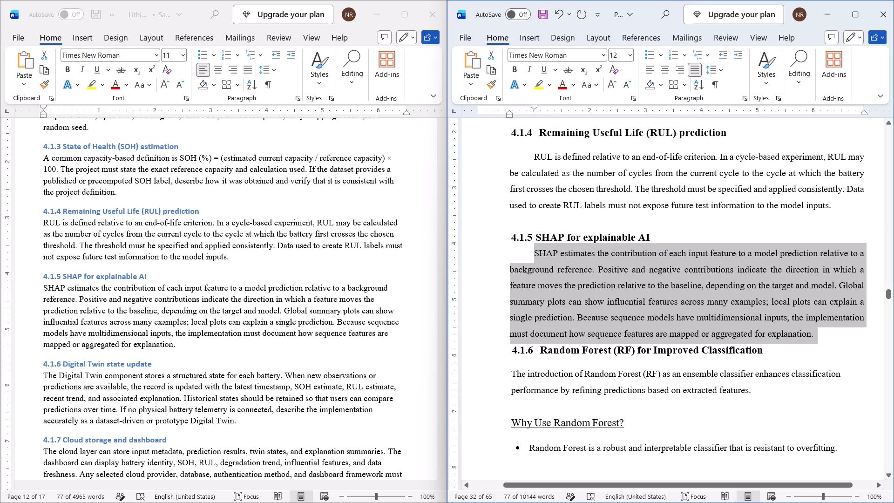
Insert an unnumbered blank line between the 4.1.5 heading and its paragraph, and another between that paragraph and the 4.1.6 heading.
left_click(657, 238)
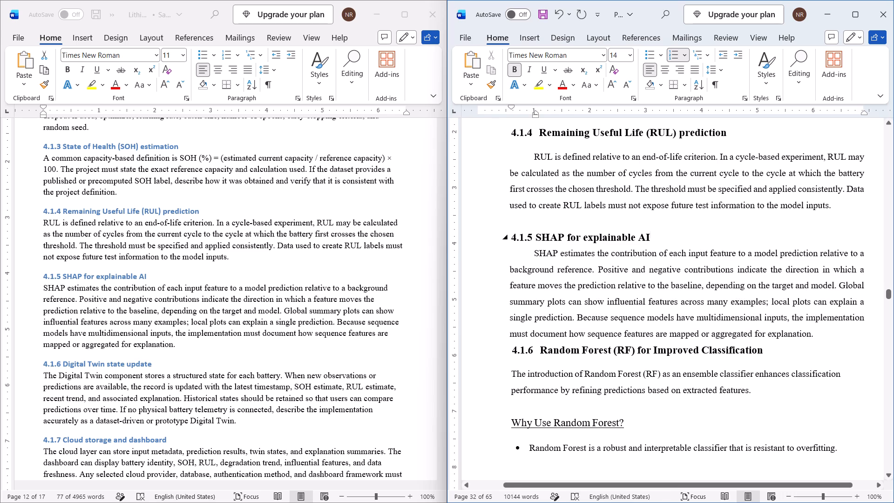
key("Return")
key("BackSpace")
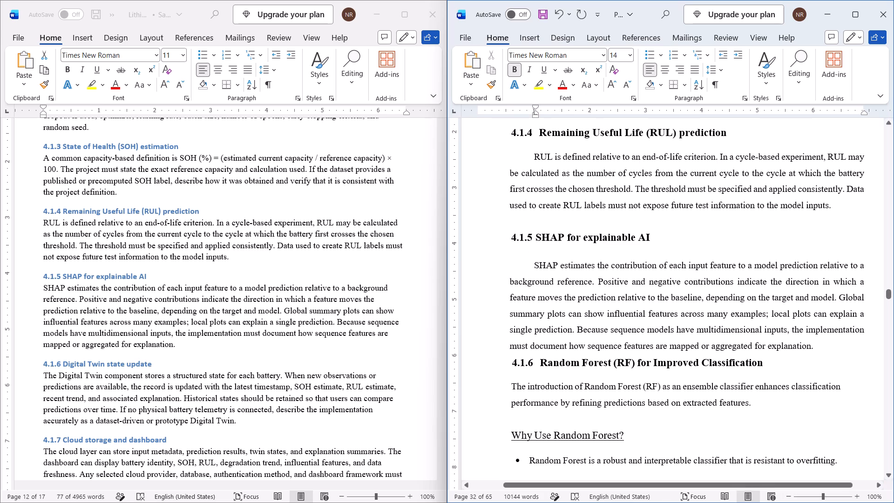
scroll(616, 286, "down", 1)
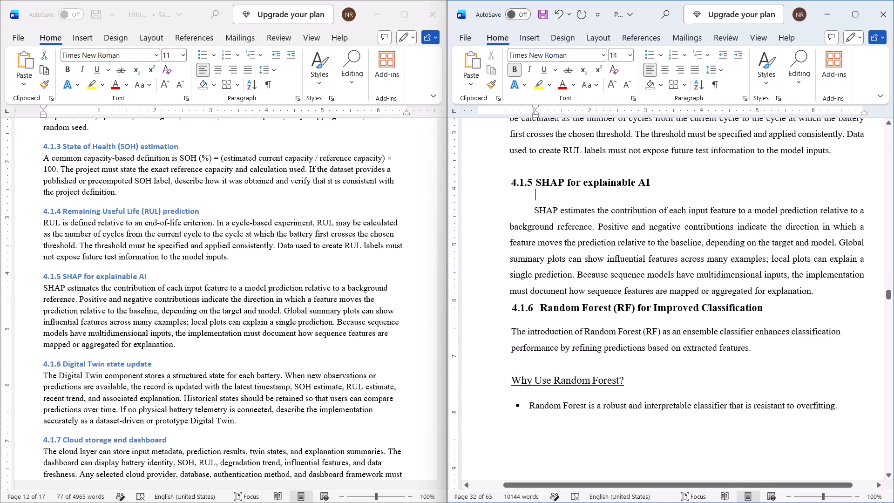
left_click(819, 294)
key("Return")
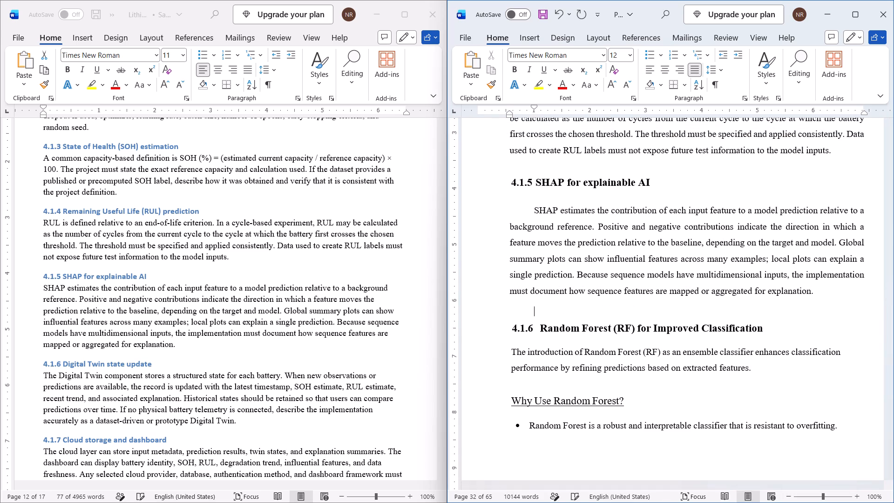
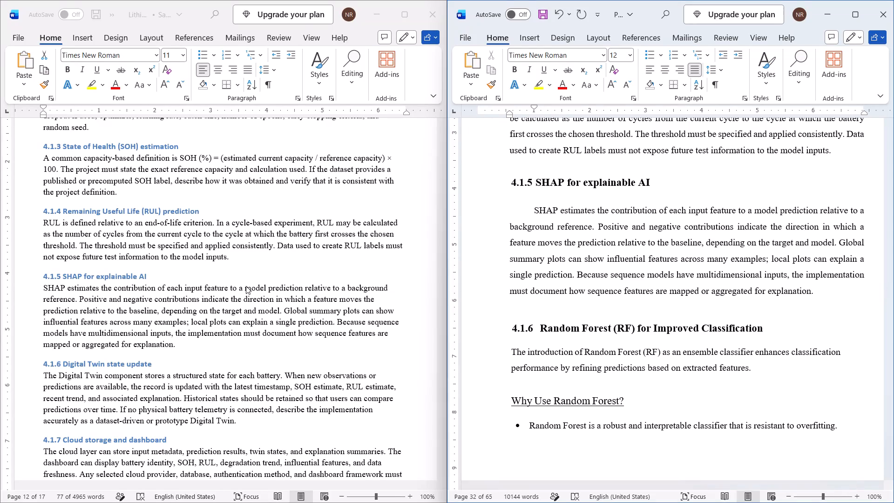
Replace the 4.1.6 heading text about Random Forest with "Digital Twin state update", keeping the section number.
scroll(201, 302, "down", 1)
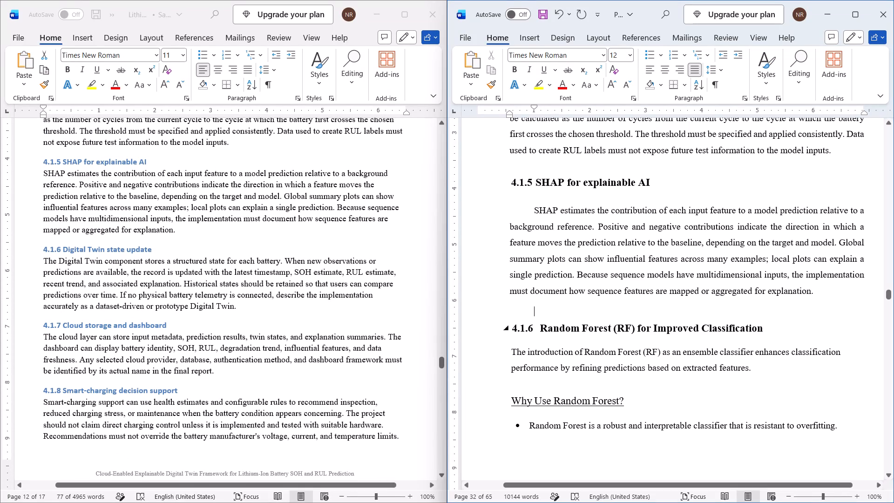
left_click_drag(763, 329, 569, 341)
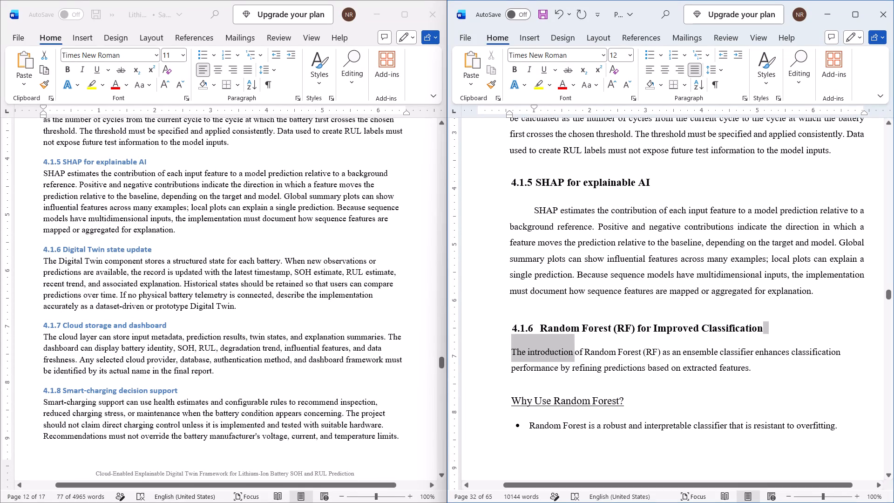
left_click_drag(569, 341, 544, 331)
key("BackSpace")
key("BackSpace")
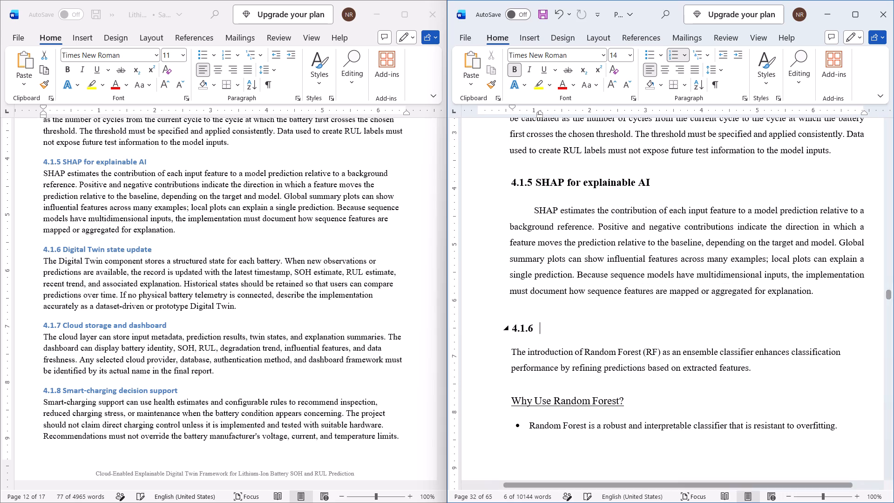
key("shift+d")
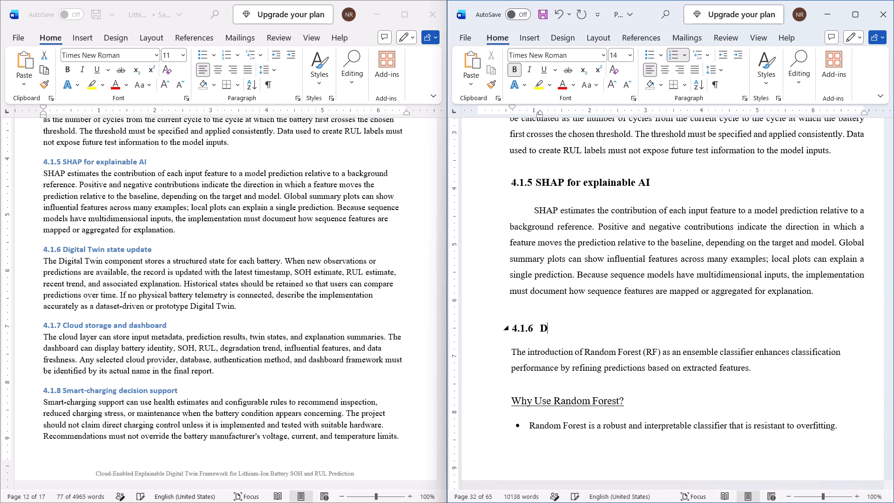
type("igi")
type("tal")
key("space")
key("shift+t")
type("win")
key("space")
type("state")
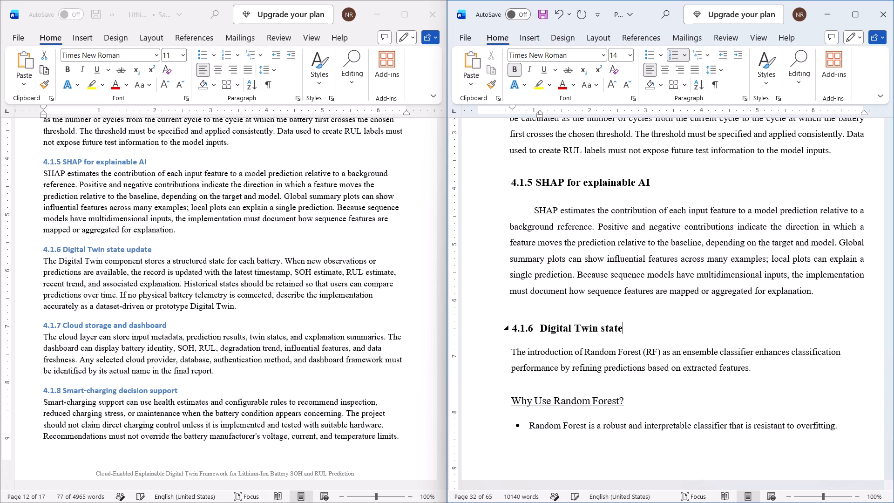
key("space")
type("update")
Copy the source document's 4.1.6 Digital Twin paragraph and paste it as plain text over the report's Random Forest introduction, ending it with a paragraph break.
left_click(237, 305)
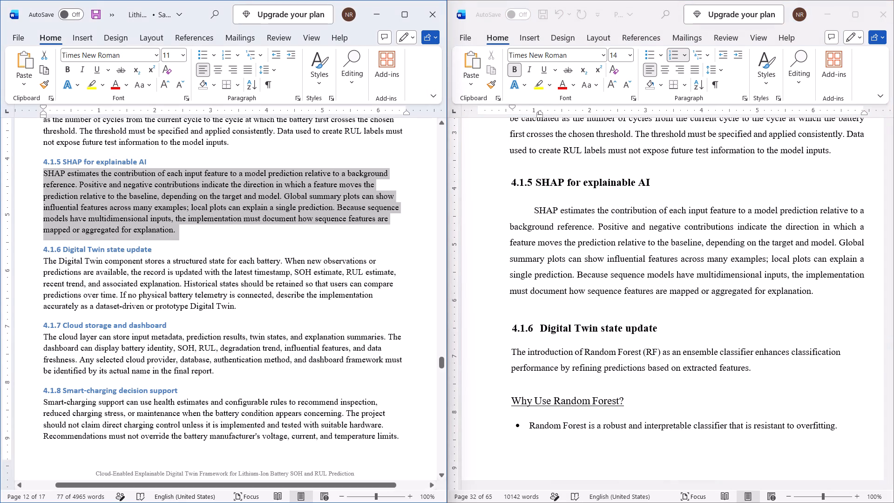
left_click_drag(236, 307, 47, 263)
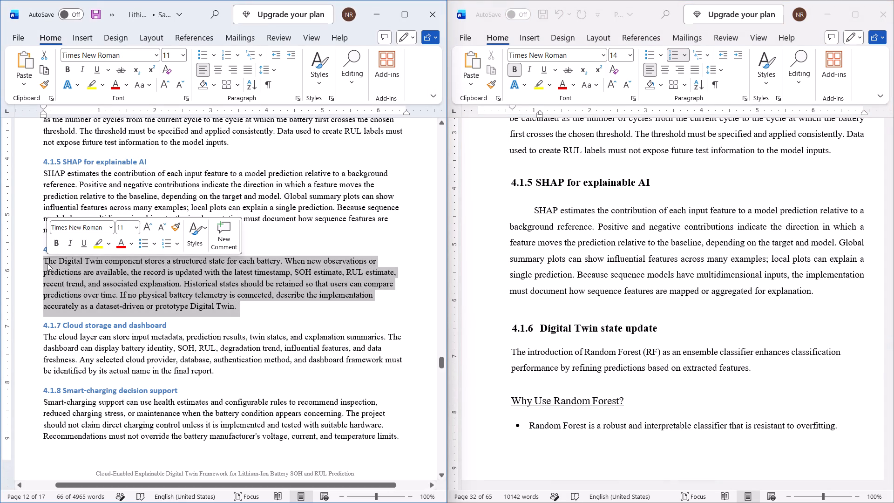
key("ctrl+c")
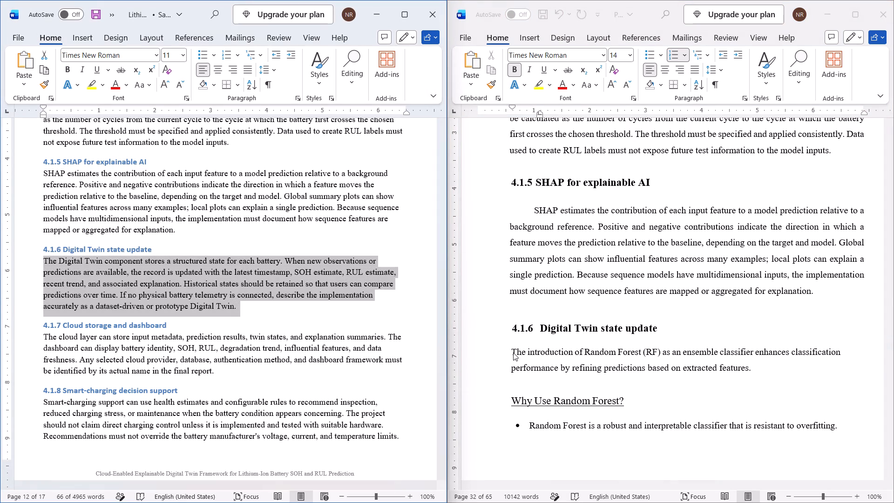
left_click(510, 350)
left_click_drag(510, 350, 741, 384)
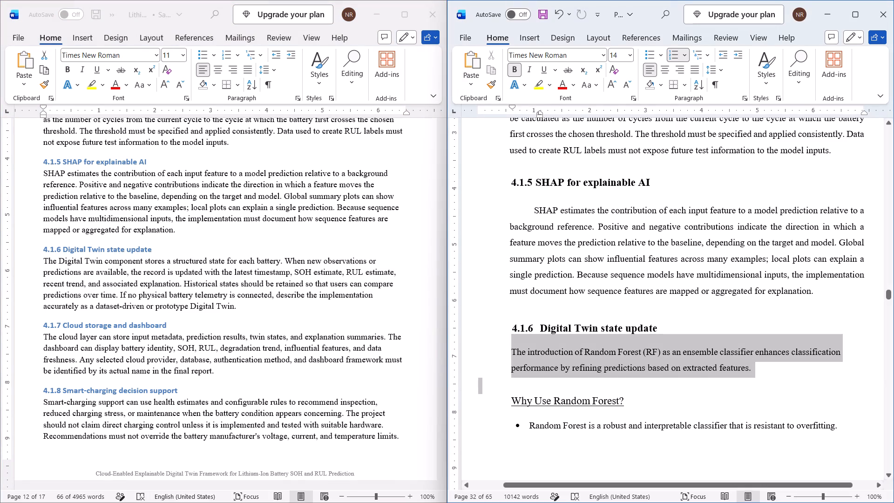
left_click_drag(741, 384, 742, 384)
key("ctrl+shift+v")
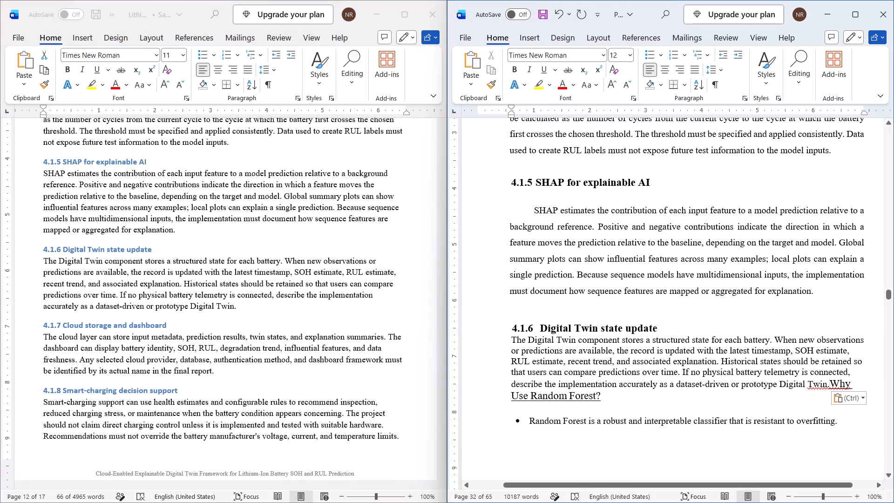
key("Return")
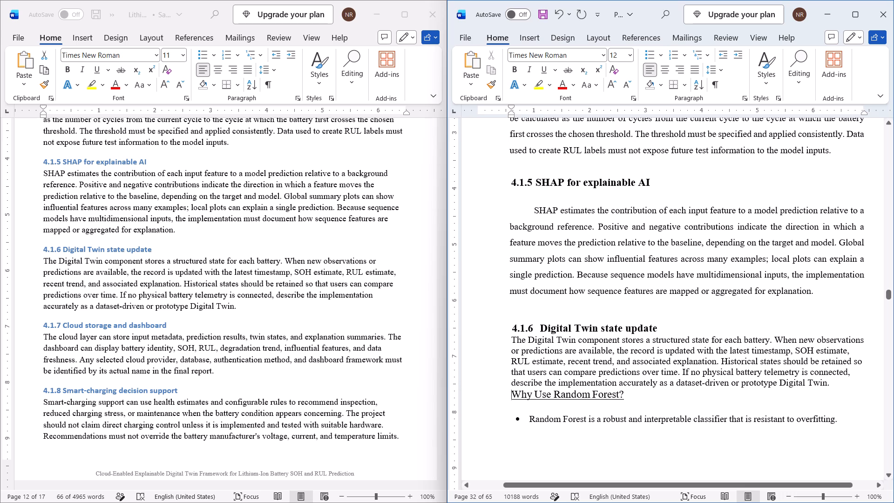
Delete the "Why Use Random Forest?" subheading below the new Digital Twin paragraph.
left_click_drag(645, 398, 514, 396)
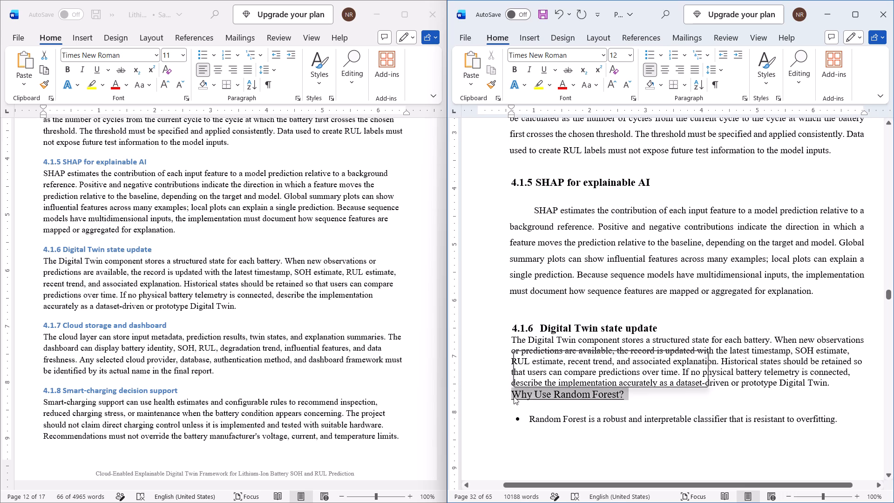
key("BackSpace")
key("BackSpace")
key("Return")
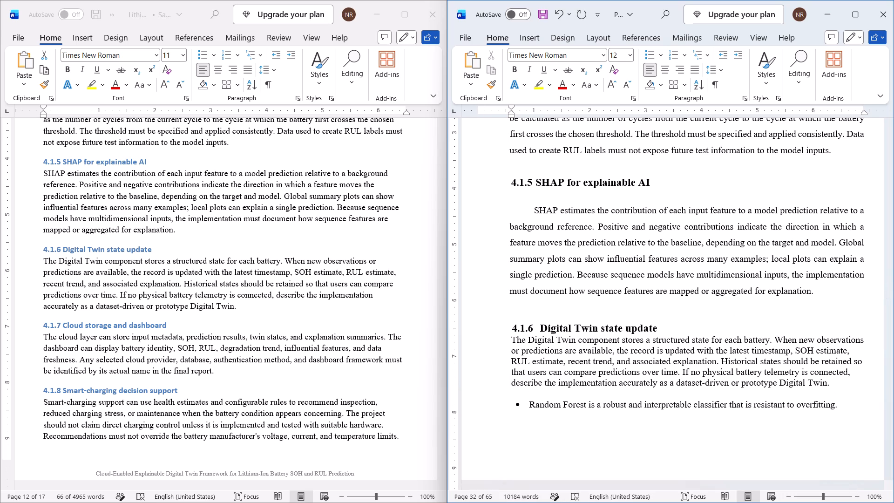
Justify the 4.1.6 Digital Twin paragraph and set its line spacing to 1.5.
left_click_drag(832, 384, 640, 374)
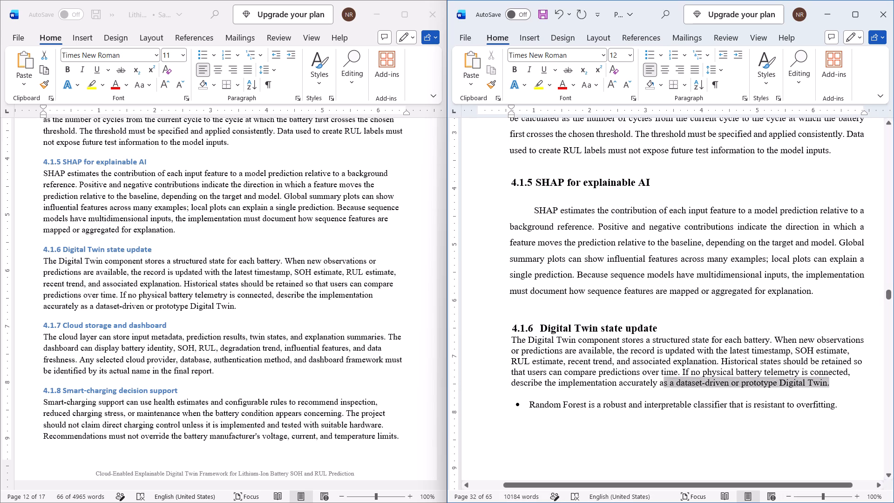
left_click_drag(640, 374, 511, 342)
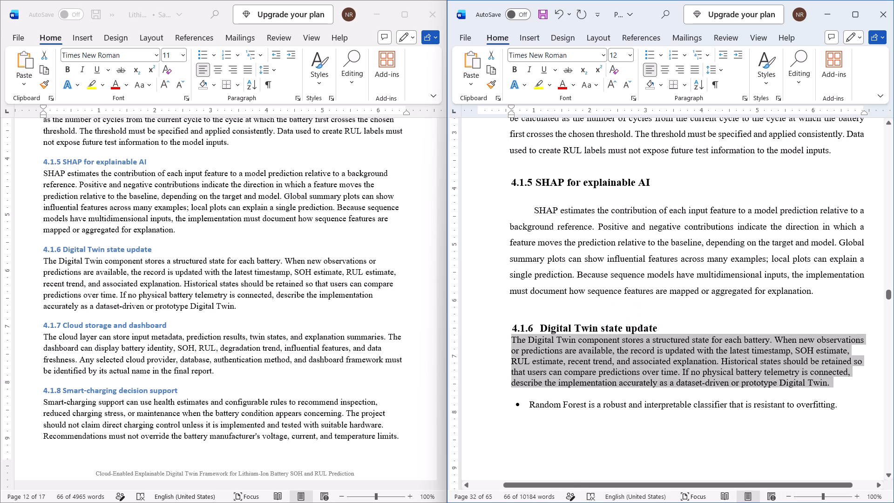
left_click(697, 69)
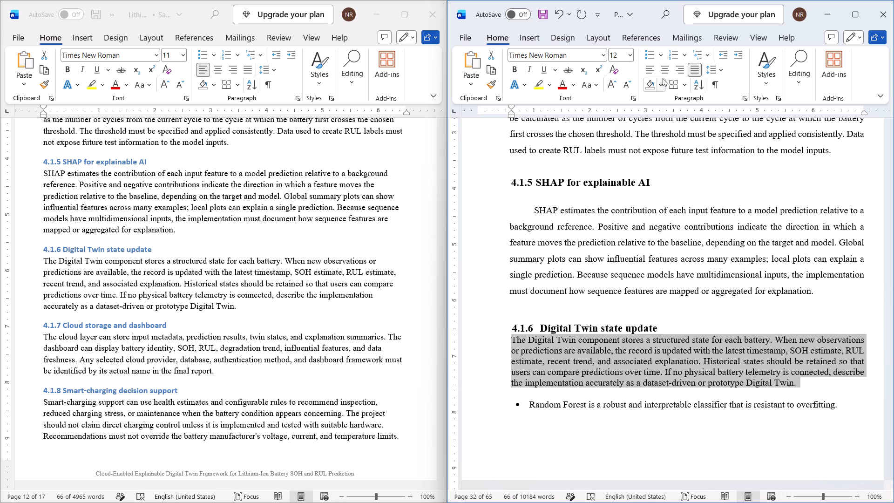
left_click(714, 70)
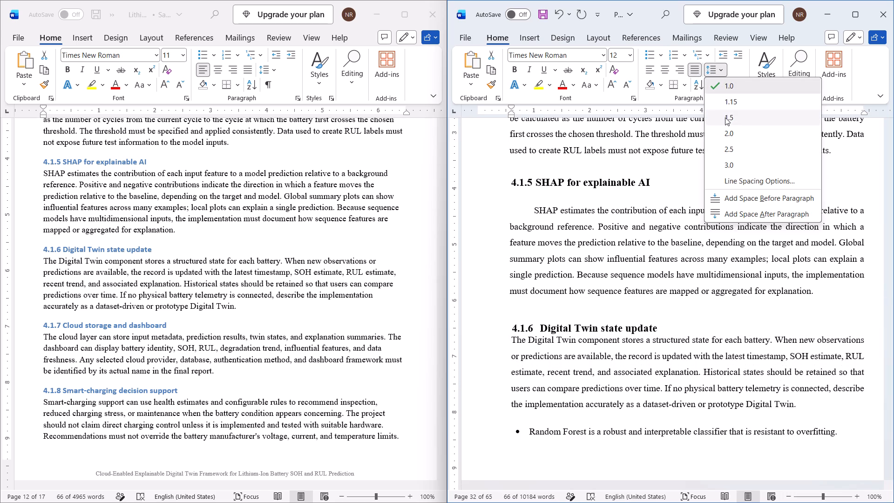
left_click(725, 117)
Insert an unnumbered blank line between the 4.1.6 Digital Twin state update heading and its paragraph.
left_click(660, 325)
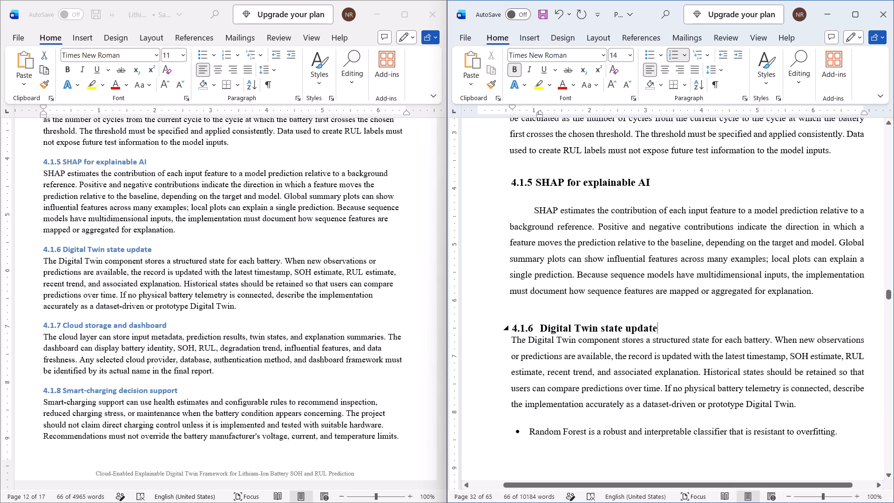
key("Return")
key("BackSpace")
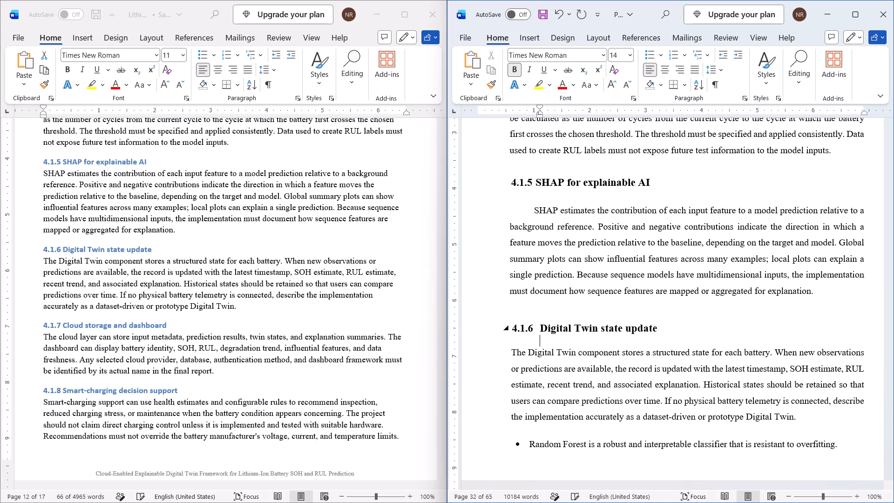
Indent the first line of the 4.1.6 Digital Twin paragraph to match the 4.1.5 SHAP paragraph.
left_click_drag(798, 420, 512, 354)
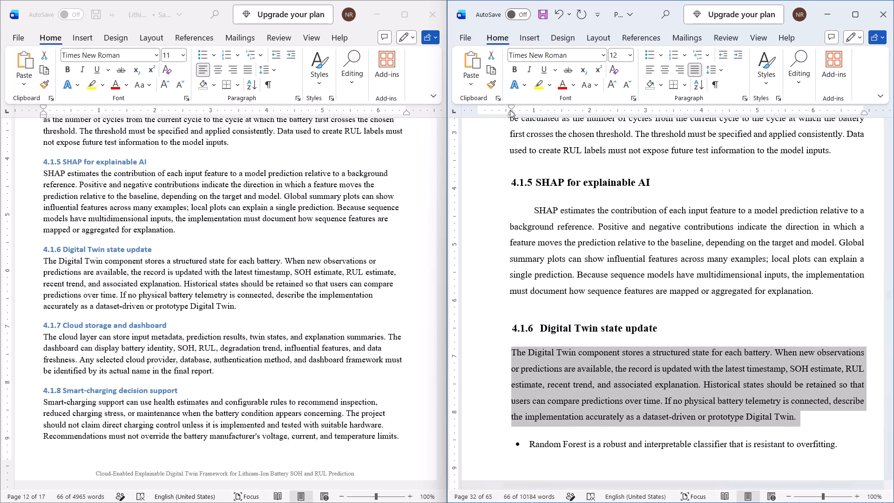
left_click_drag(510, 104, 535, 110)
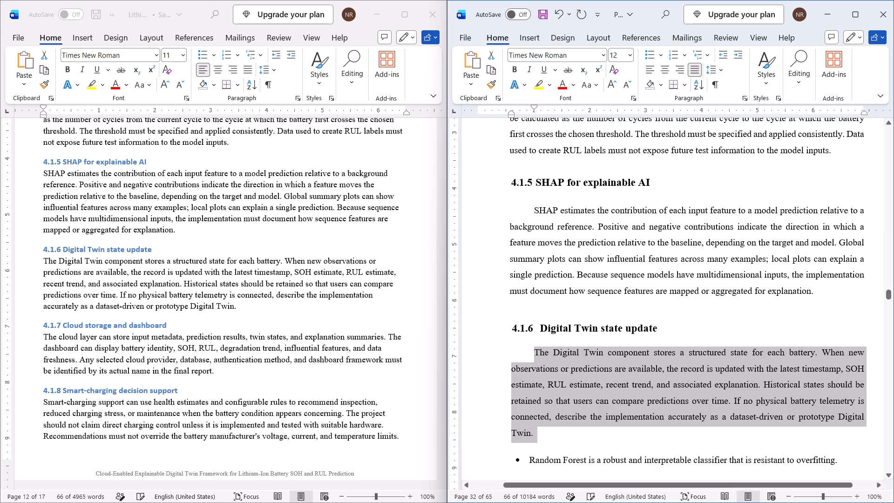
Delete all remaining Random Forest bullets, the "How Does Random Forest Fit in the System?" subheading and the leftover empty lines before the 4.1.7 heading.
scroll(598, 398, "down", 2)
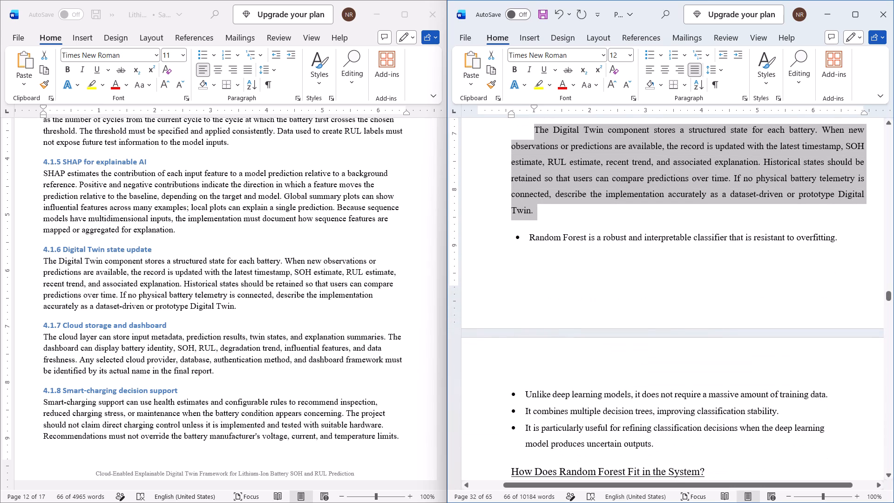
scroll(565, 352, "down", 2)
left_click(565, 352)
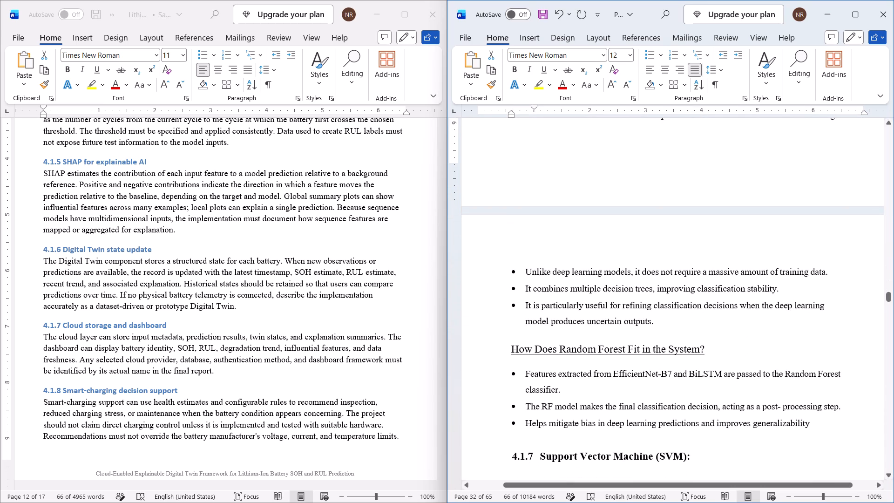
scroll(565, 352, "up", 1)
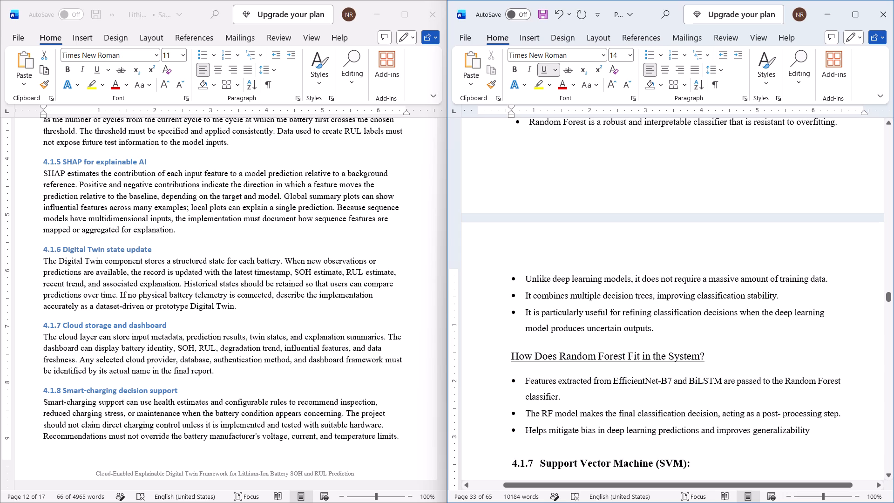
left_click_drag(528, 124, 565, 247)
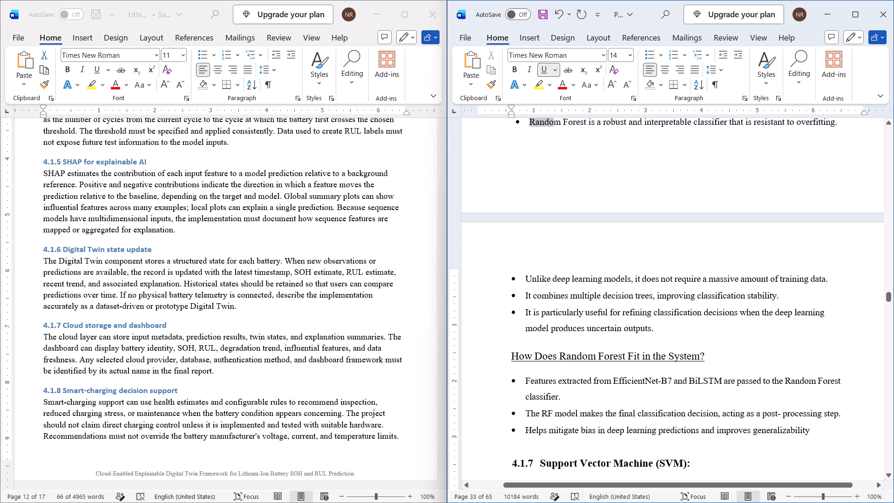
left_click_drag(565, 247, 737, 425)
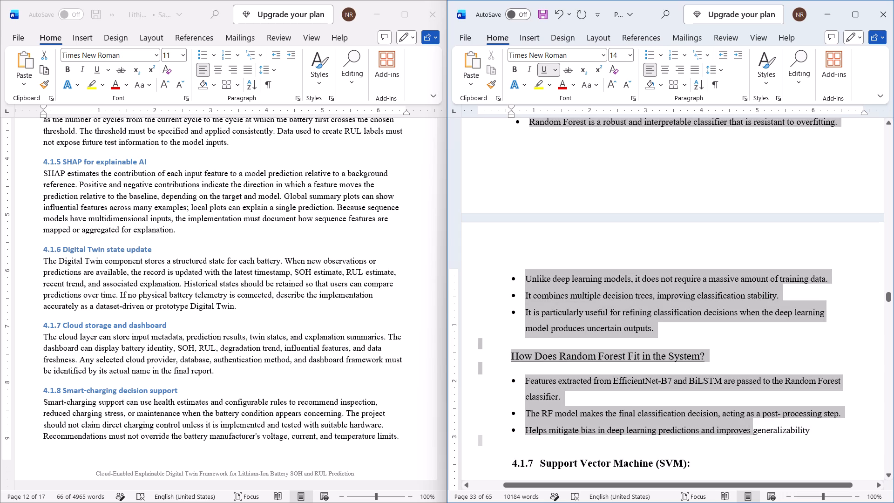
left_click_drag(737, 425, 834, 418)
key("BackSpace")
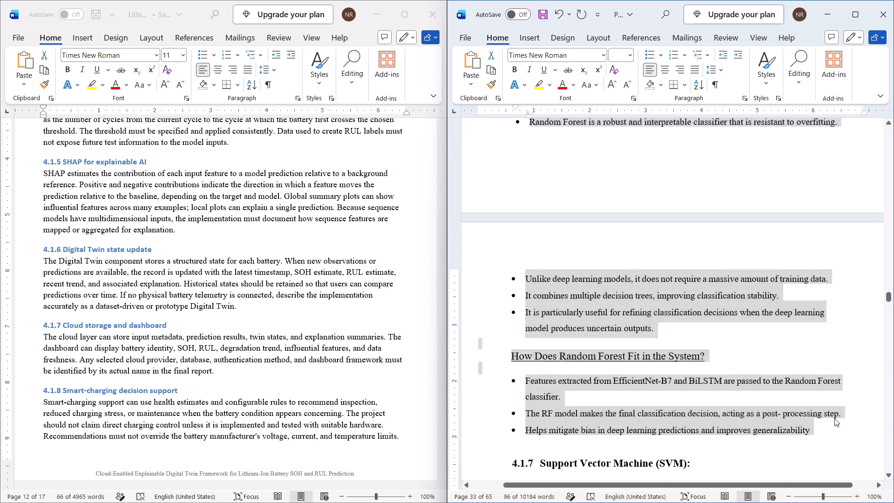
key("BackSpace")
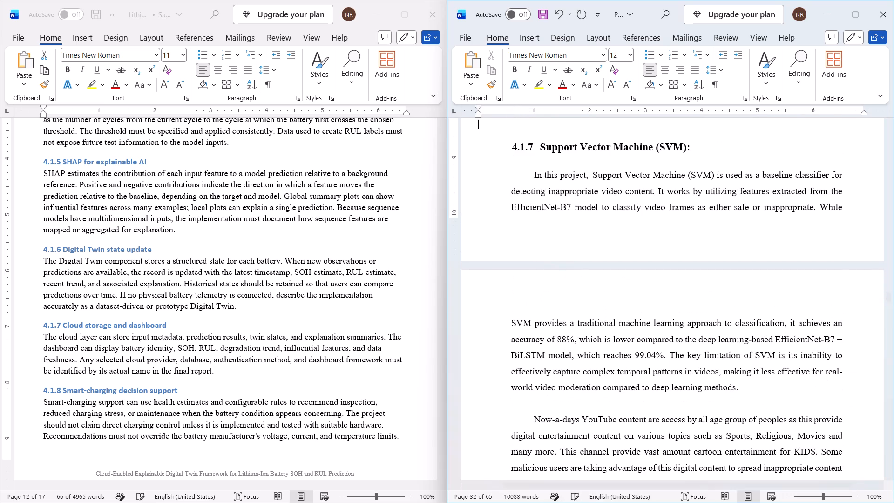
scroll(780, 375, "up", 1)
key("BackSpace")
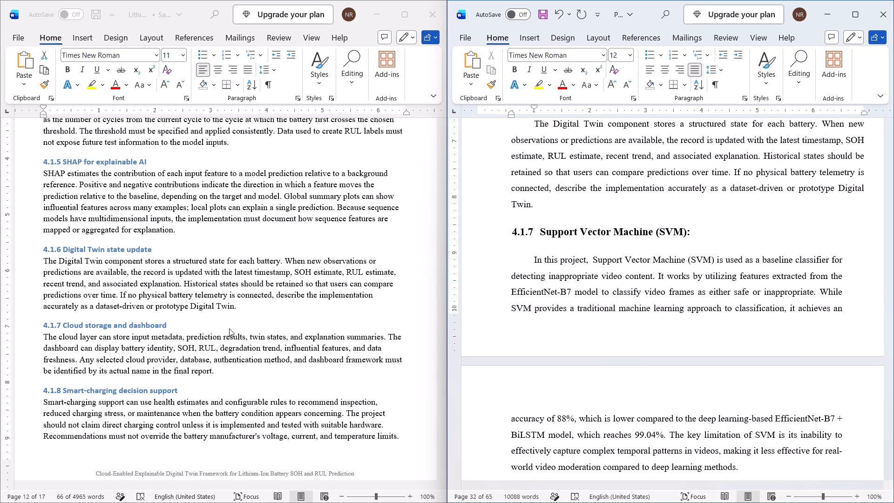
Review the source document's sections 4.1.7 and 4.1.8 and the report's remaining content from the 4.1.7 SVM section through the modules and source code.
scroll(184, 340, "down", 2)
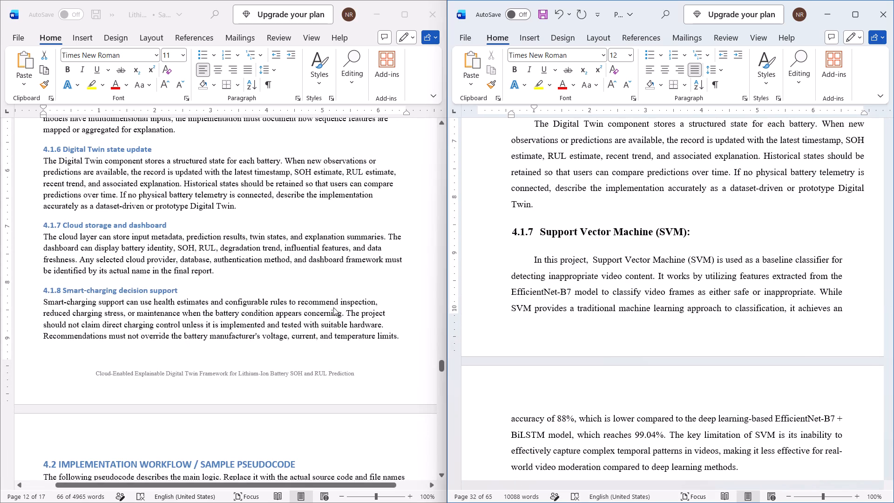
scroll(630, 262, "down", 2)
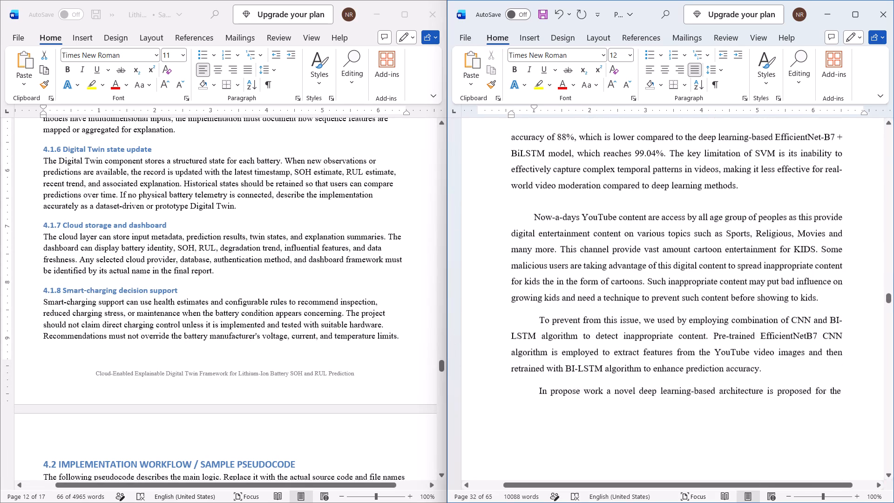
scroll(630, 262, "down", 4)
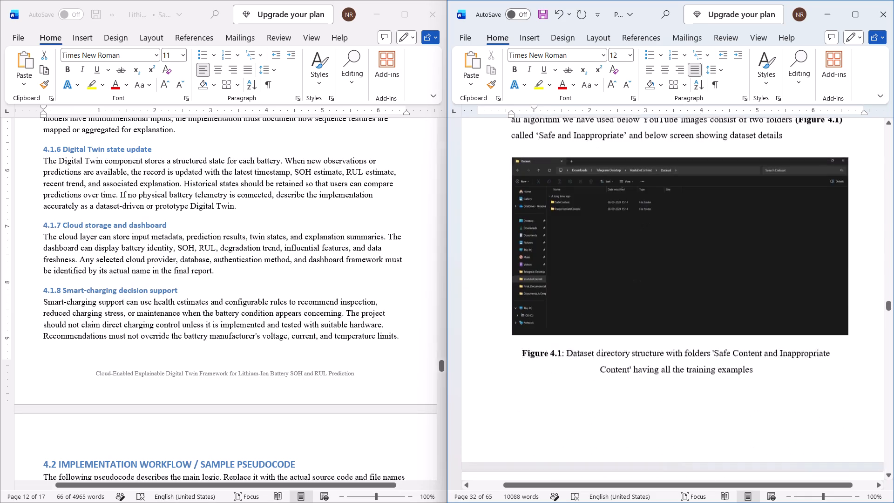
scroll(630, 262, "up", 1)
scroll(630, 262, "down", 3)
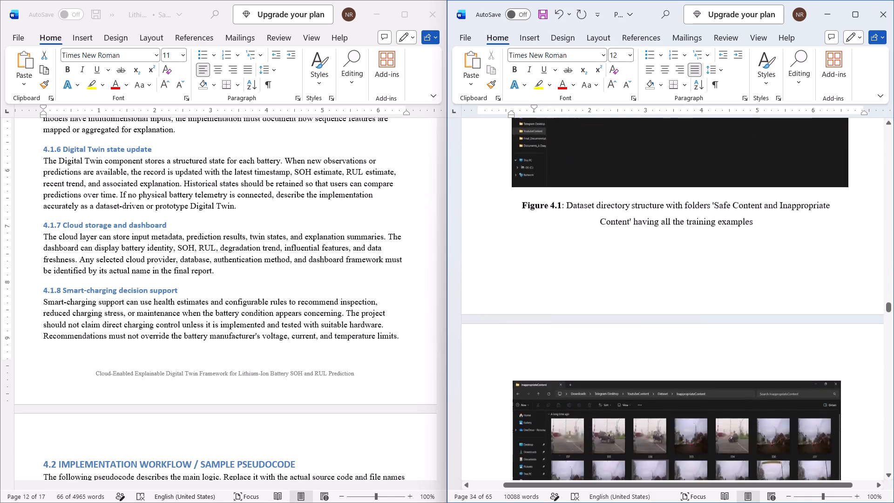
scroll(630, 262, "down", 4)
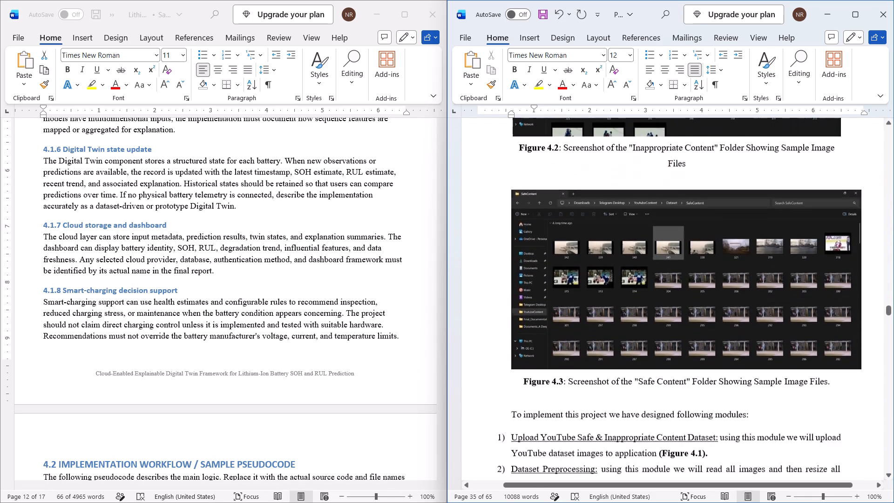
scroll(630, 262, "down", 2)
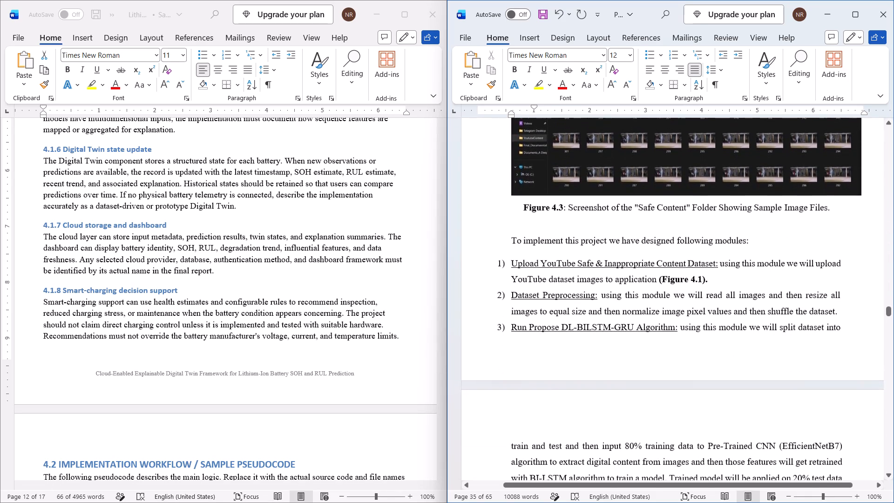
scroll(630, 262, "down", 2)
scroll(630, 262, "up", 1)
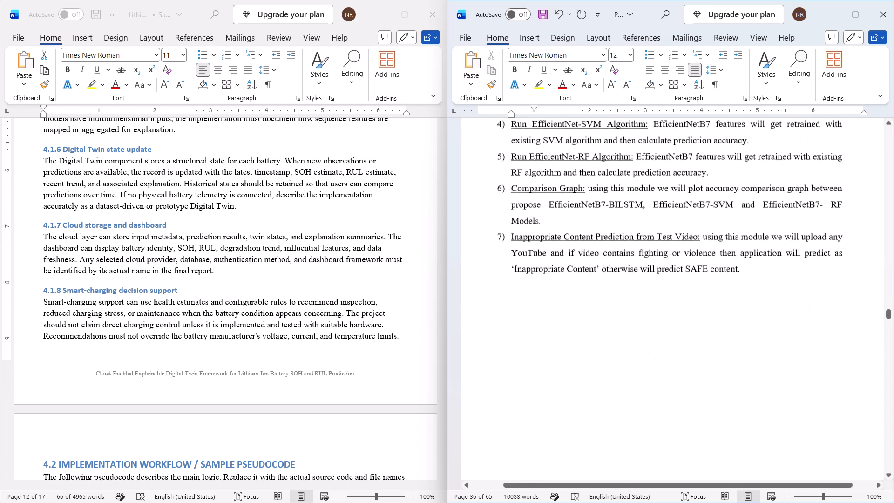
scroll(630, 262, "up", 6)
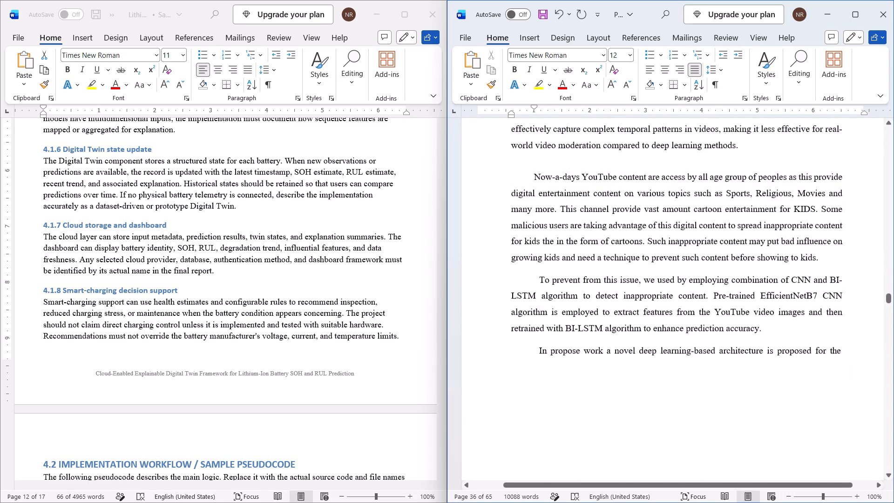
scroll(630, 262, "up", 4)
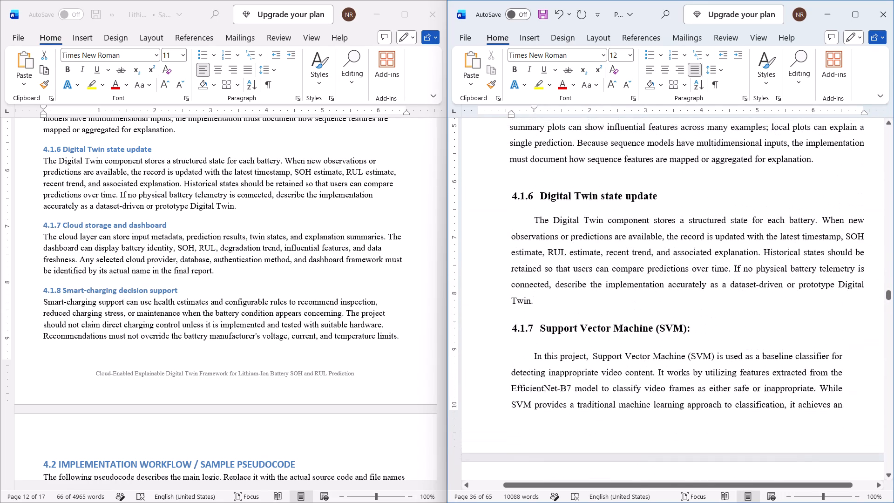
scroll(630, 262, "down", 1)
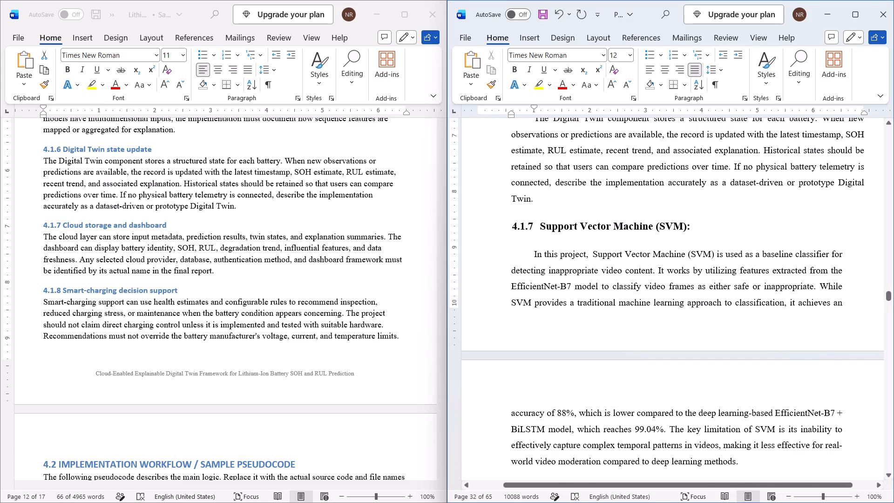
scroll(630, 287, "down", 12)
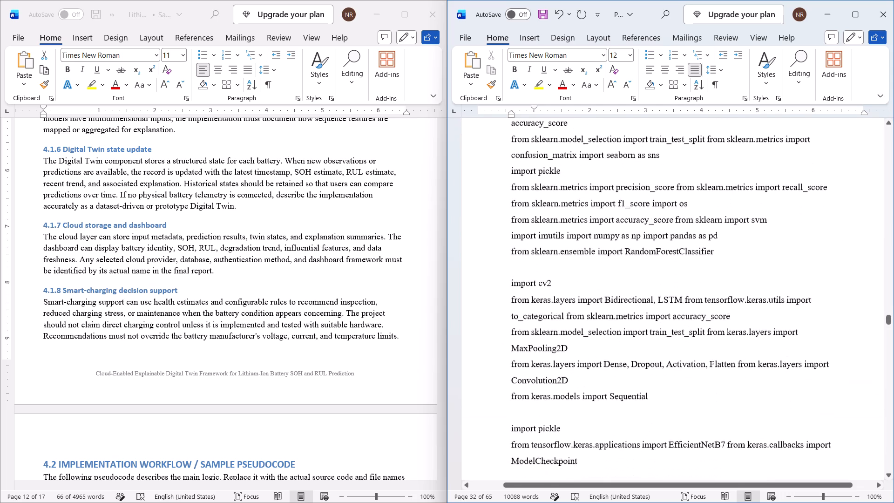
scroll(630, 287, "up", 9)
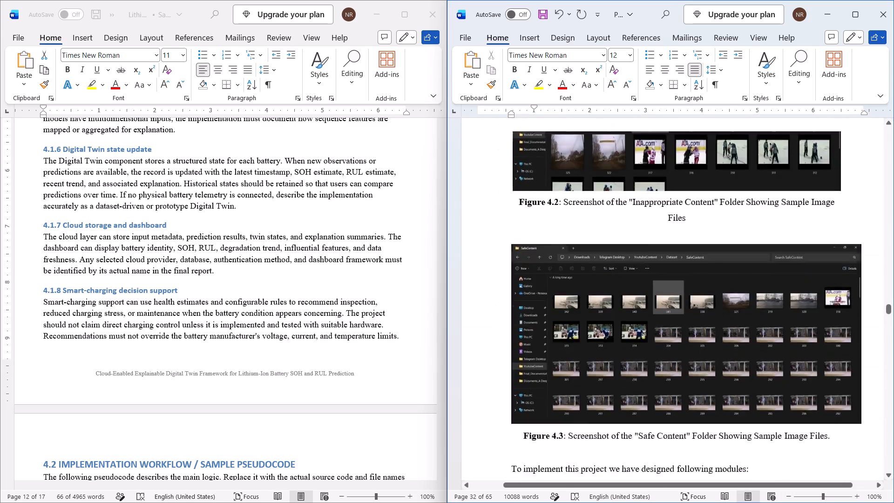
scroll(630, 287, "up", 5)
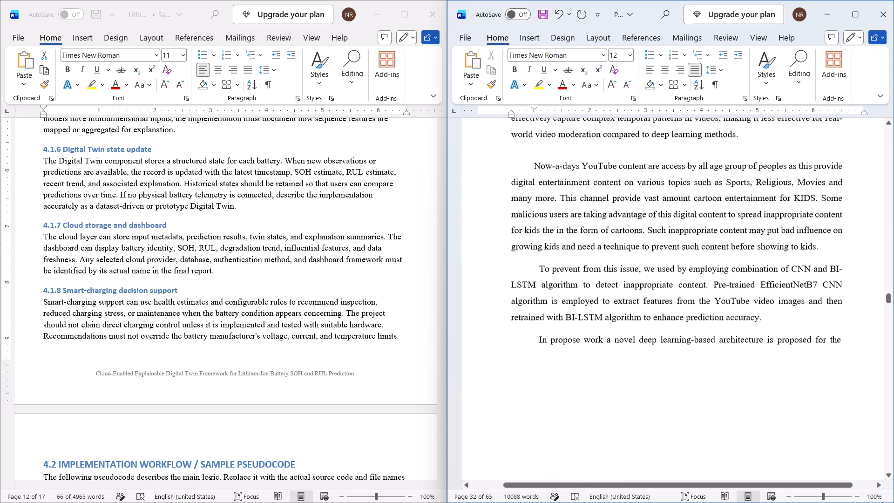
scroll(630, 287, "up", 3)
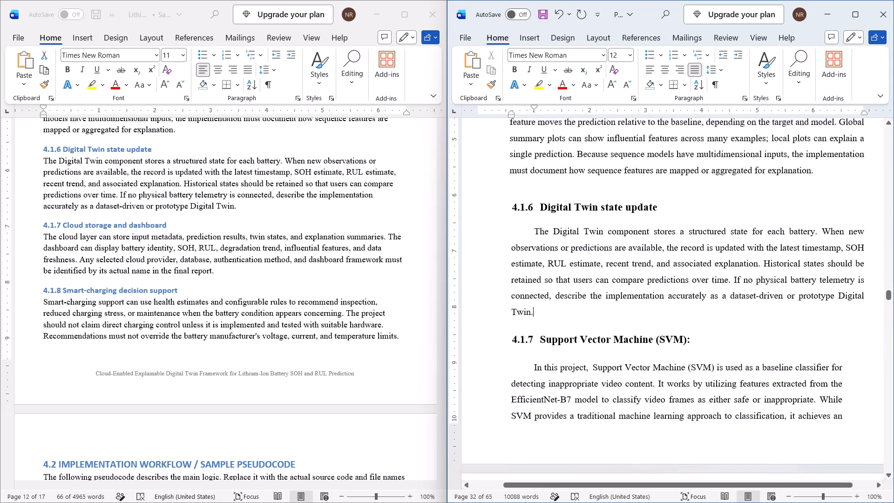
Add a numbered 4.1.8 heading "Smart-charging decision support" directly below the 4.1.7 Support Vector Machine (SVM) heading in the report.
scroll(630, 287, "down", 1)
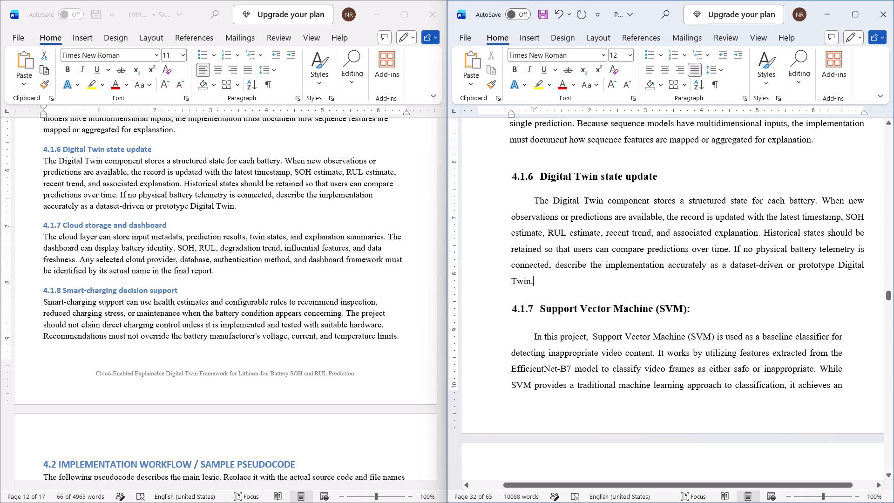
scroll(630, 287, "down", 1)
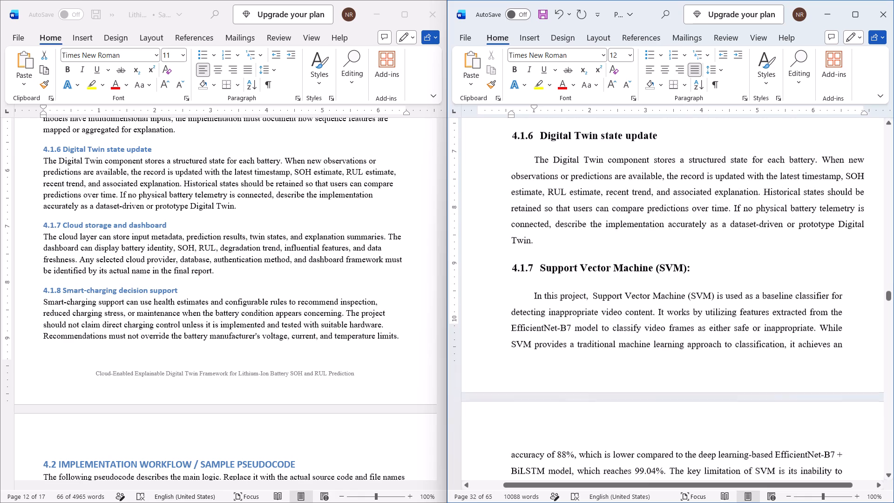
scroll(630, 287, "down", 1)
left_click(702, 246)
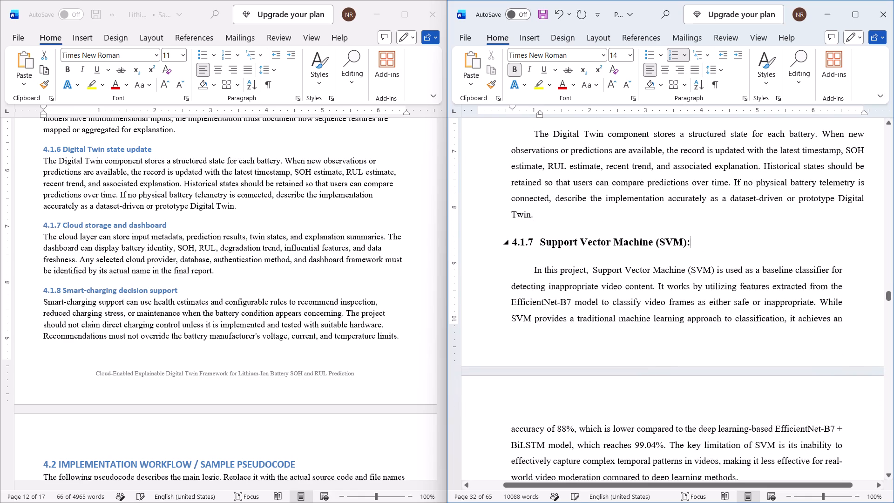
key("Return")
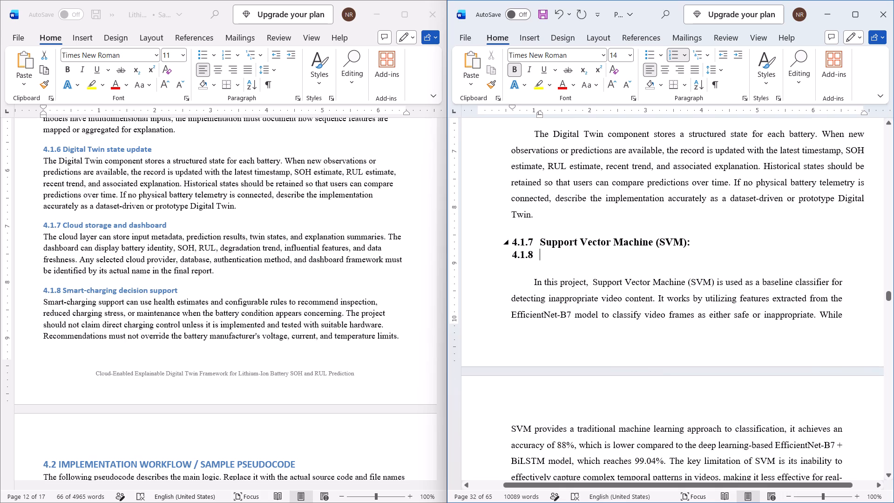
key("shift+s")
type("mart")
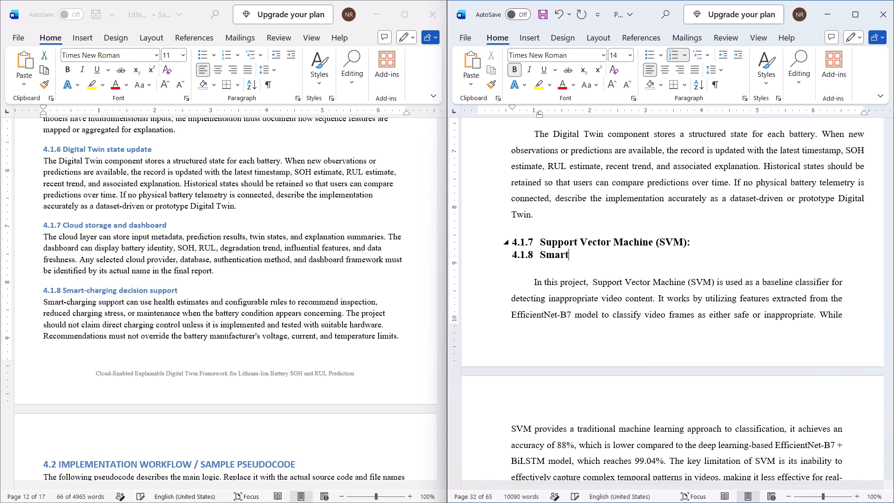
key("space")
key("BackSpace")
key("minus")
type("char")
type("ging")
key("space")
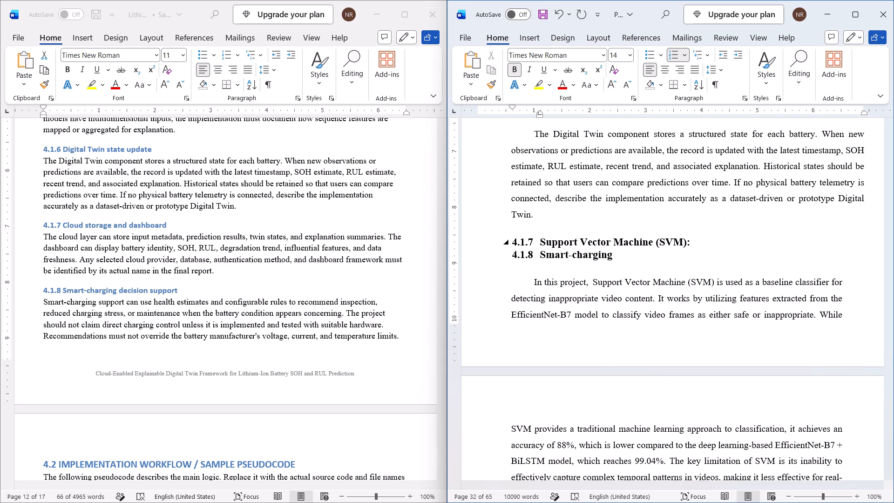
type("dec")
type("ision")
key("space")
type("support")
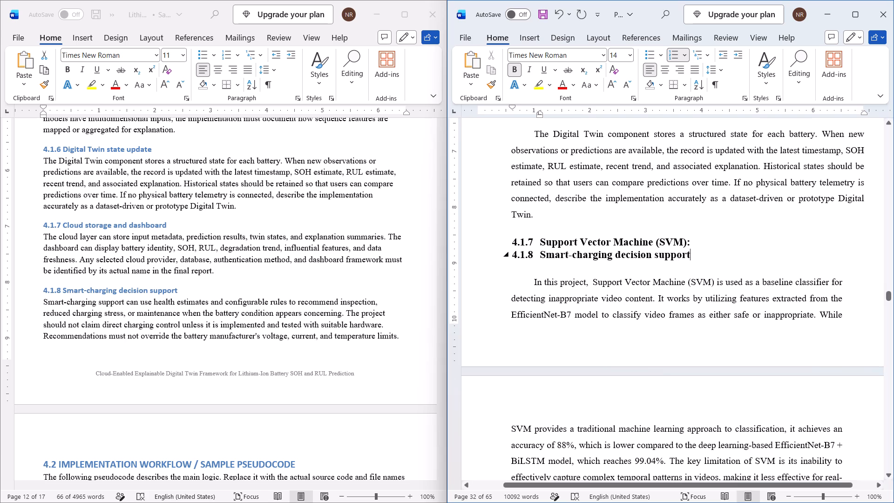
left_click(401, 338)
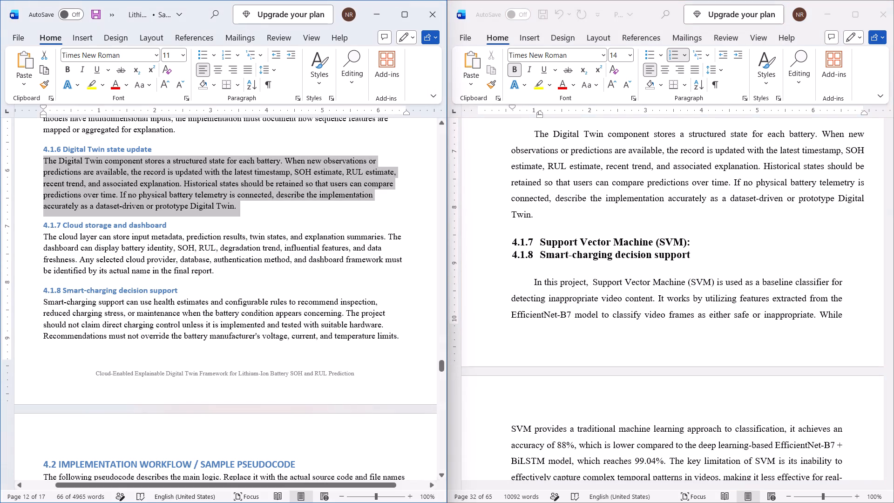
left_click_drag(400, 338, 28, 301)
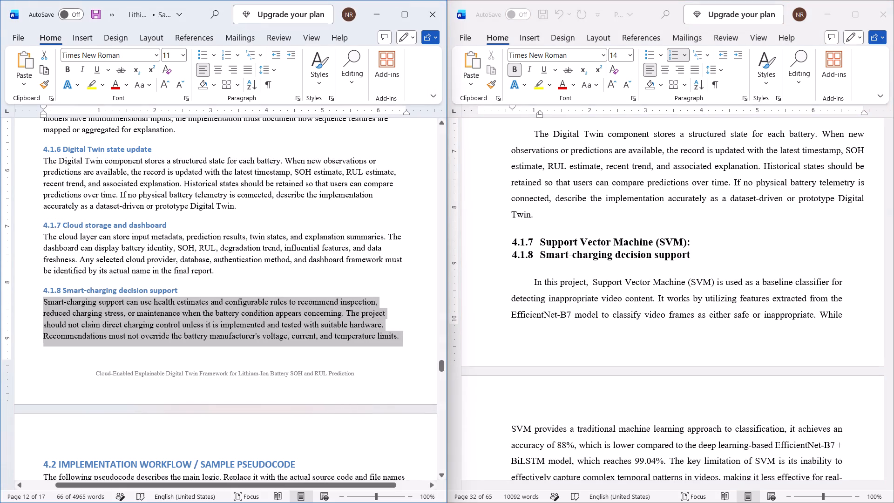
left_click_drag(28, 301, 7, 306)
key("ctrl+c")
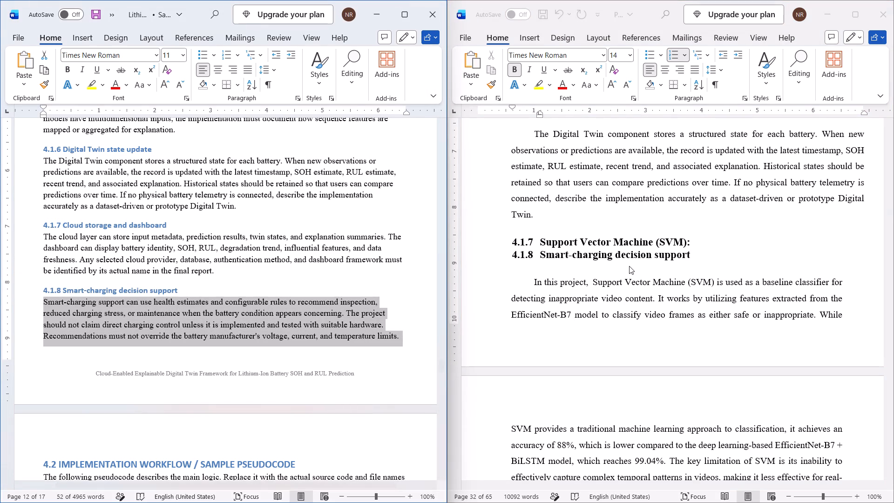
Copy the source document's 4.1.7 Cloud storage and dashboard paragraph as plain text onto a new unnumbered line below the report's 4.1.7 heading.
left_click(394, 266)
left_click_drag(214, 273, 177, 257)
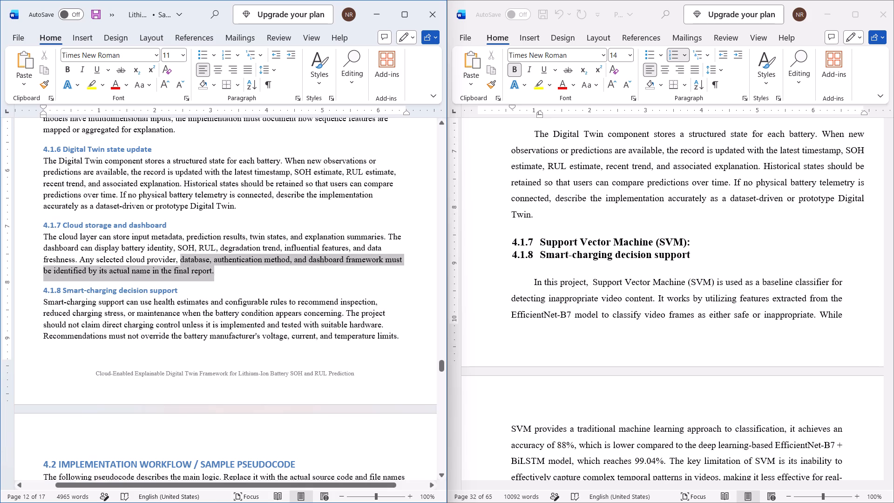
left_click_drag(177, 257, 48, 236)
key("ctrl+c")
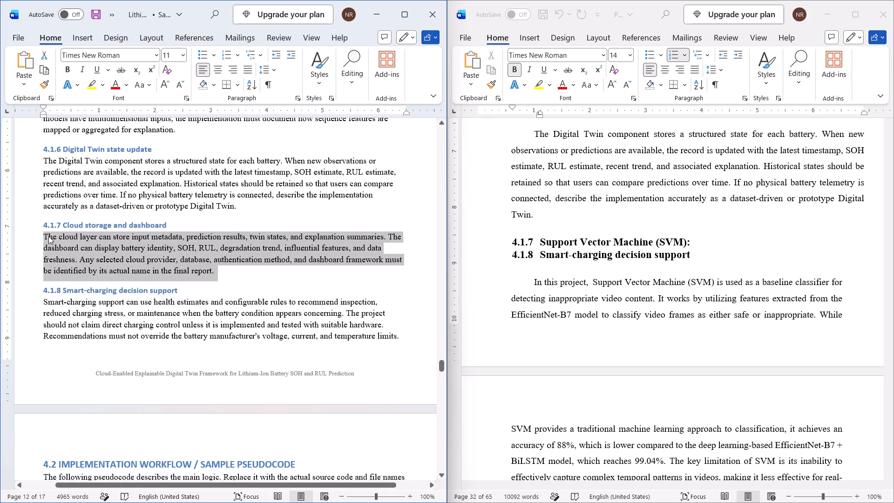
left_click(697, 240)
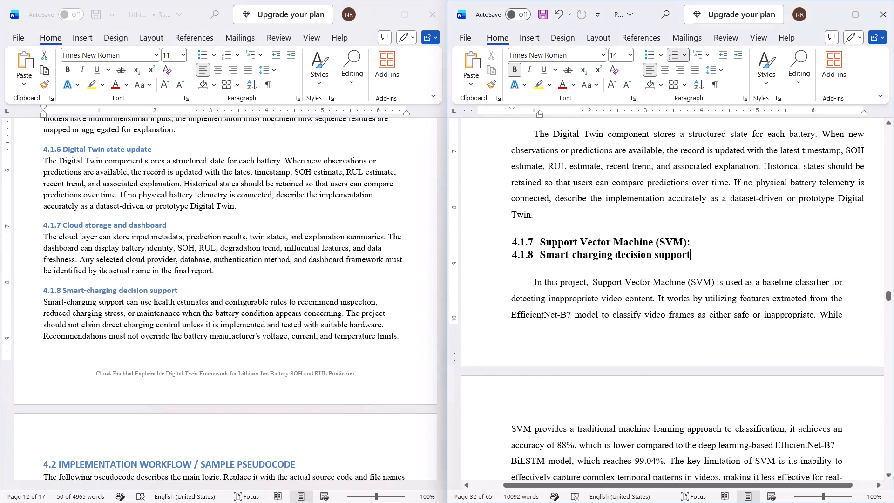
key("Up")
key("Return")
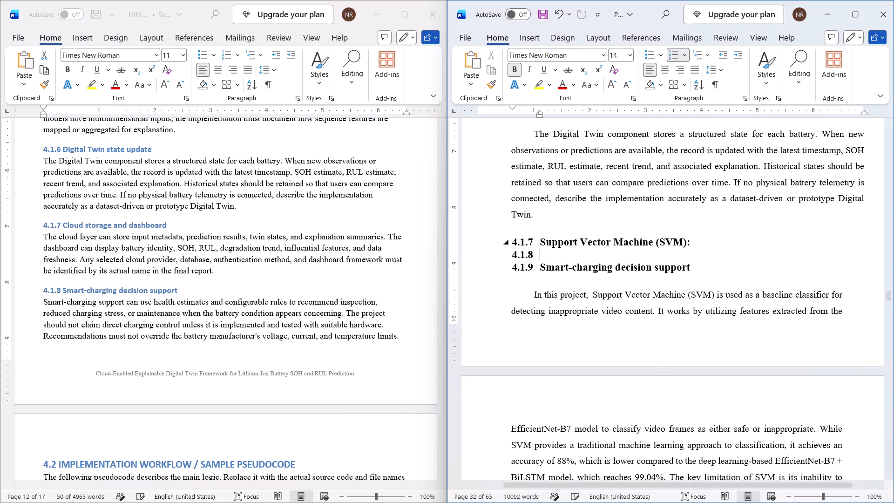
key("BackSpace")
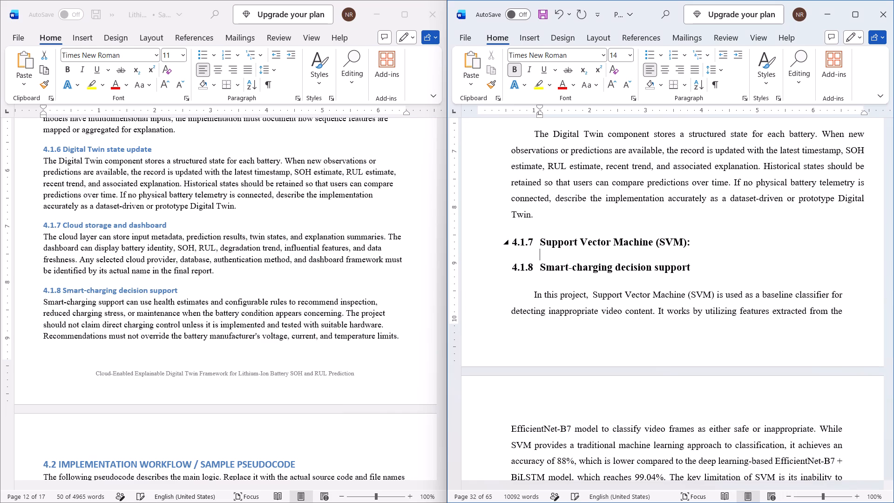
key("ctrl+shift+v")
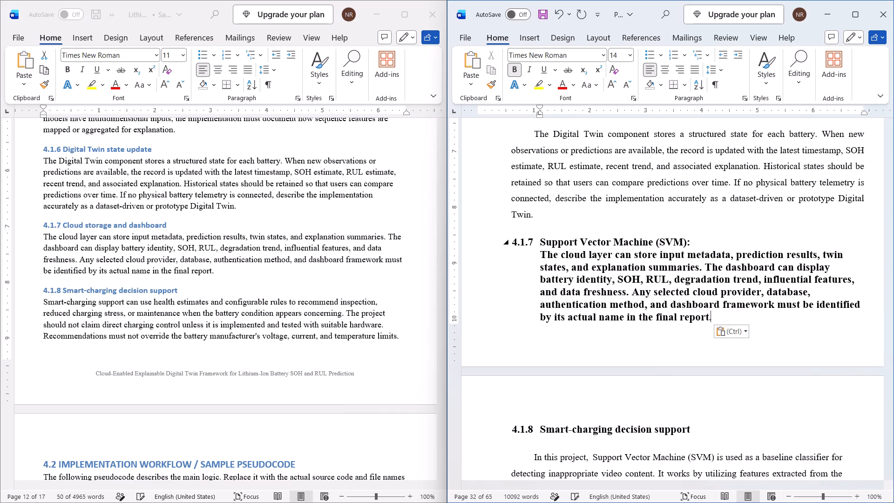
Remove the bold from the pasted cloud layer paragraph under 4.1.7, justify it and set its line spacing to 1.5.
left_click_drag(717, 319, 530, 264)
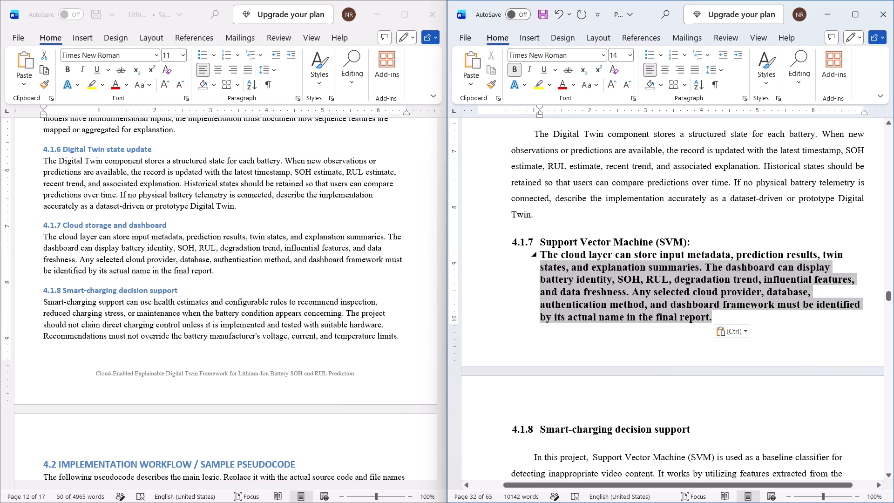
left_click_drag(530, 264, 540, 258)
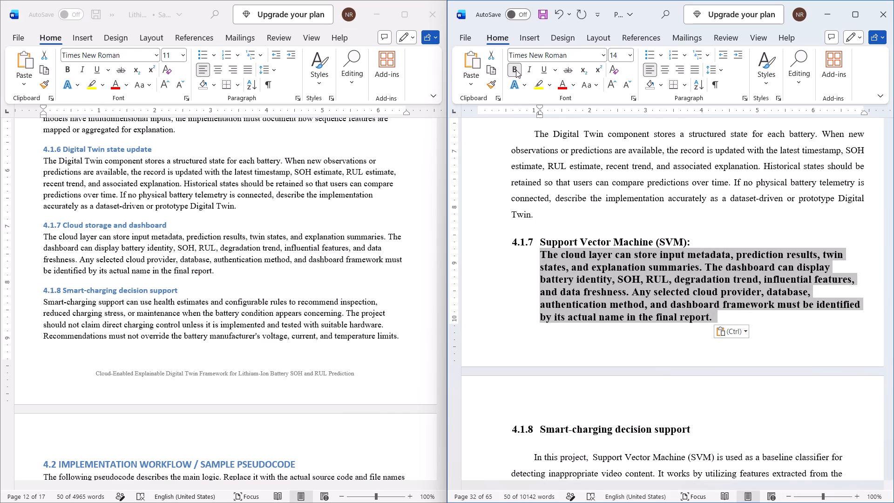
left_click(516, 70)
left_click(693, 73)
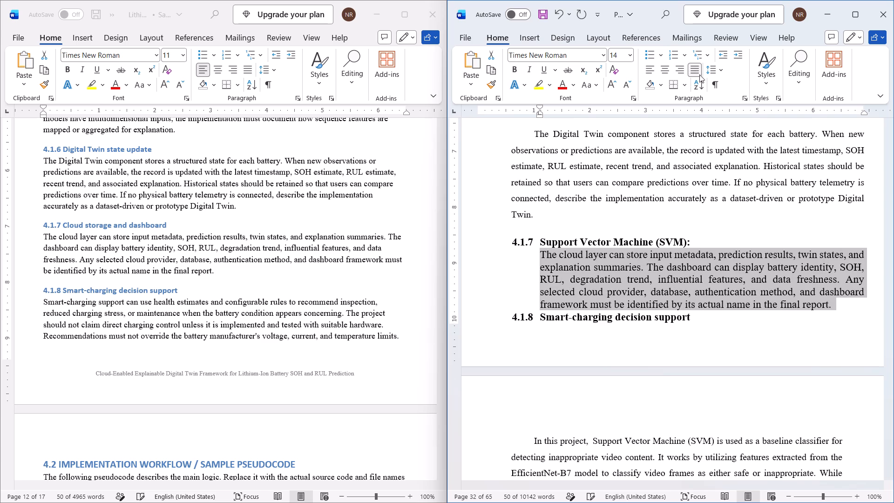
left_click(714, 72)
left_click(733, 116)
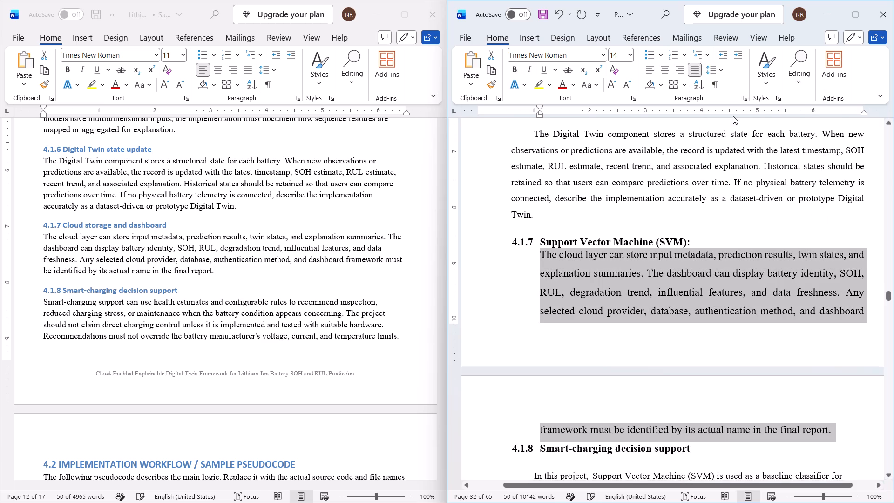
Insert an empty unnumbered line between the 4.1.7 heading and the cloud layer paragraph.
left_click(696, 245)
key("Return")
key("BackSpace")
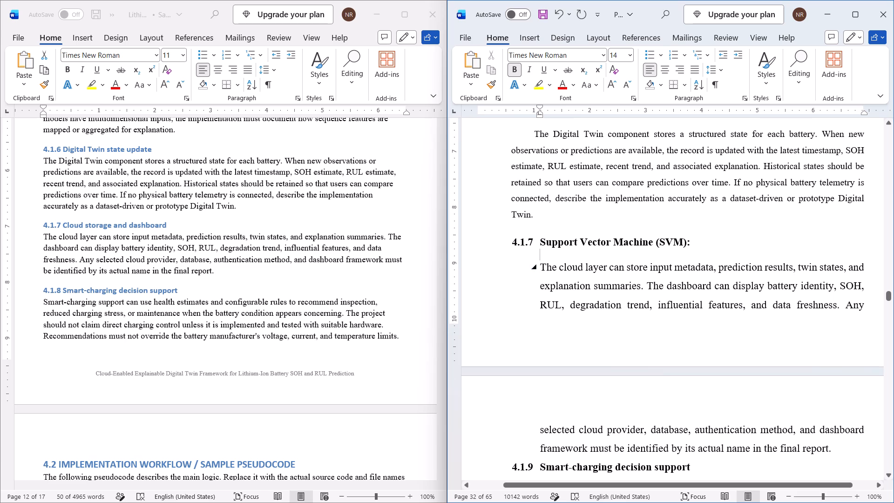
Align the cloud layer paragraph's left indent with the body text above and give it a first-line indent of about 0.5 inch.
left_click_drag(541, 269, 842, 444)
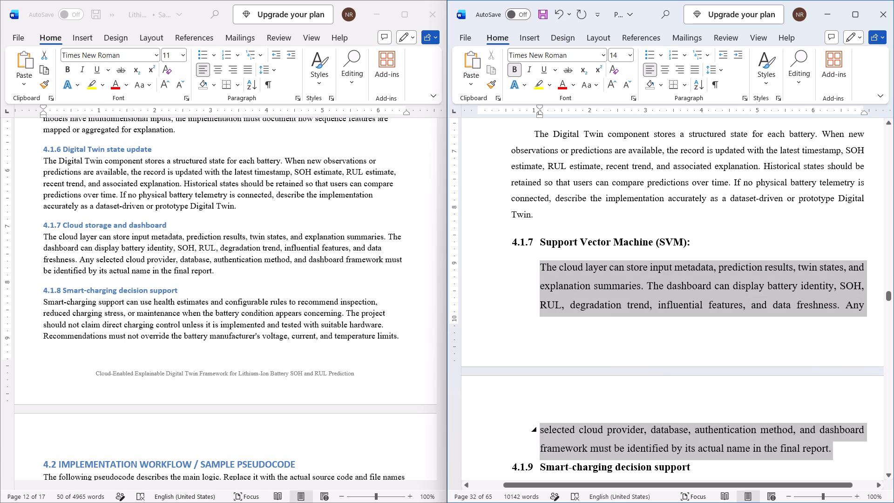
left_click_drag(842, 444, 876, 444)
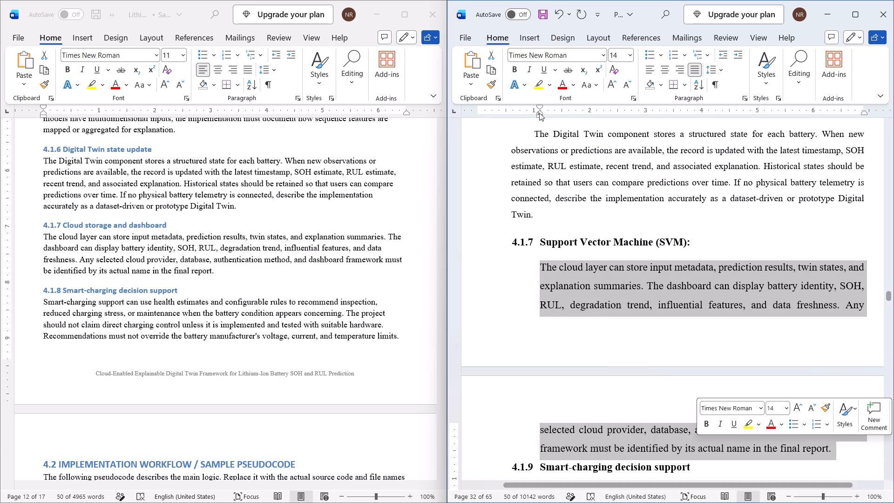
left_click(540, 115)
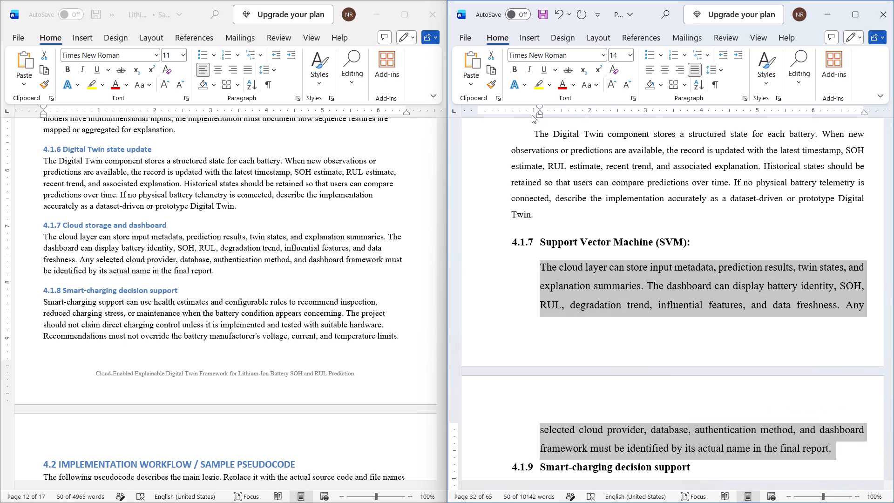
left_click_drag(537, 116, 528, 116)
left_click_drag(539, 107, 533, 107)
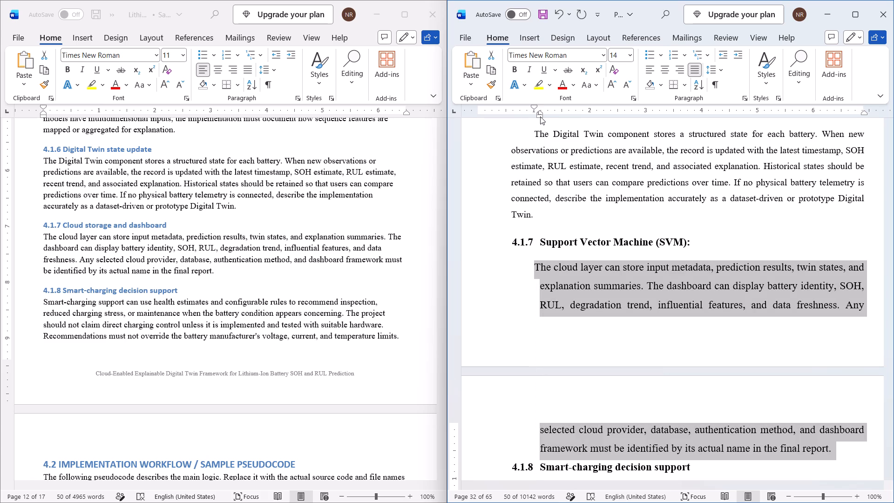
left_click_drag(540, 116, 511, 117)
left_click_drag(541, 115, 521, 115)
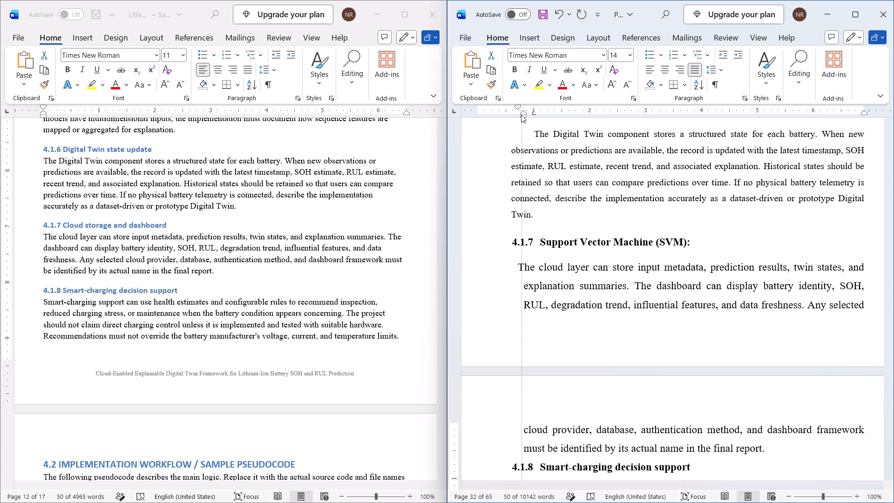
left_click_drag(521, 115, 512, 116)
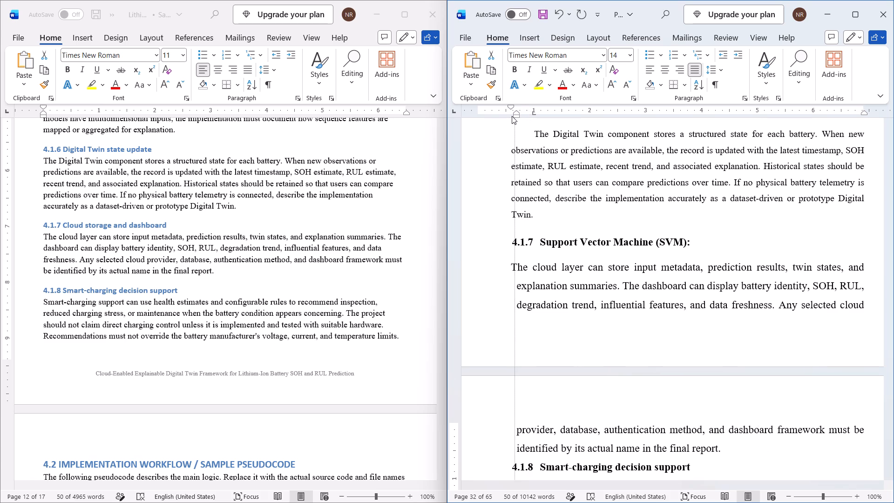
left_click_drag(512, 116, 511, 116)
left_click_drag(502, 107, 536, 109)
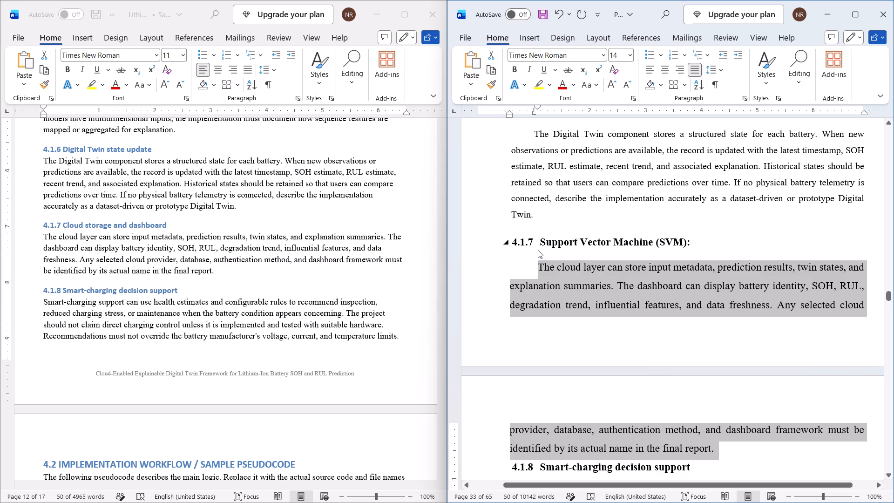
left_click(538, 352)
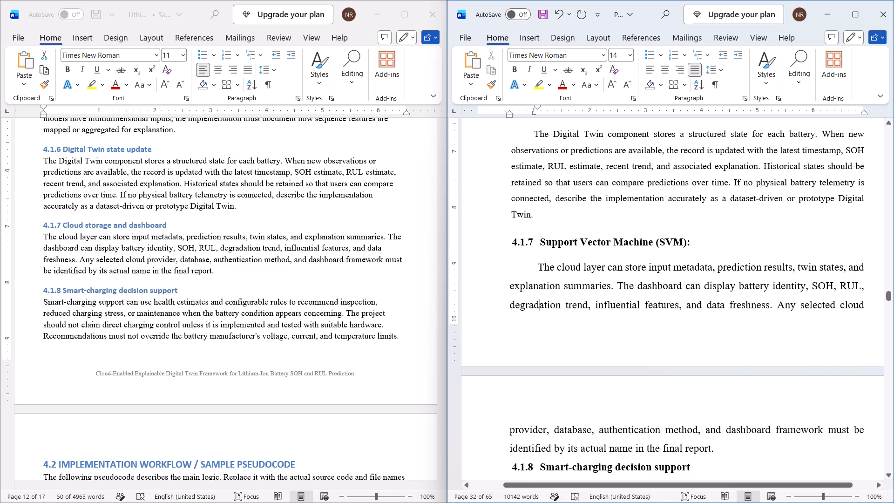
Reduce the font size of the cloud layer paragraph under 4.1.7 to 12.
left_click_drag(716, 451, 601, 338)
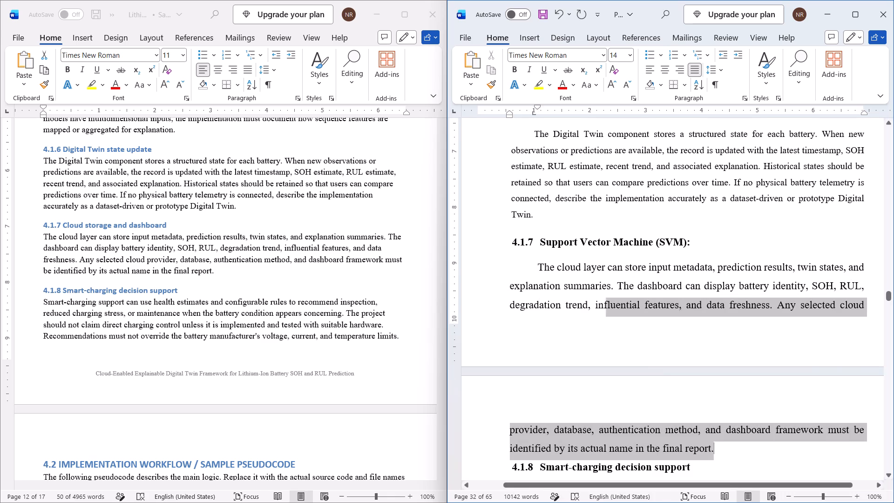
left_click_drag(601, 338, 544, 265)
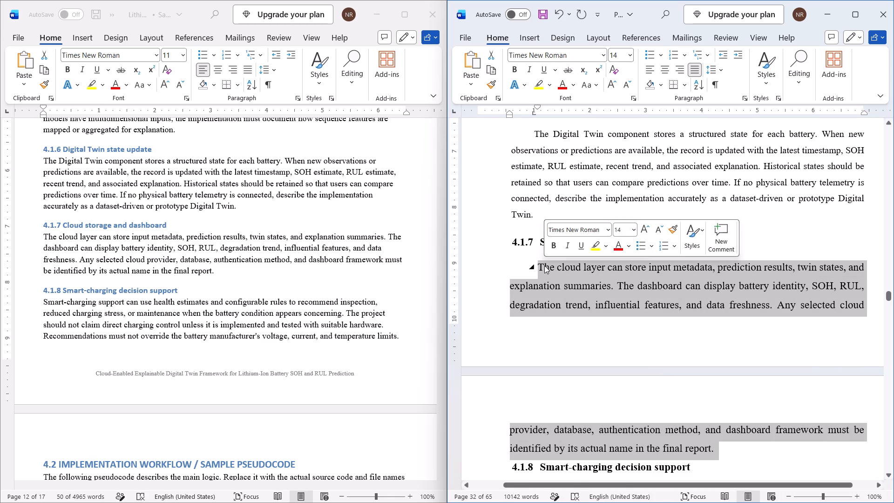
left_click(623, 83)
left_click(629, 354)
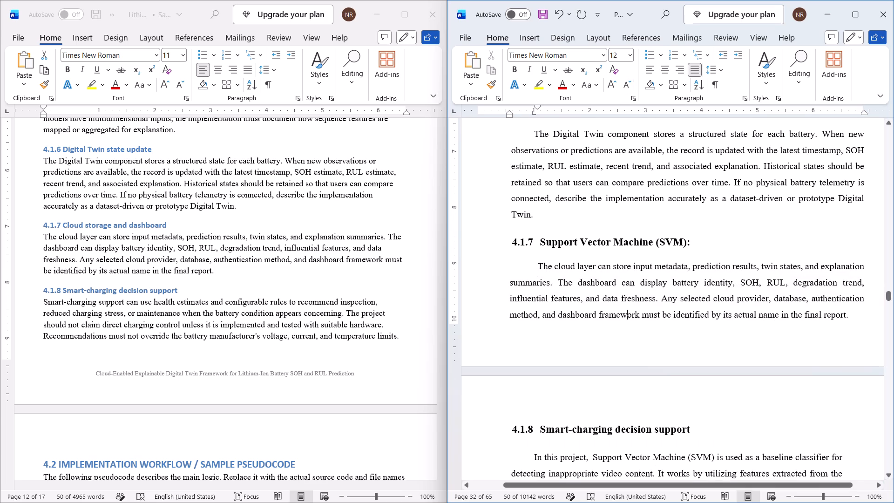
Replace the SVM paragraph under the report's 4.1.8 heading with the source document's 4.1.8 Smart-charging decision support paragraph as plain text.
scroll(629, 354, "down", 3)
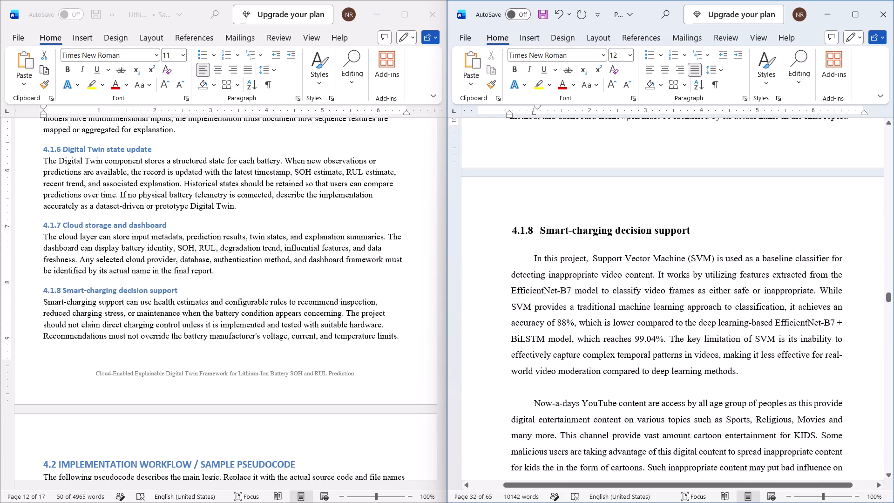
left_click(44, 299)
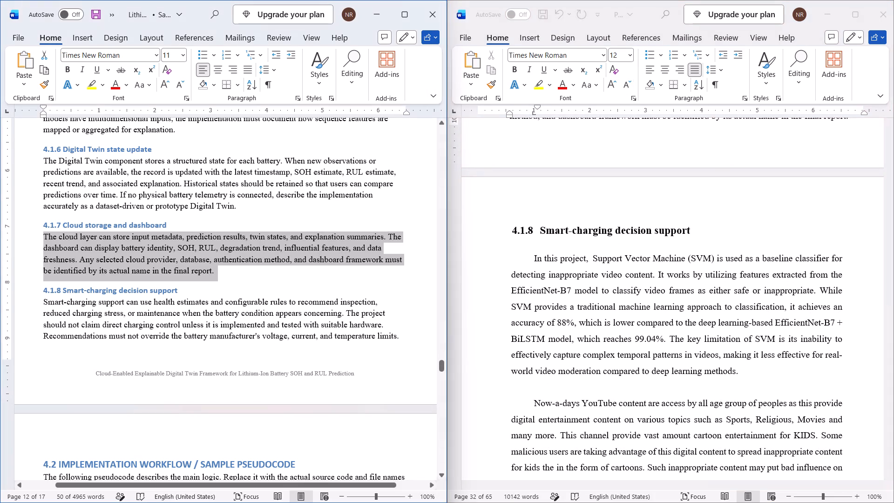
left_click(43, 299)
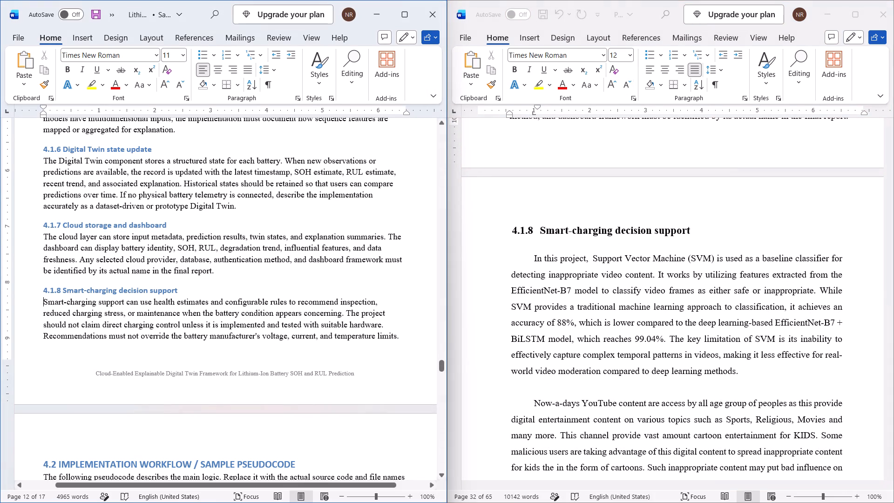
left_click_drag(43, 303, 337, 337)
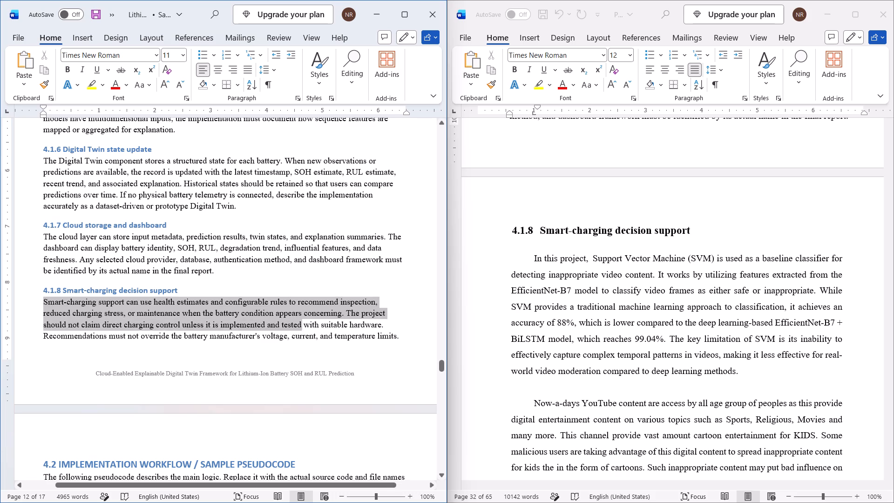
left_click_drag(337, 337, 400, 340)
key("ctrl+c")
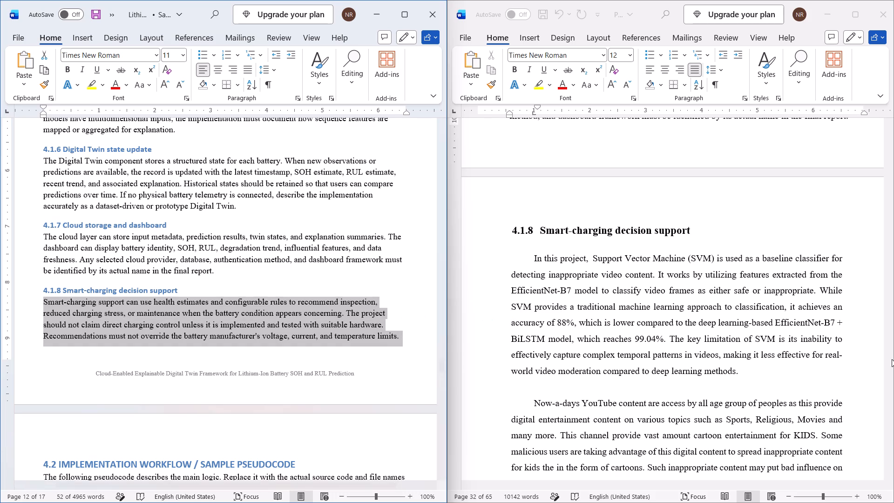
left_click(846, 20)
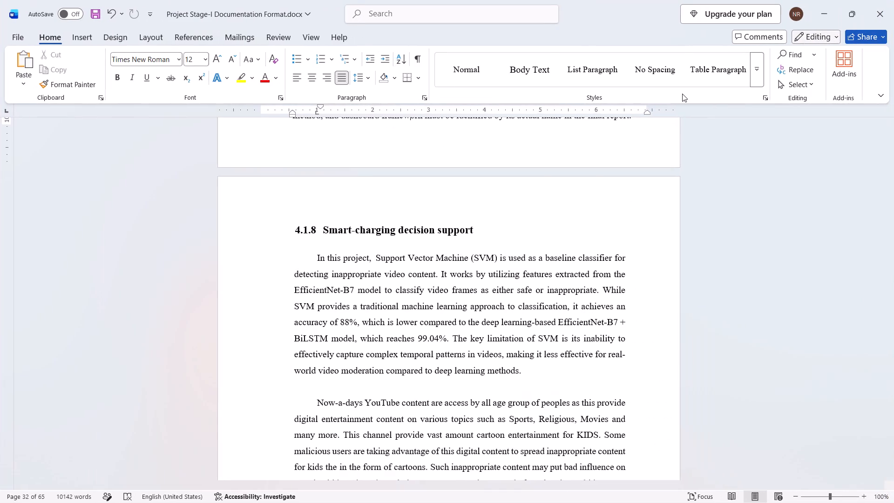
scroll(474, 340, "down", 1)
scroll(474, 340, "up", 1)
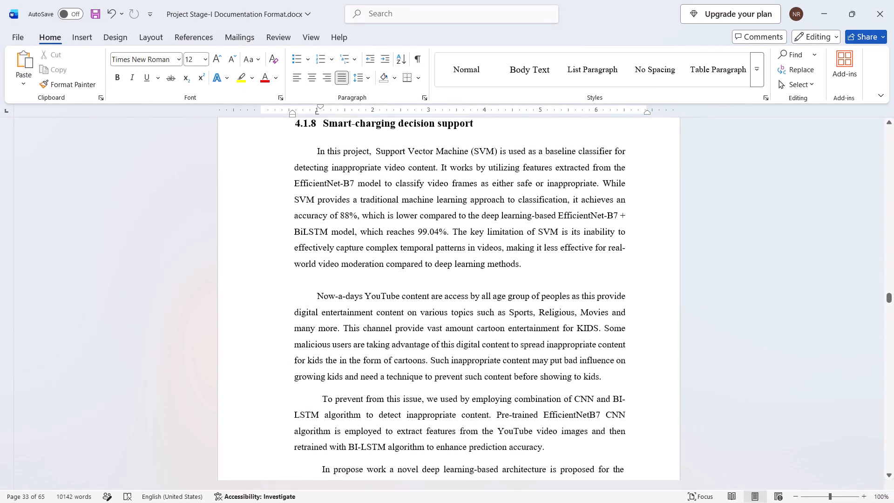
left_click_drag(315, 150, 508, 248)
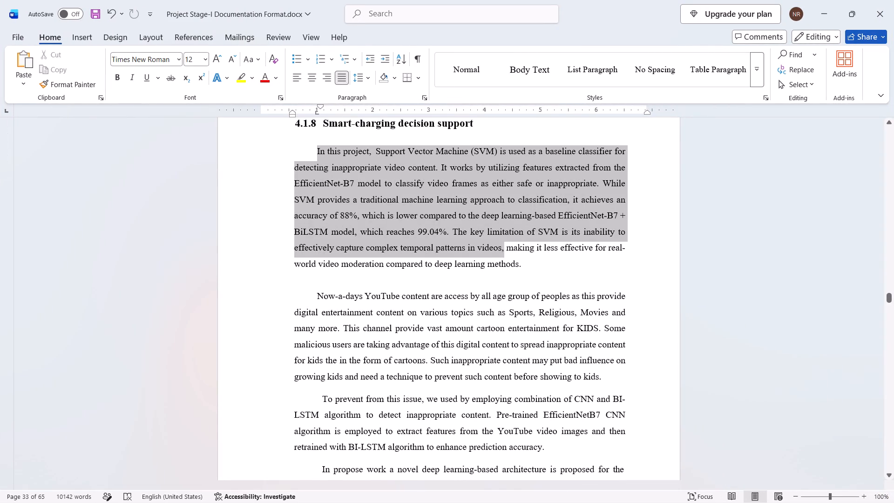
left_click_drag(508, 248, 526, 265)
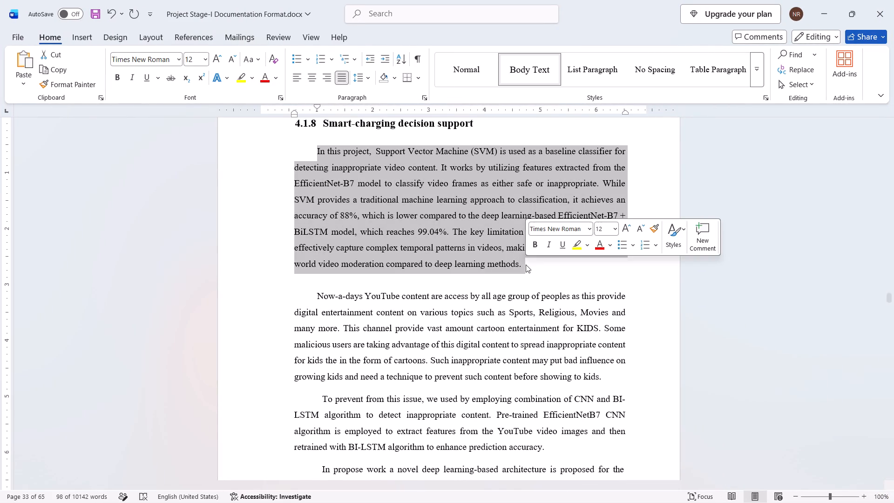
key("ctrl+shift+v")
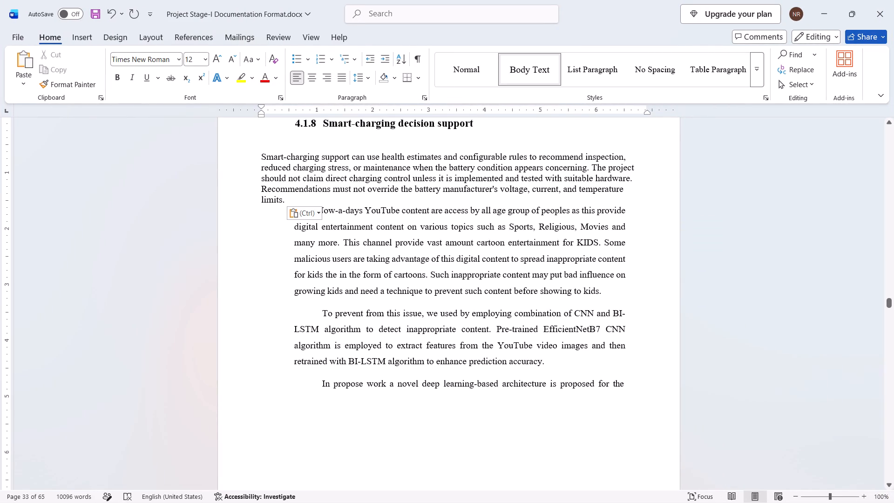
Justify the smart-charging support paragraph under 4.1.8 and set its line spacing to 1.5.
scroll(346, 238, "up", 1)
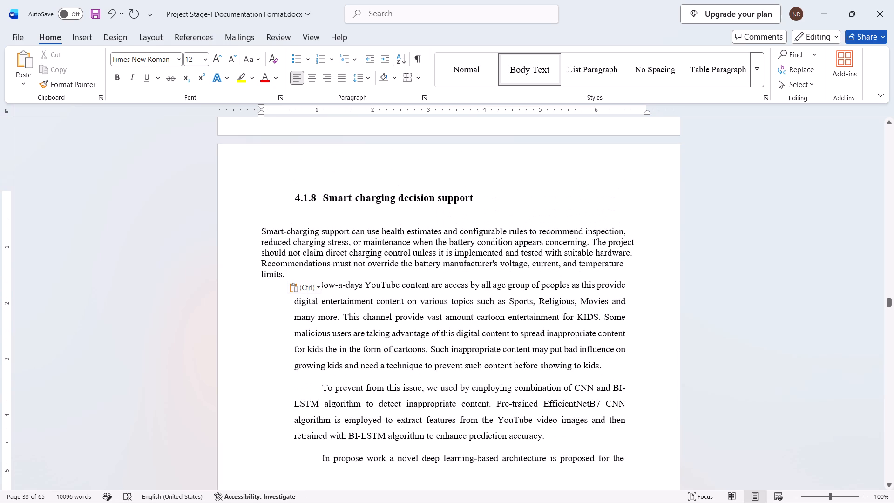
left_click_drag(287, 276, 257, 234)
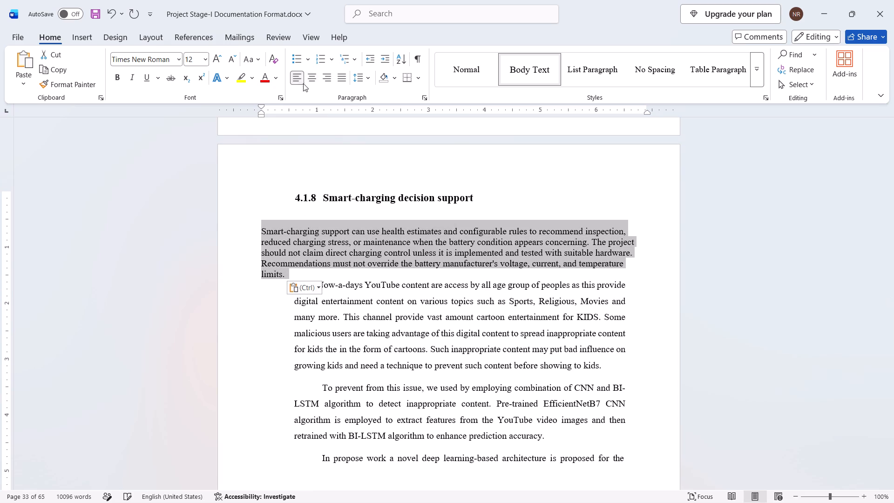
left_click_drag(340, 76, 363, 79)
left_click(363, 79)
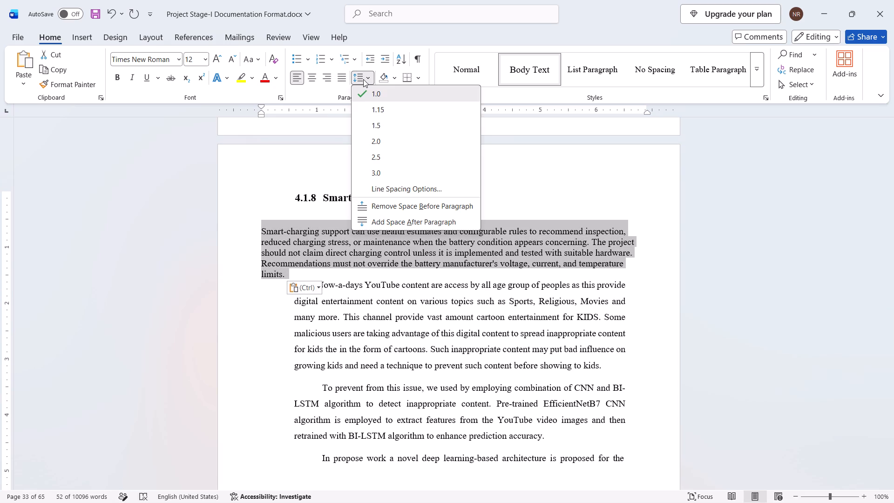
left_click(379, 106)
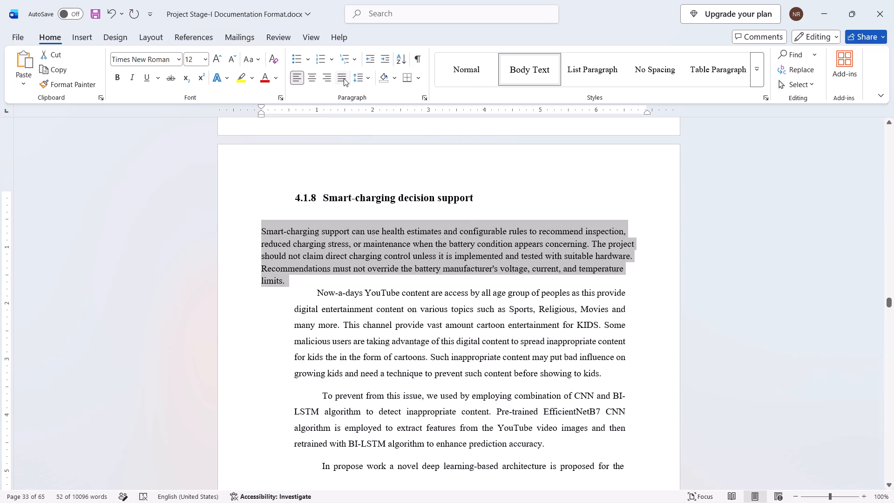
left_click(344, 78)
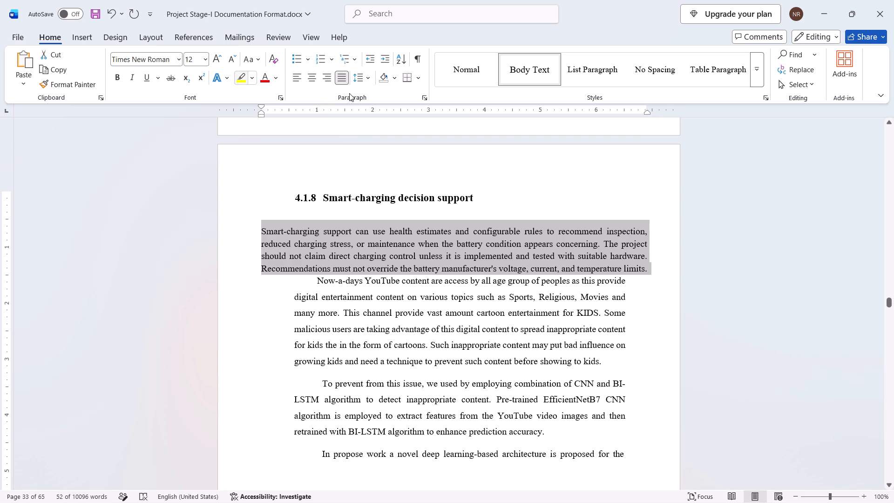
left_click(362, 81)
left_click(374, 129)
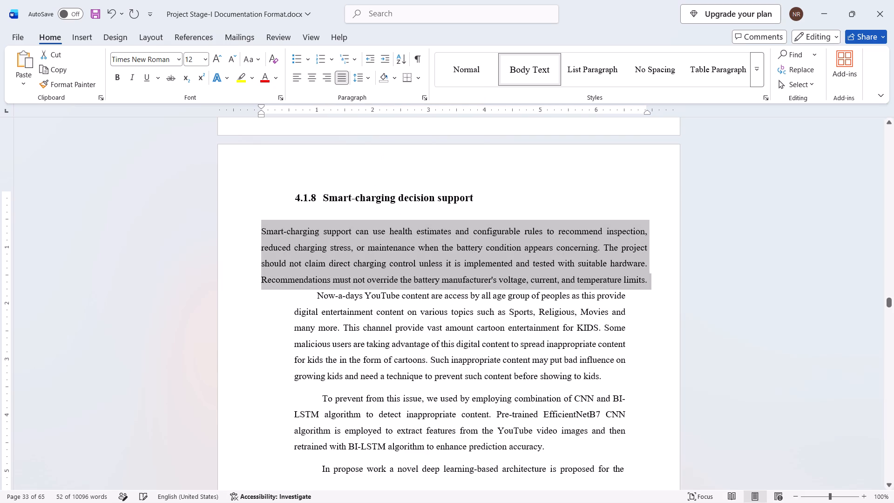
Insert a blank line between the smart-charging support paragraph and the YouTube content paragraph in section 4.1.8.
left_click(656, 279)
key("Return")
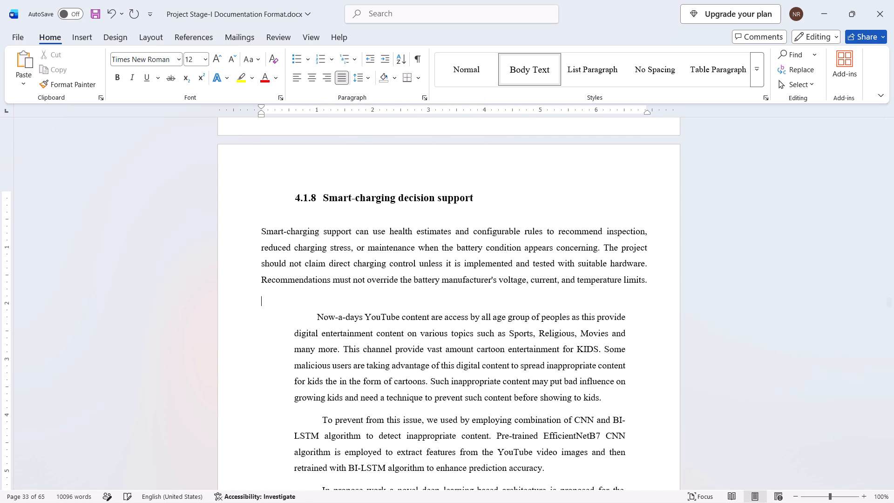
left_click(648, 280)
Give the smart-charging support paragraph a left indent of about 0.5 inch, with its first line starting near the 1-inch mark.
scroll(276, 253, "up", 1)
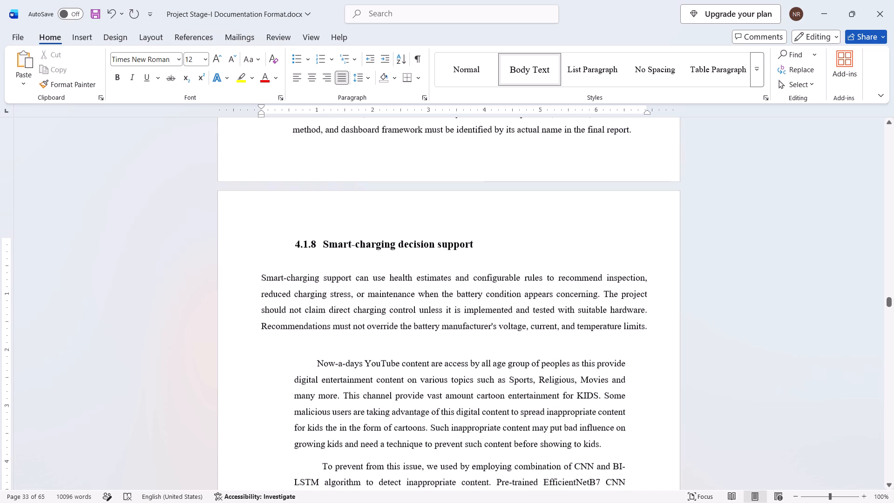
scroll(276, 253, "up", 3)
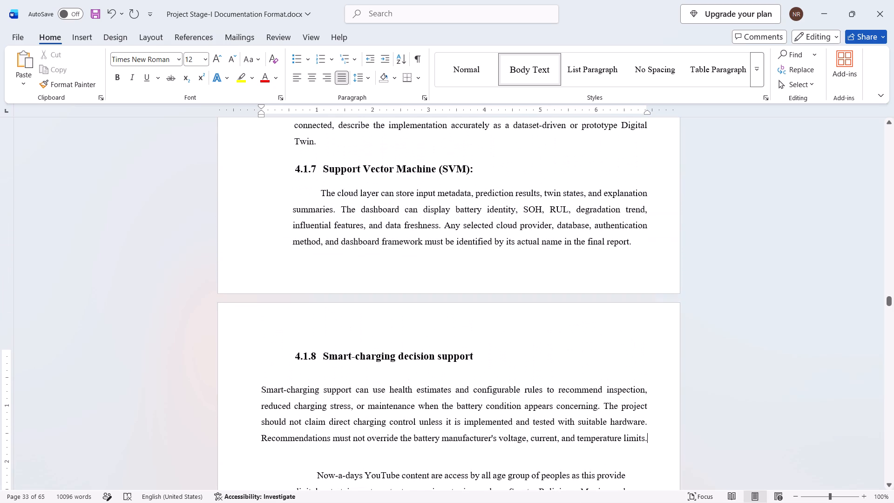
left_click_drag(258, 387, 477, 437)
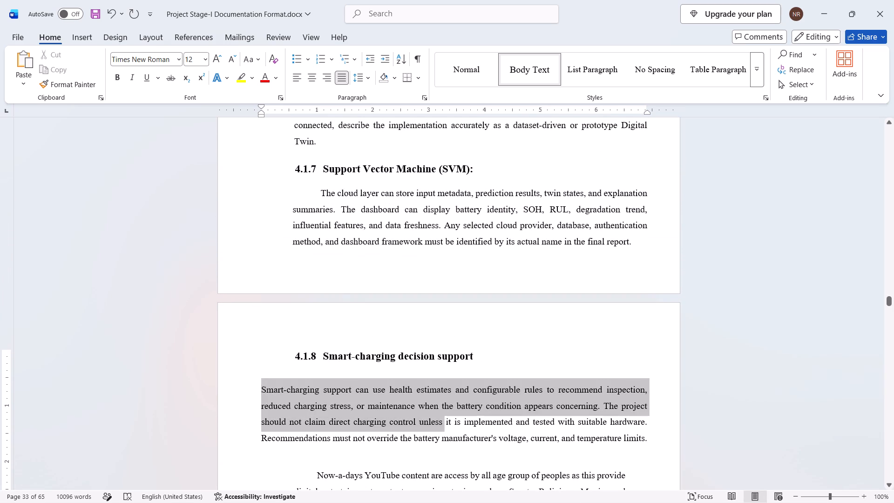
left_click_drag(477, 437, 686, 444)
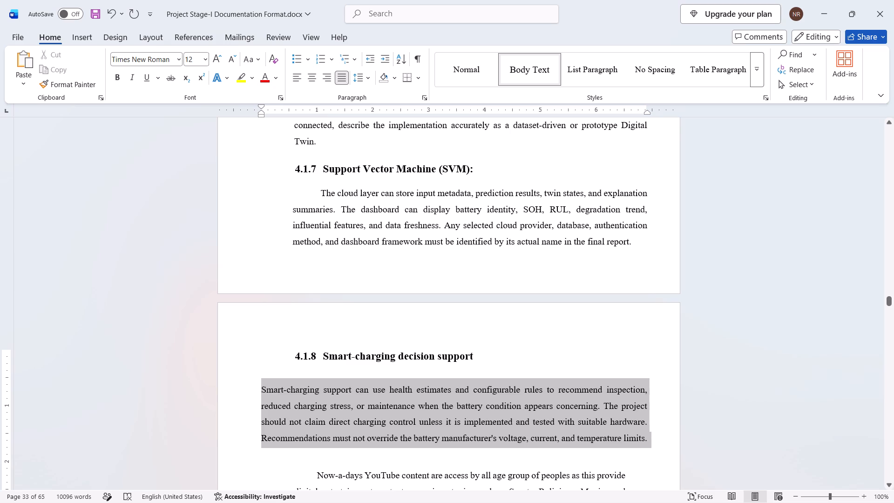
left_click_drag(686, 444, 694, 444)
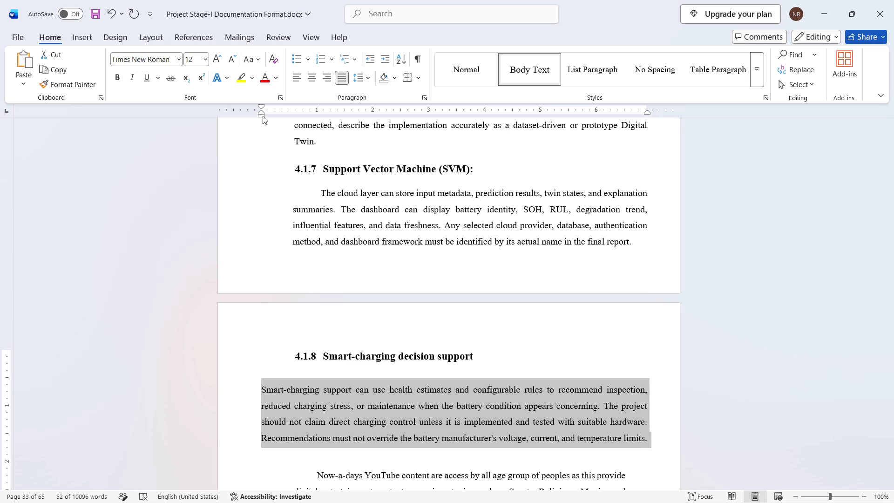
left_click_drag(263, 116, 293, 122)
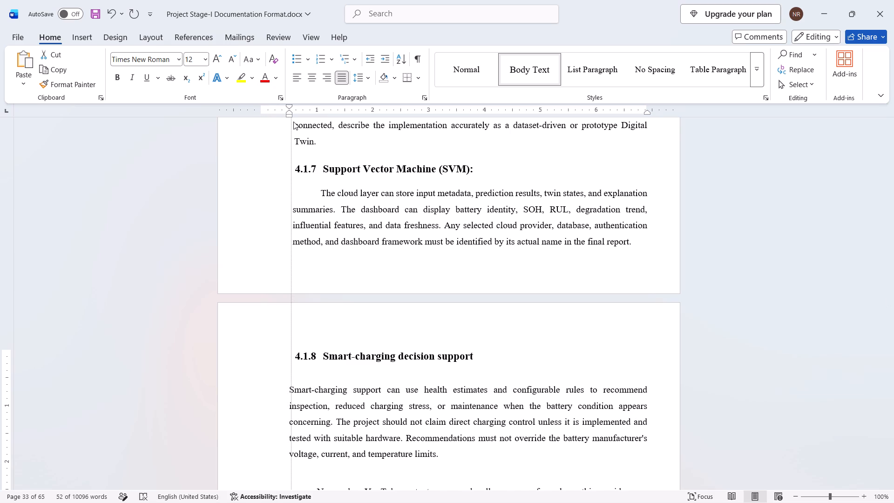
left_click_drag(293, 122, 290, 123)
left_click_drag(290, 123, 291, 123)
left_click_drag(289, 107, 291, 107)
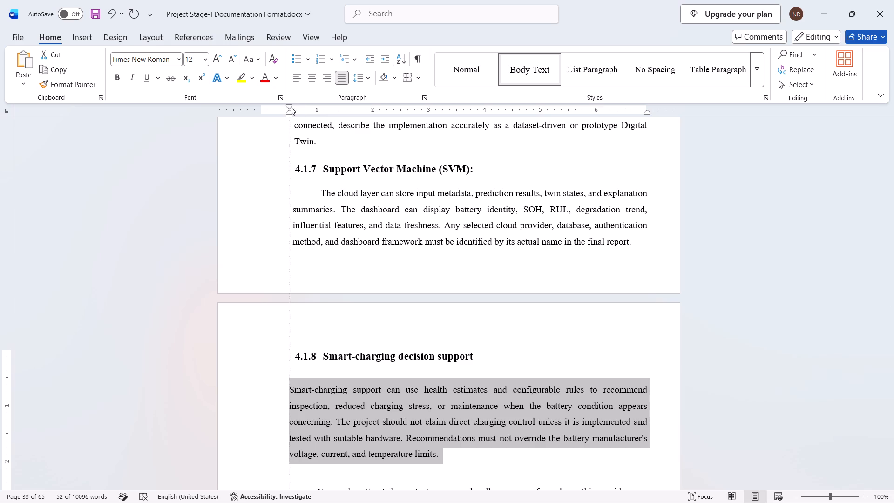
left_click_drag(291, 107, 322, 111)
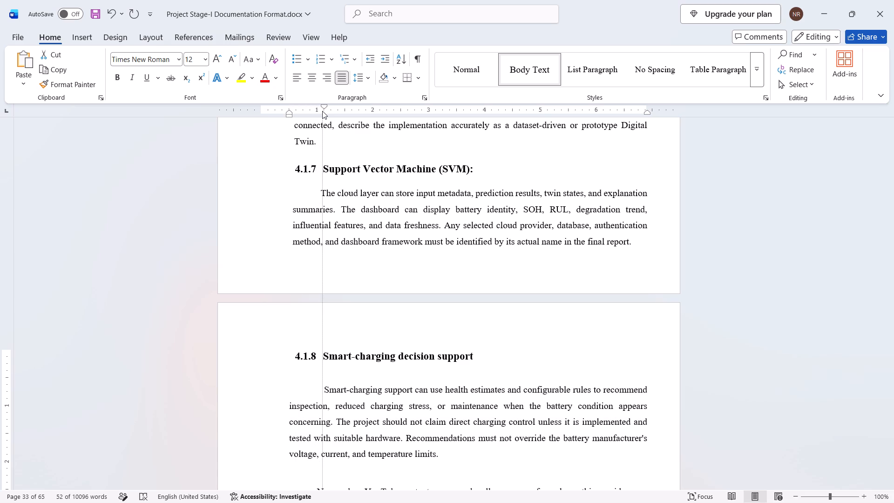
left_click_drag(322, 111, 321, 112)
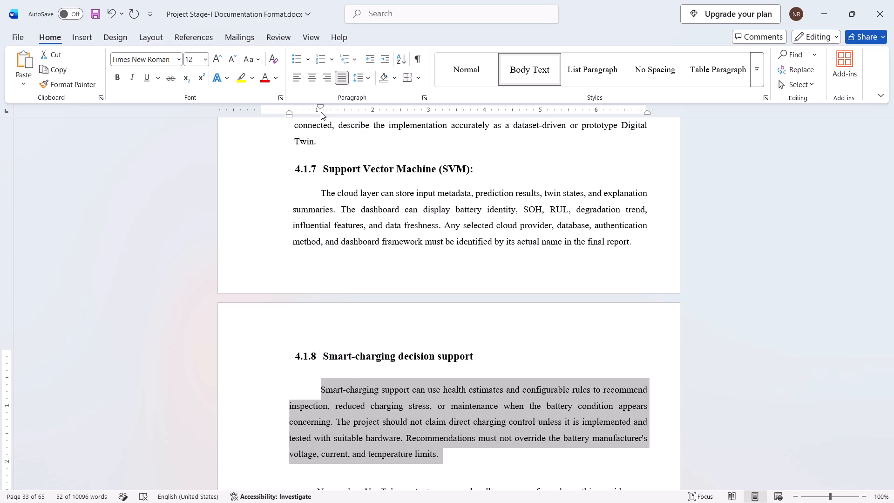
Delete the old text under 4.1.8 from "Now-a-days YouTube content" through "architecture is proposed for the", along with the blank line above it.
left_click(314, 289)
scroll(314, 289, "down", 2)
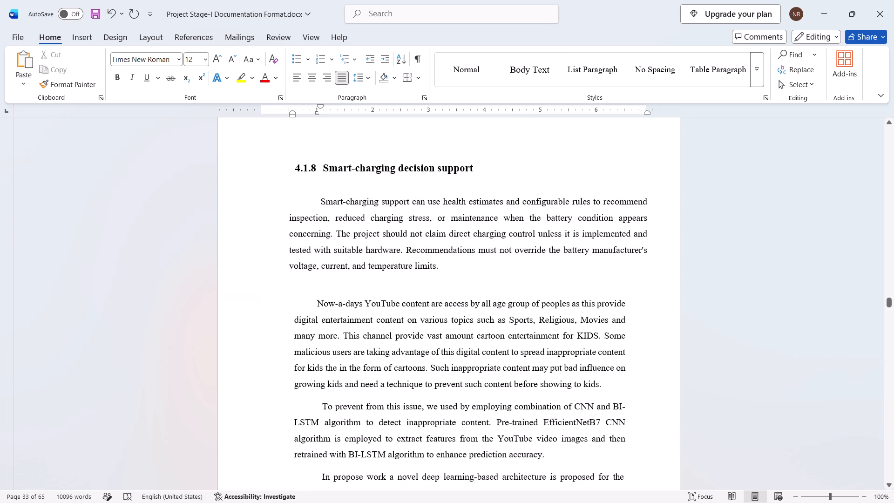
left_click(313, 280)
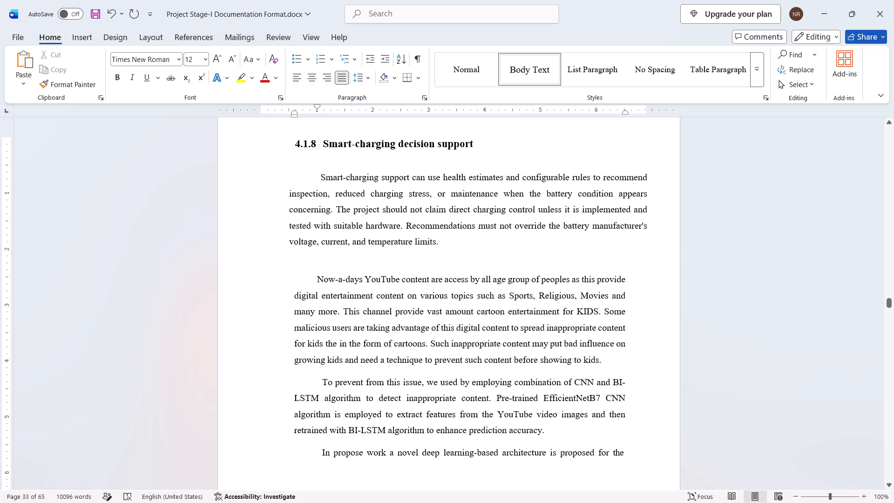
left_click_drag(316, 283, 466, 416)
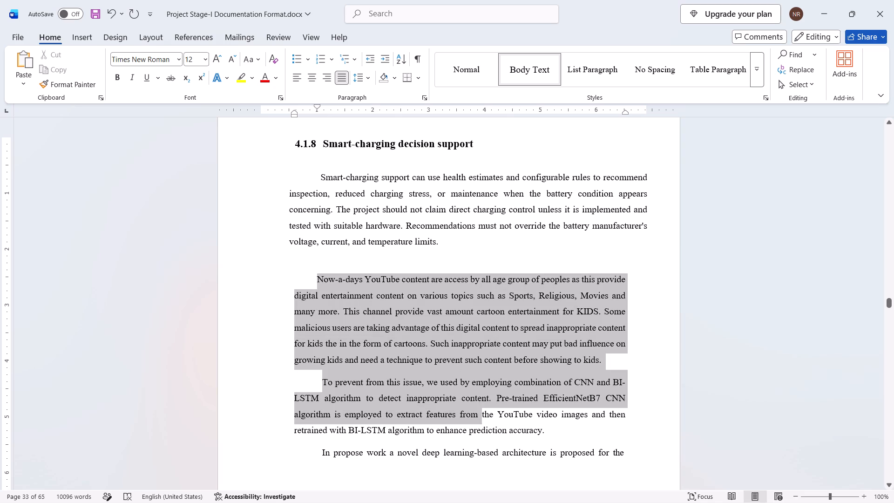
left_click_drag(466, 416, 533, 430)
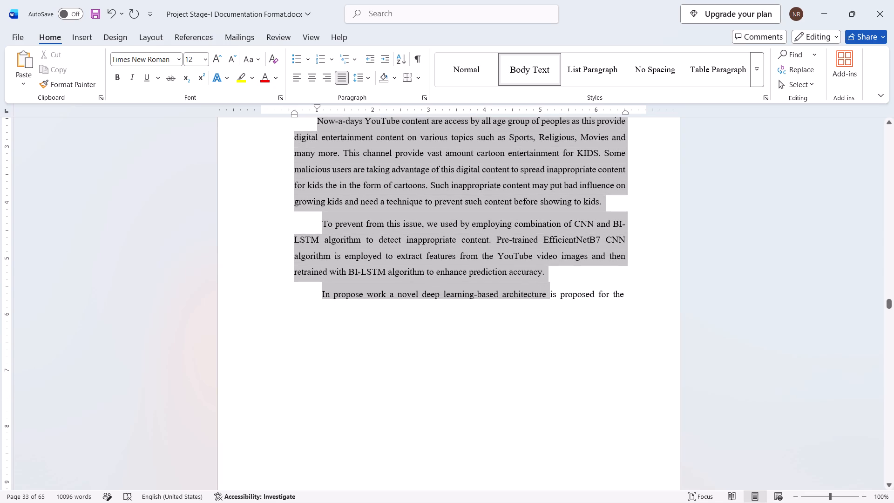
left_click_drag(533, 430, 654, 483)
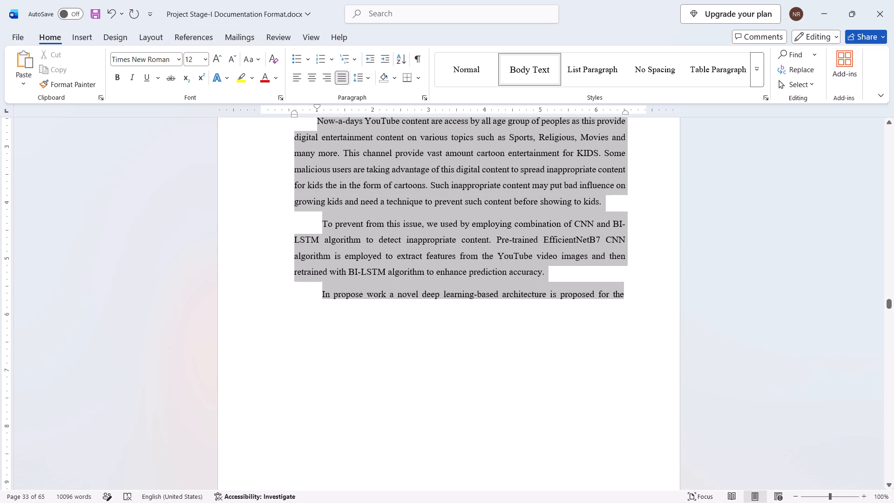
left_click_drag(654, 483, 647, 502)
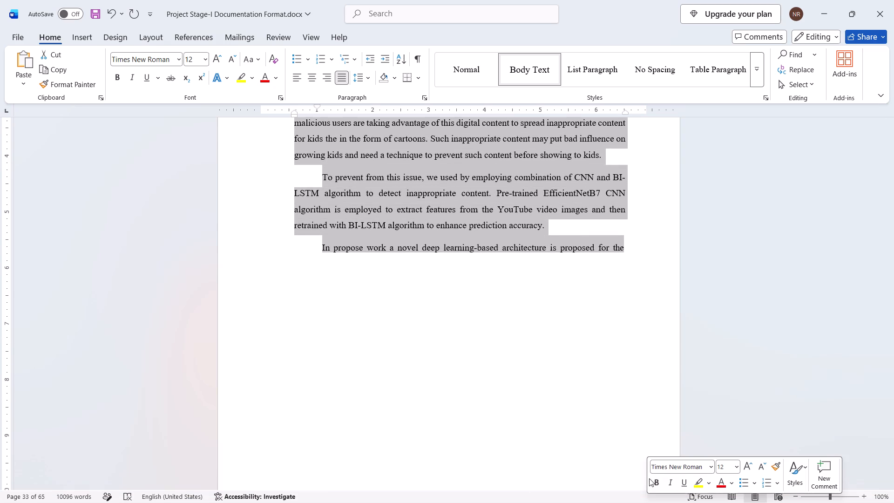
scroll(624, 401, "down", 1)
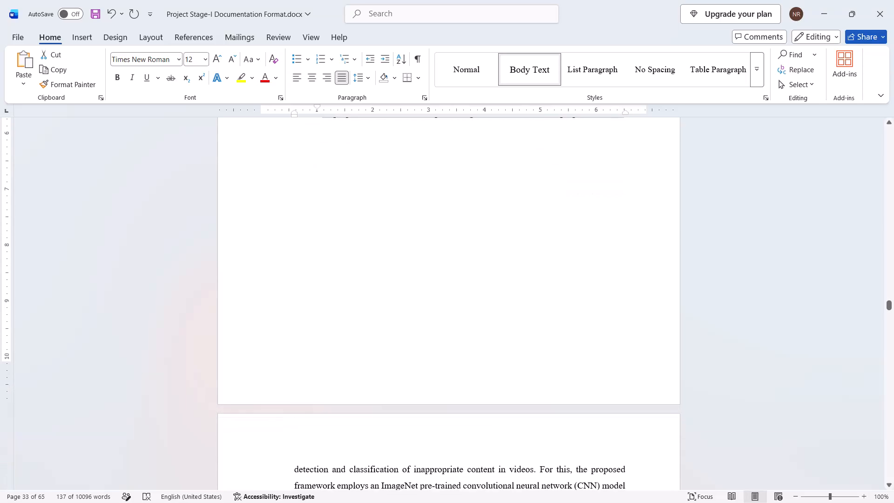
key("BackSpace")
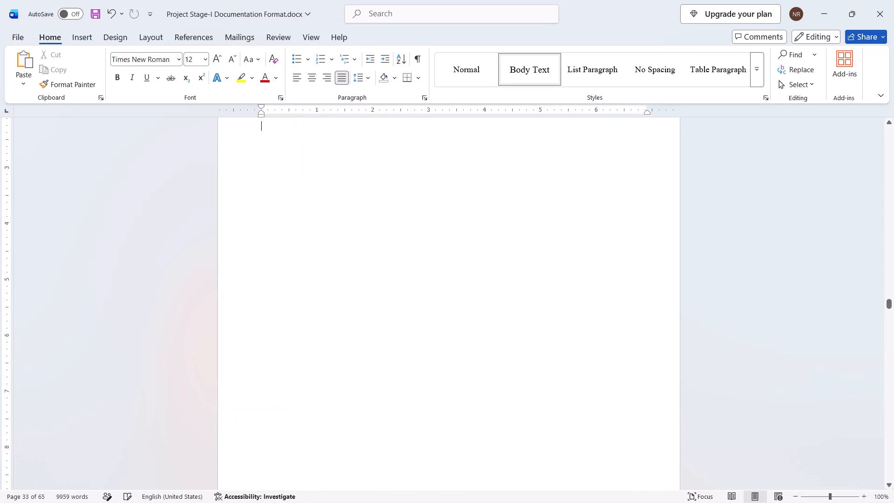
scroll(527, 363, "up", 1)
key("BackSpace")
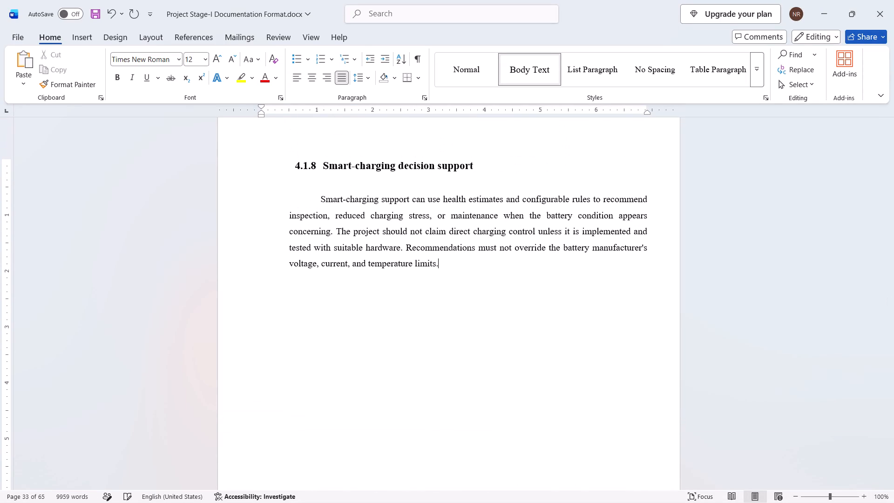
Remove the empty space below the smart-charging paragraph so the leftover text starting "detection and classification" follows it directly.
left_click(376, 420)
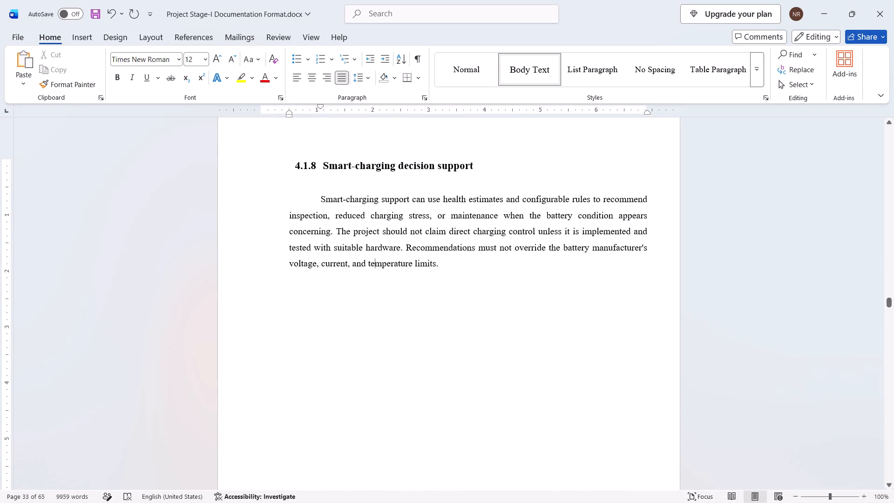
double_click(376, 420)
key("ctrl+a")
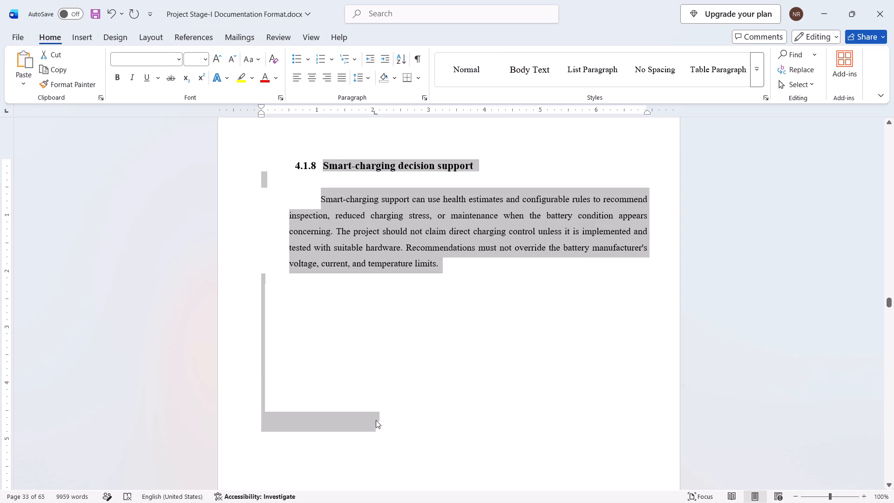
left_click(377, 428)
left_click_drag(377, 428, 373, 428)
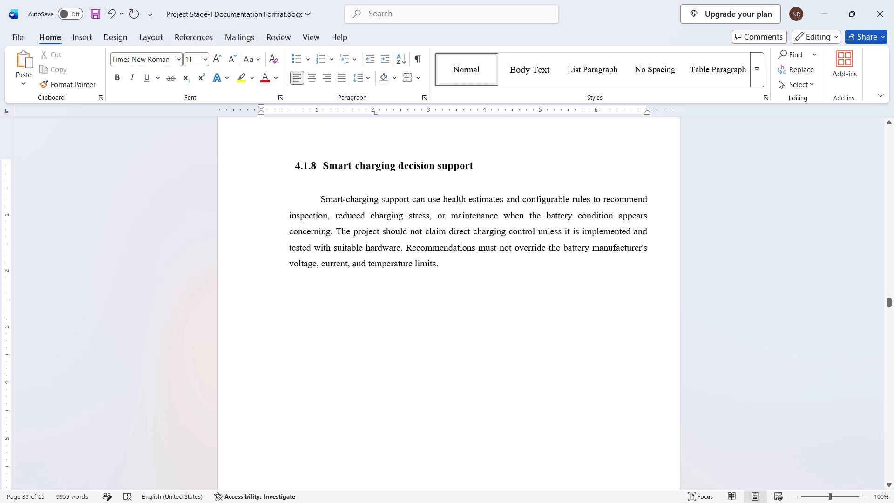
left_click_drag(373, 428, 263, 343)
key("BackSpace")
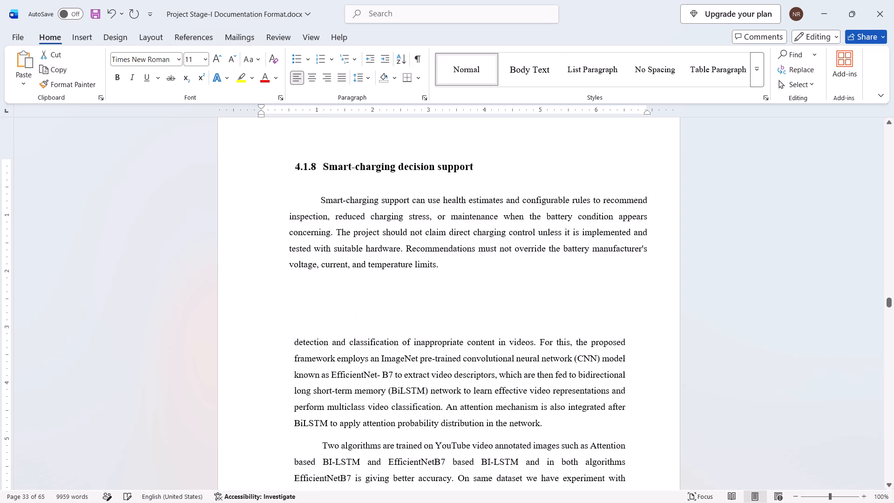
key("BackSpace")
key("BackSpace")
key("BackSpace")
key("BackSpace")
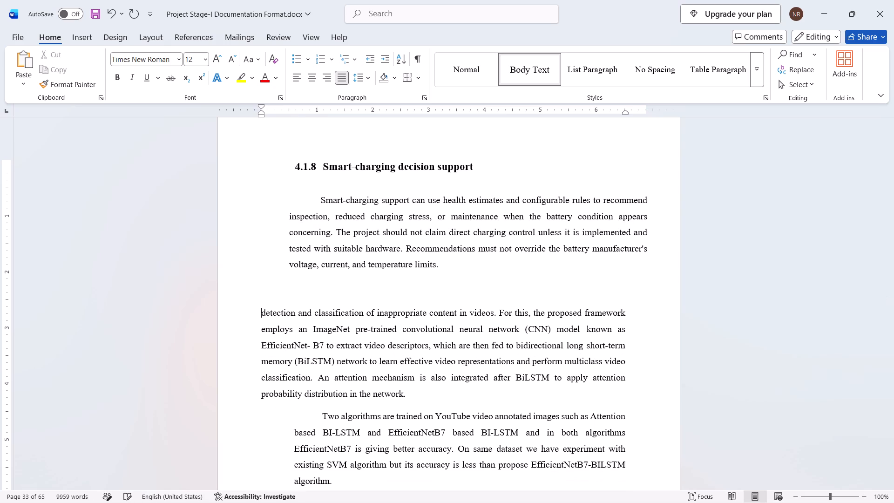
key("BackSpace")
key("BackSpace")
key("BackSpace")
Review the remaining old project content after 4.1.8, including the algorithm paragraphs, Figures 4.1 to 4.3 and the numbered module list.
scroll(263, 343, "down", 1)
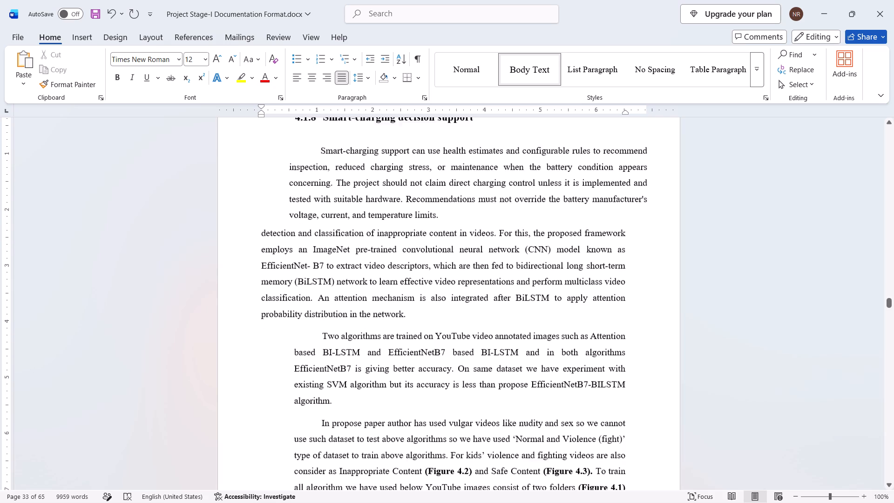
scroll(263, 343, "down", 2)
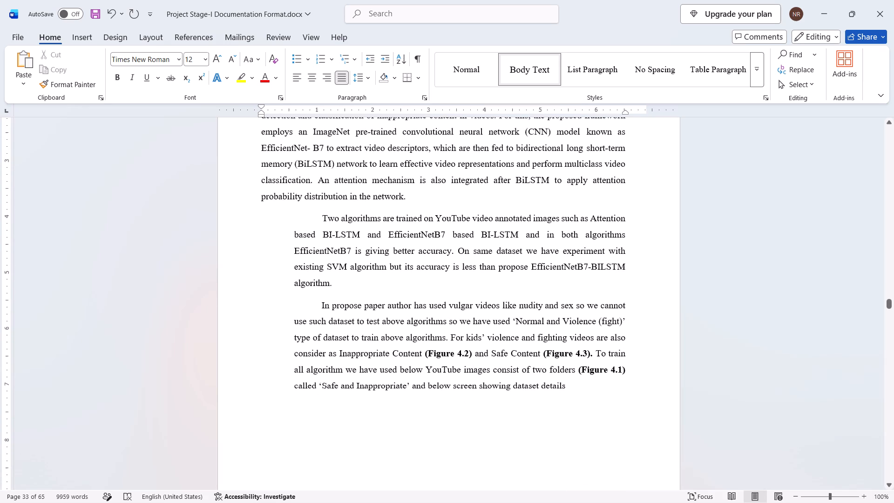
scroll(358, 308, "down", 3)
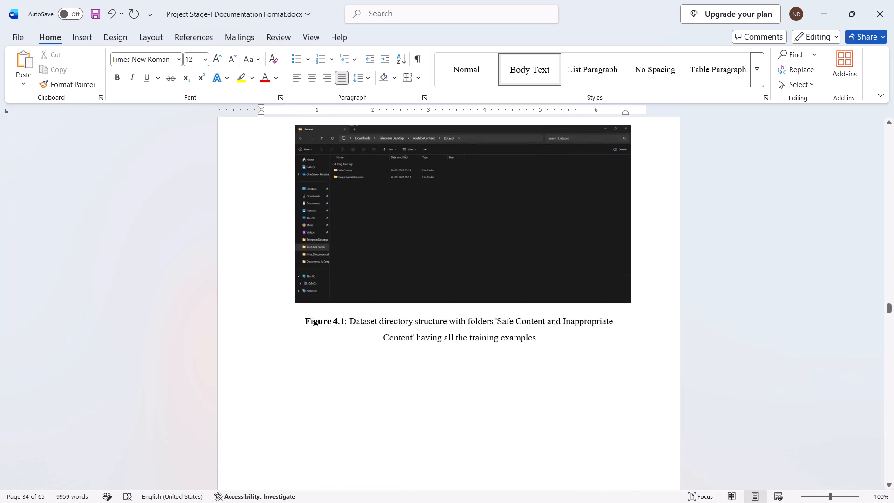
scroll(358, 308, "down", 3)
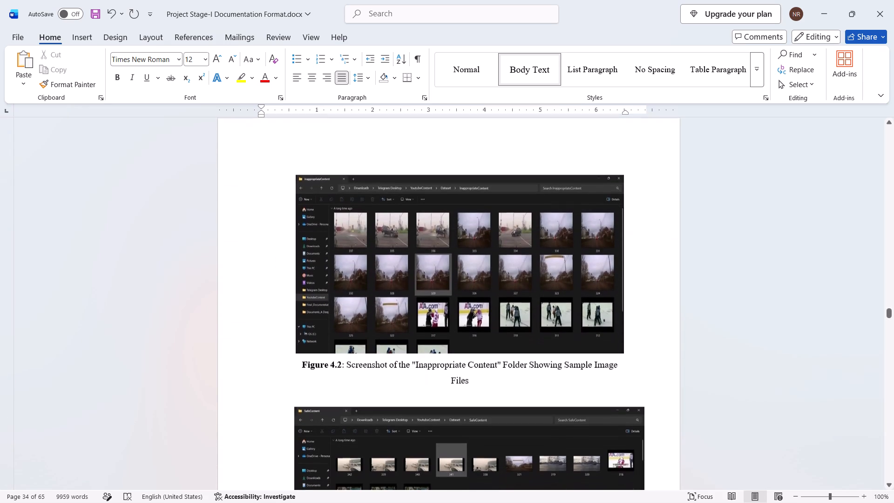
scroll(358, 308, "down", 1)
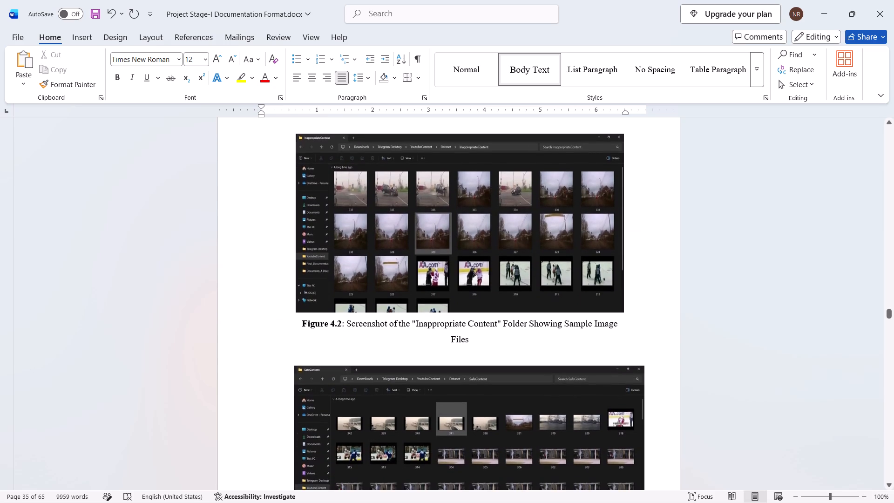
scroll(358, 308, "down", 1)
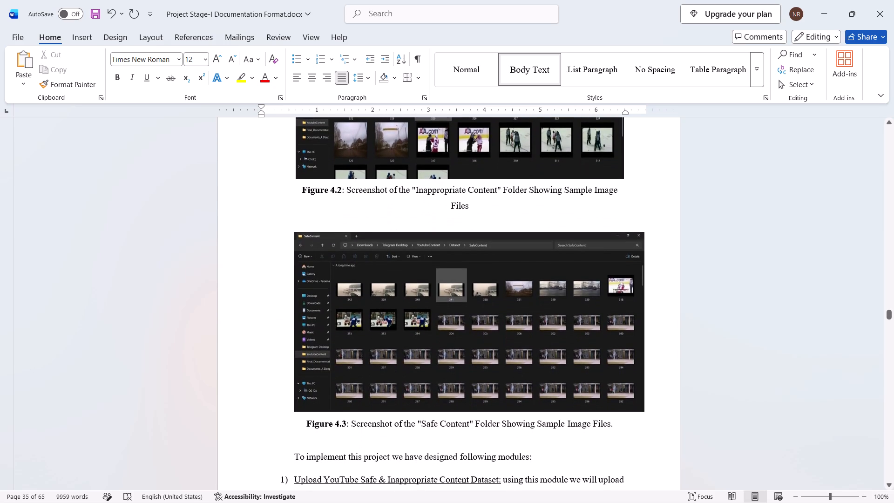
scroll(358, 308, "down", 1)
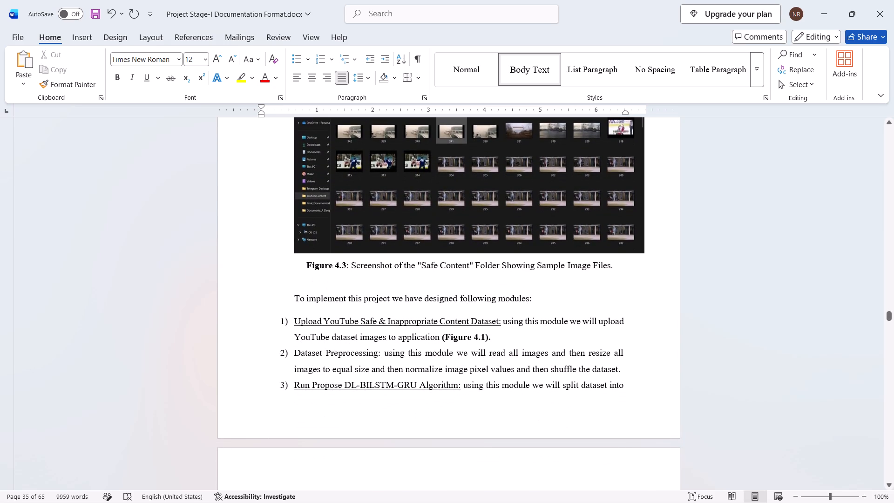
scroll(358, 308, "down", 5)
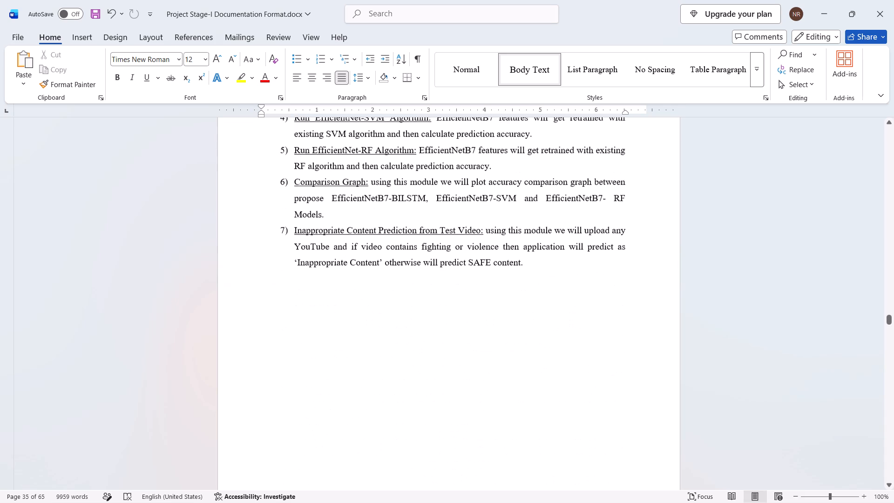
scroll(358, 308, "up", 8)
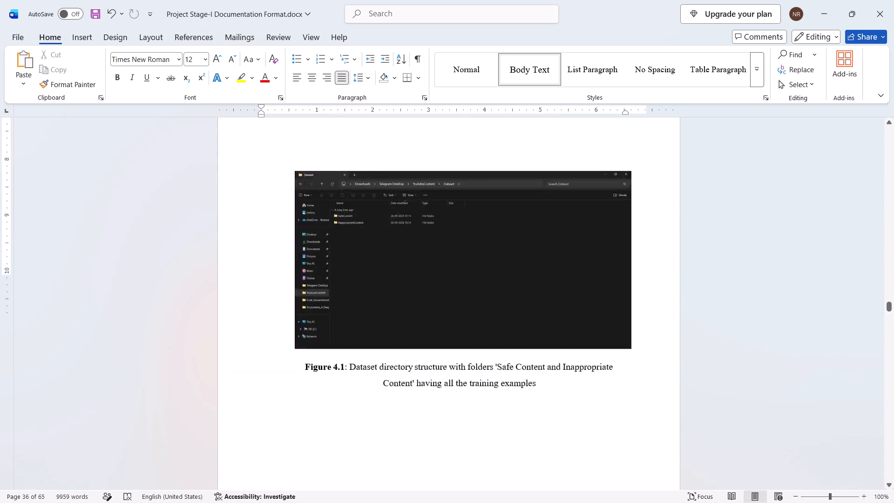
Delete the old text from "detection and classification of inappropriate content" through the end of the "Two algorithms are trained" paragraph.
scroll(358, 308, "up", 2)
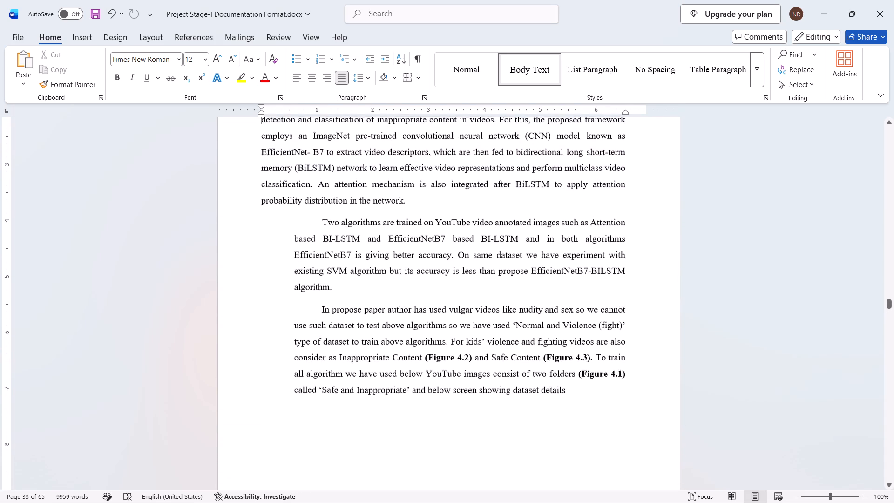
scroll(358, 308, "up", 1)
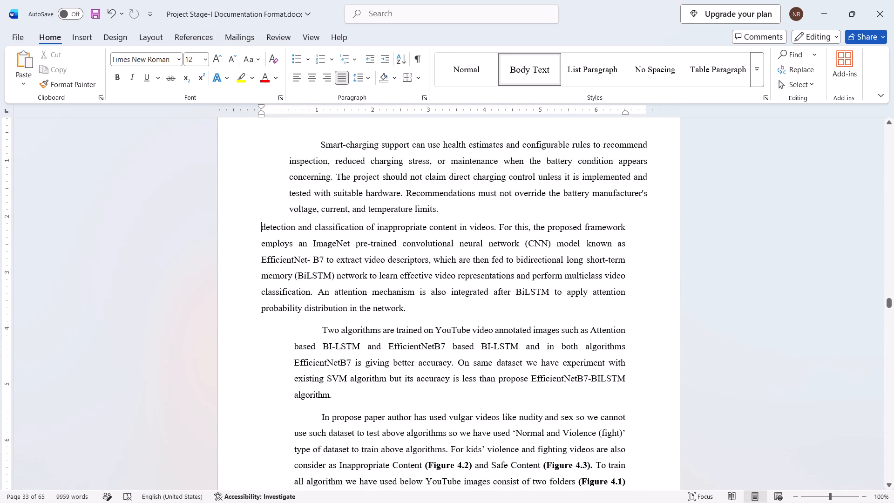
left_click(261, 227)
left_click_drag(261, 227, 487, 393)
key("BackSpace")
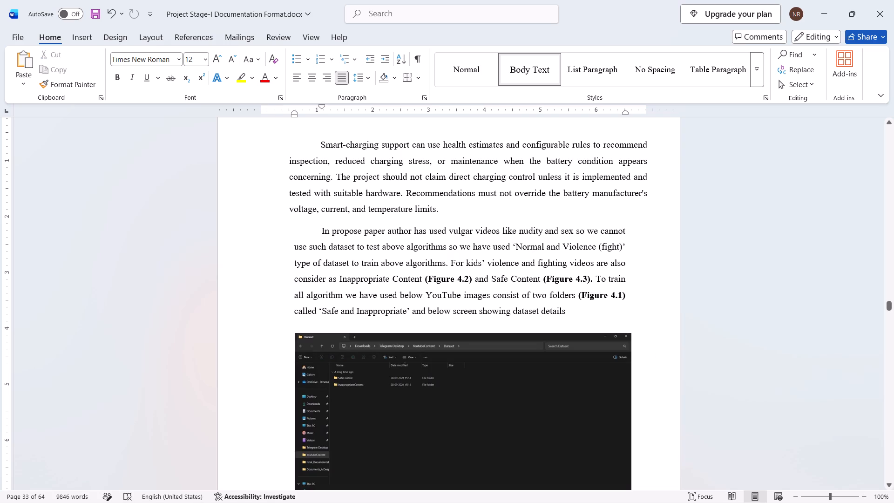
Make the old content from "In propose paper author" through module 7, including the figure captions, bold and set its font to Algerian.
left_click_drag(317, 231, 596, 442)
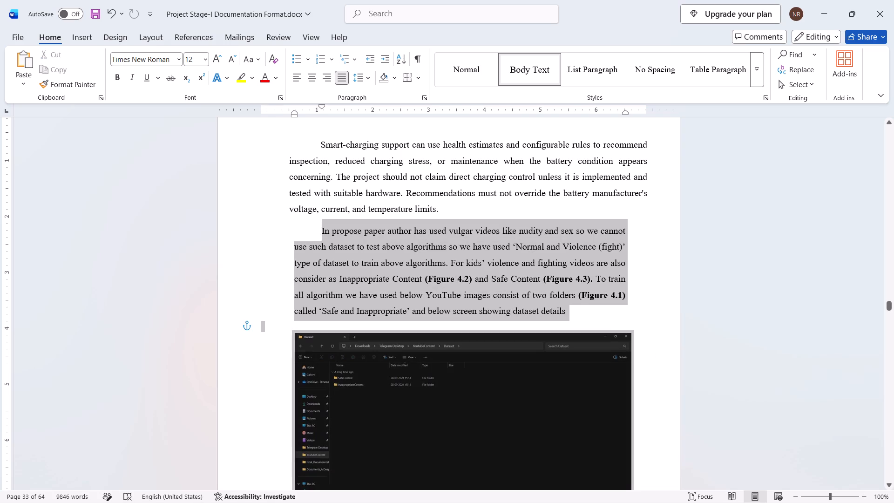
left_click_drag(596, 442, 595, 502)
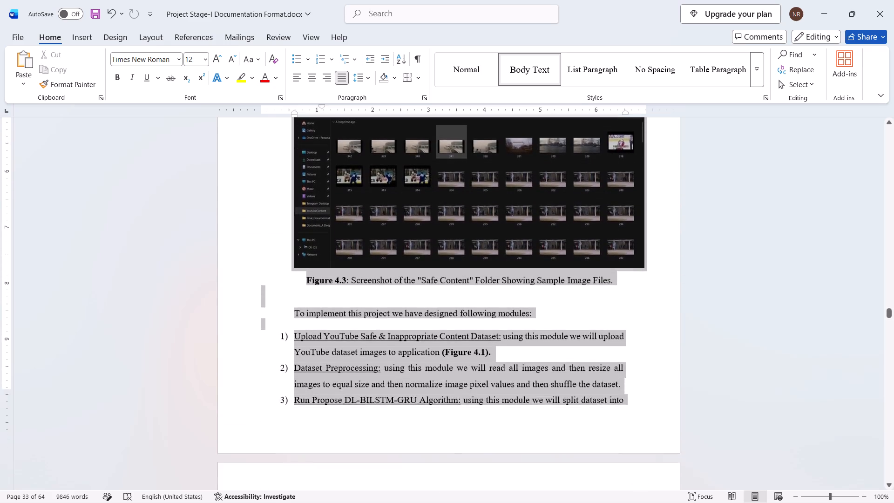
left_click_drag(595, 502, 573, 364)
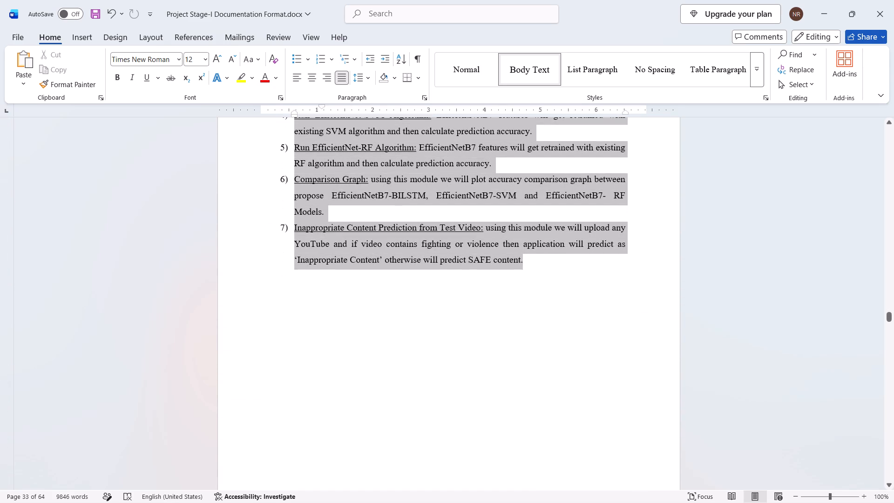
left_click_drag(573, 364, 582, 329)
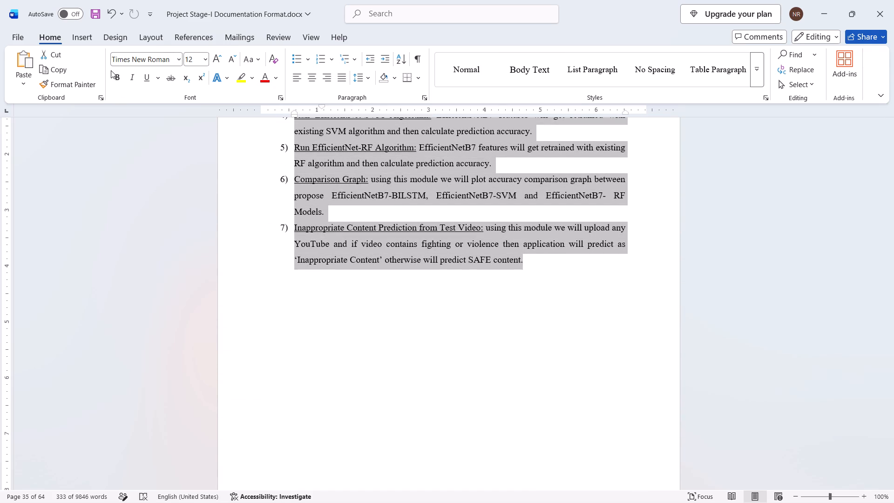
left_click(117, 80)
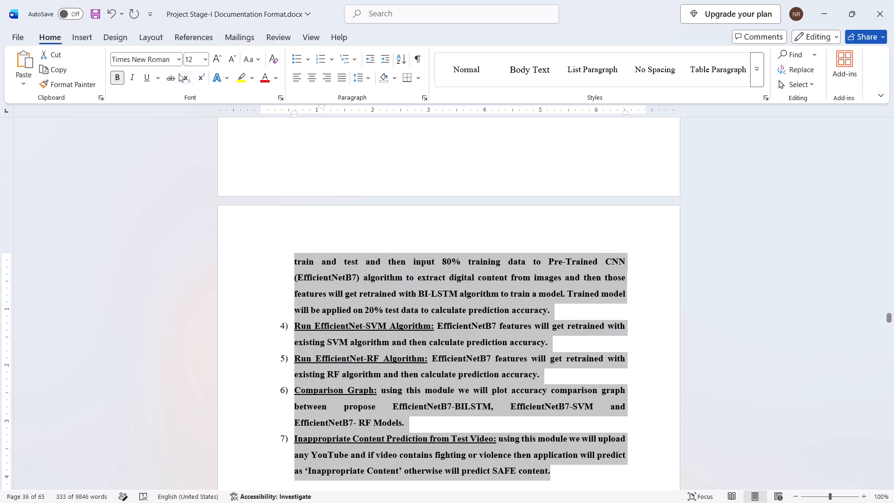
left_click(178, 59)
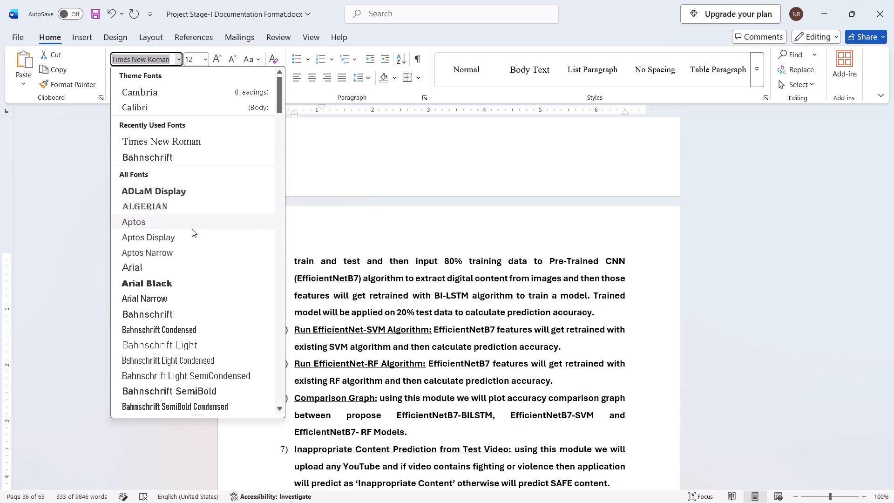
left_click(189, 209)
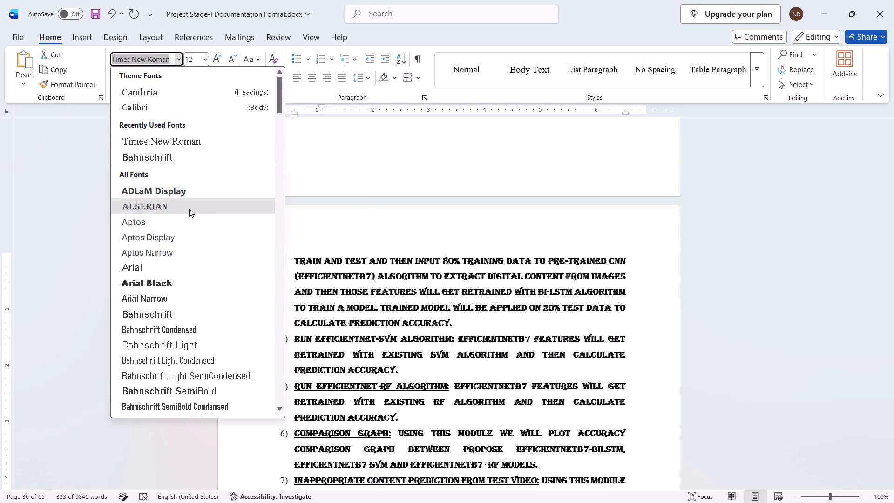
left_click(416, 215)
Check the restyled old content from the paragraph below the smart-charging text through the figure captions and numbered module list.
scroll(416, 215, "up", 3)
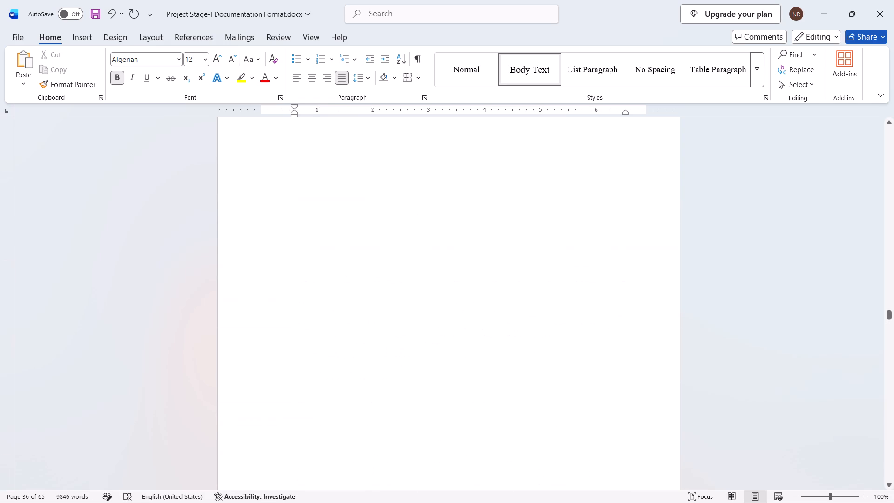
scroll(416, 215, "up", 4)
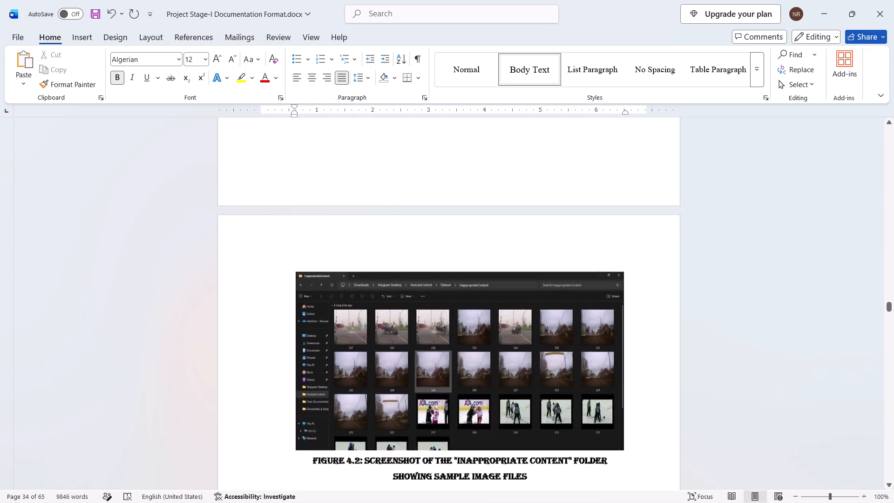
scroll(416, 215, "up", 1)
scroll(416, 215, "down", 2)
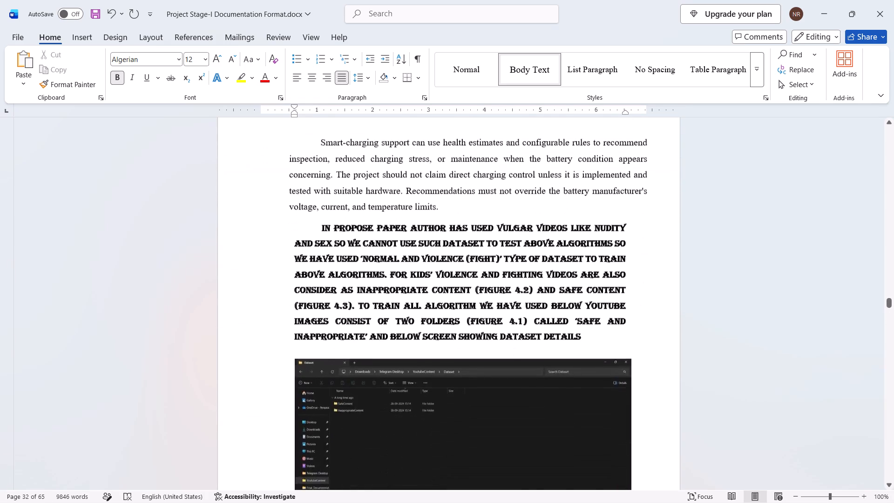
scroll(416, 215, "down", 5)
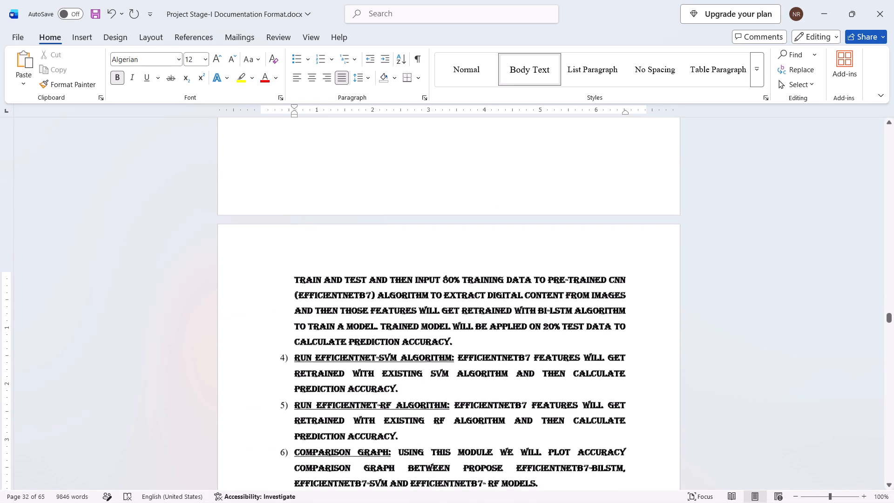
Review the remaining old project content in section 4.2 Sample Code and chapter 5, Results & Discussion, up to 5.1 GUI/Main Interface.
scroll(416, 215, "down", 5)
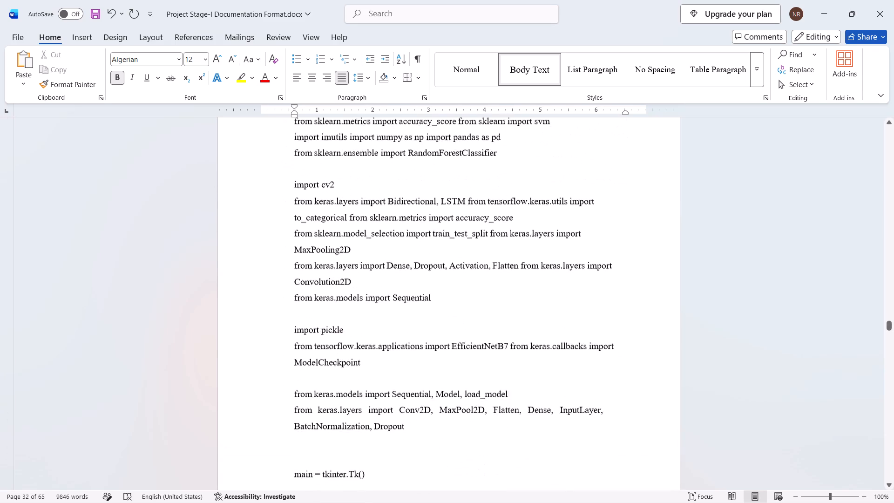
scroll(416, 215, "up", 2)
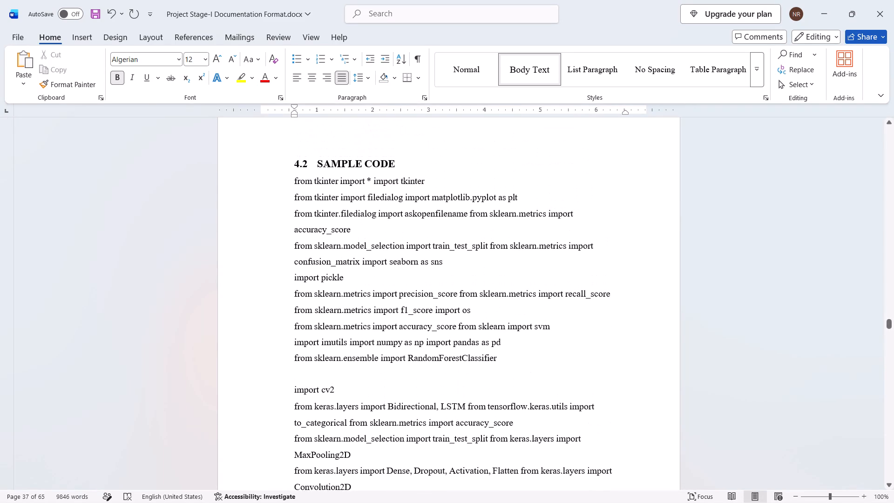
scroll(463, 262, "down", 2)
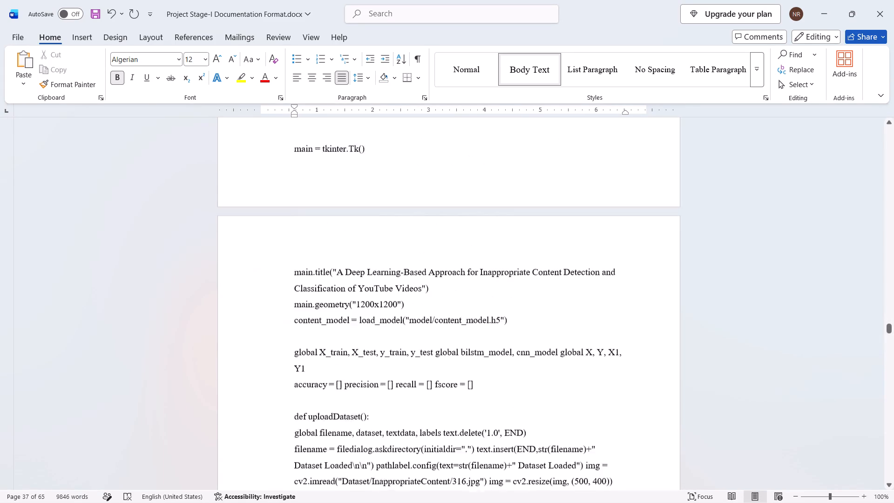
scroll(463, 262, "down", 3)
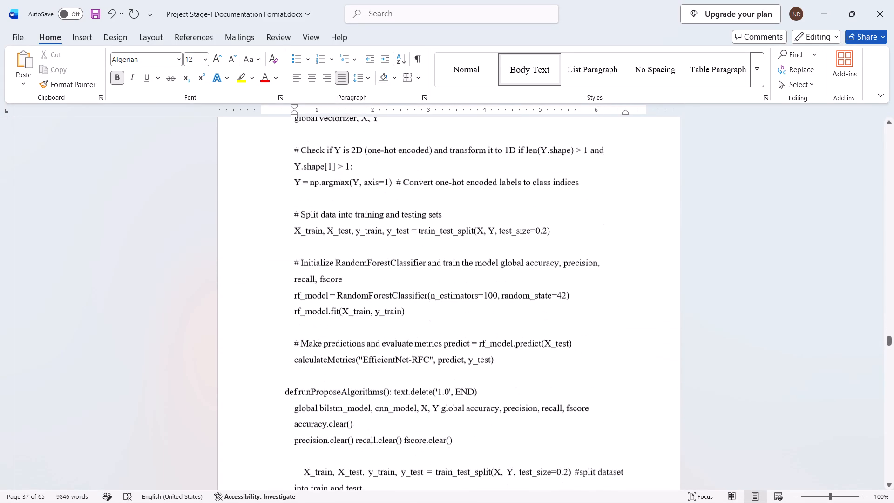
scroll(463, 262, "down", 5)
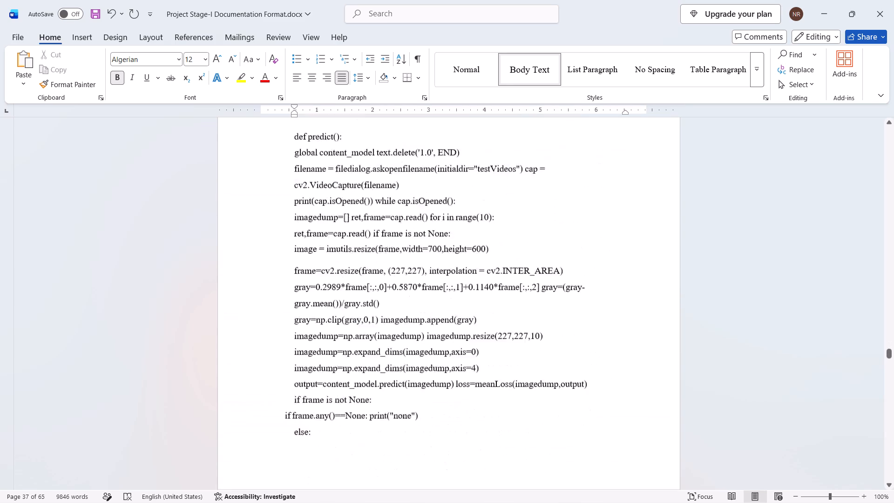
scroll(463, 262, "down", 3)
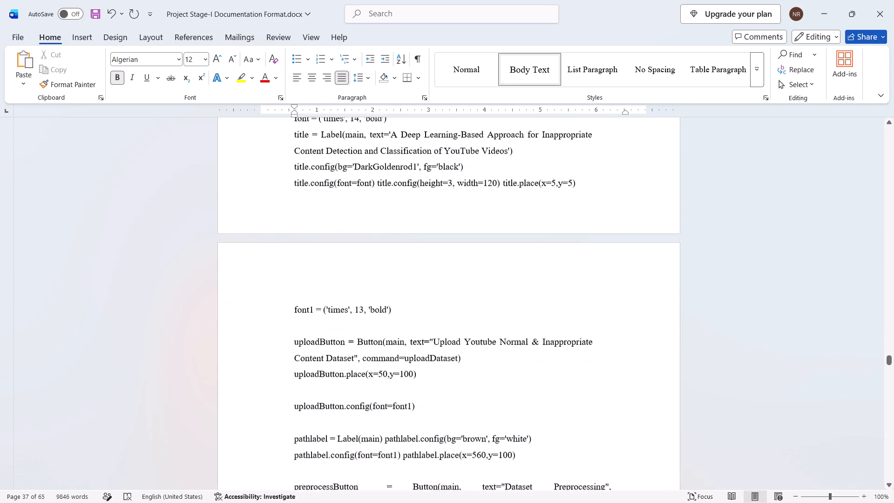
scroll(463, 262, "down", 5)
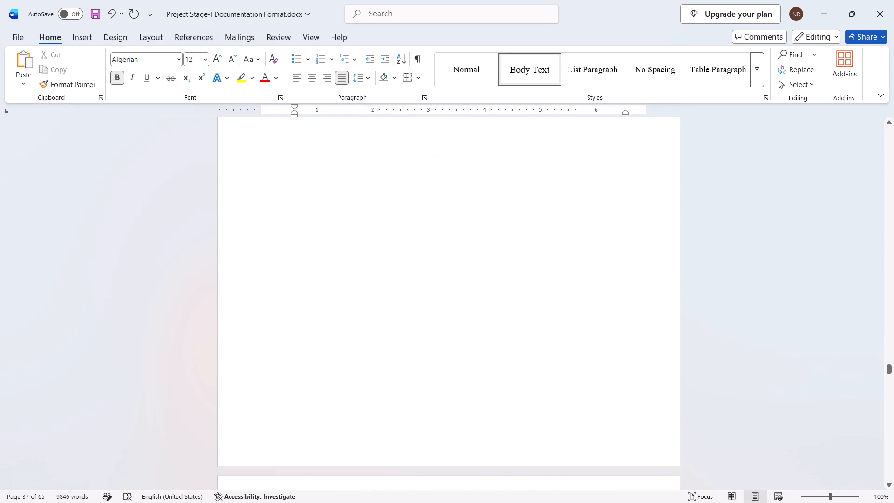
scroll(463, 262, "down", 3)
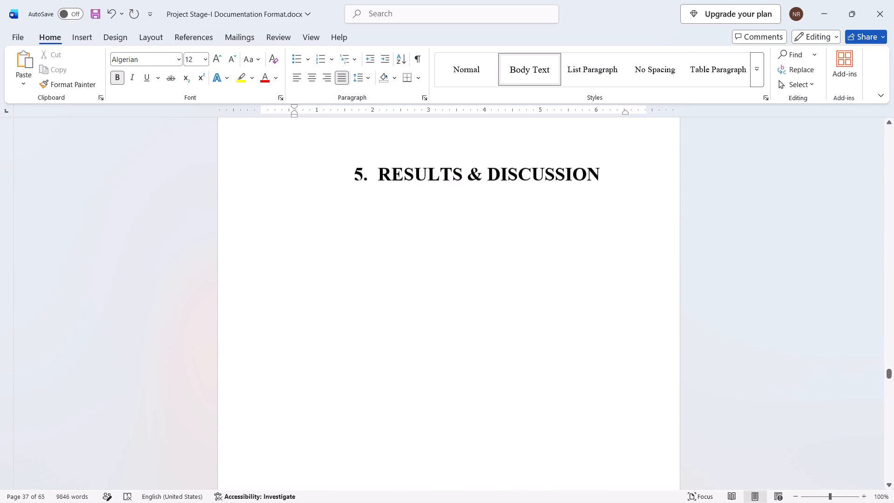
scroll(463, 262, "down", 3)
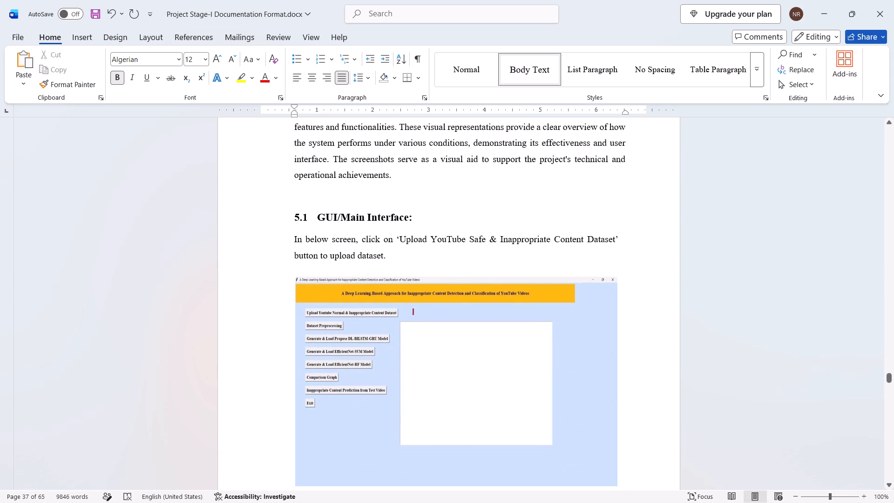
Save the report document under its existing name.
left_click(11, 37)
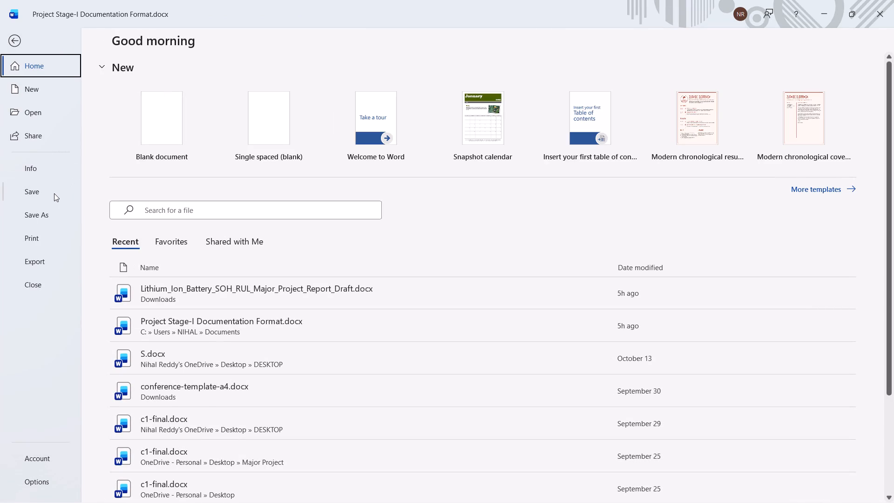
left_click(54, 193)
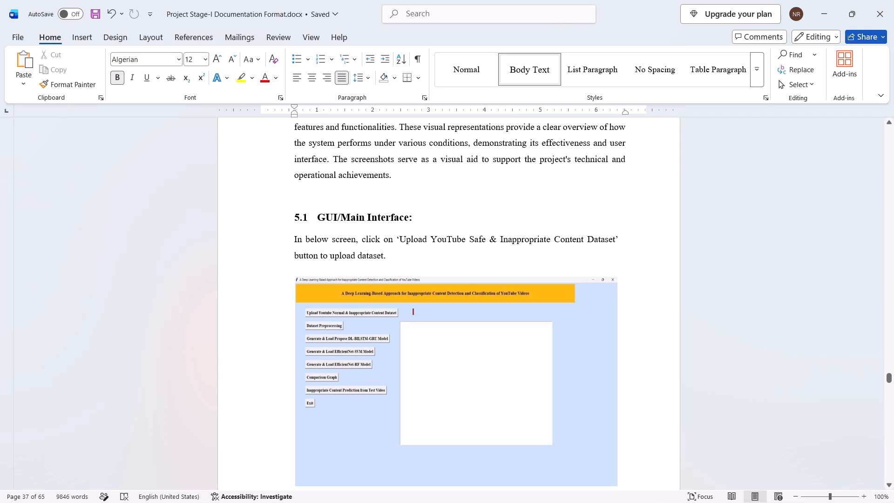
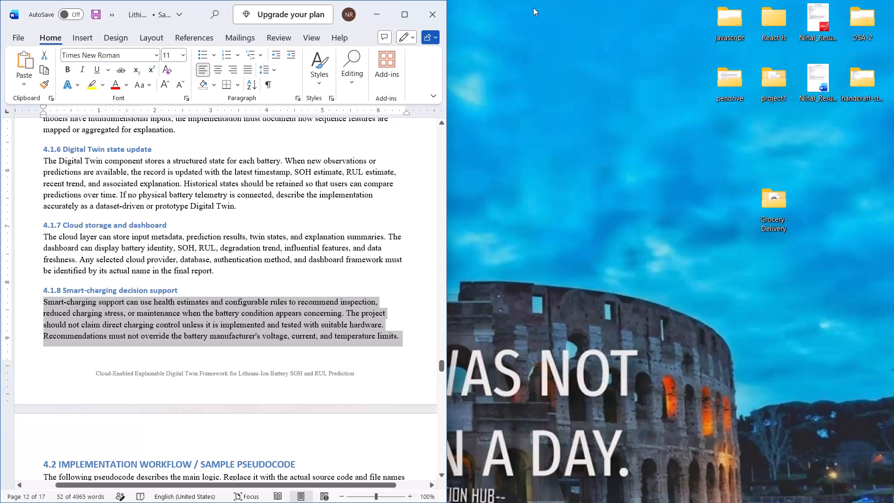
Close the lithium-ion battery report document in Word.
left_click(447, 2)
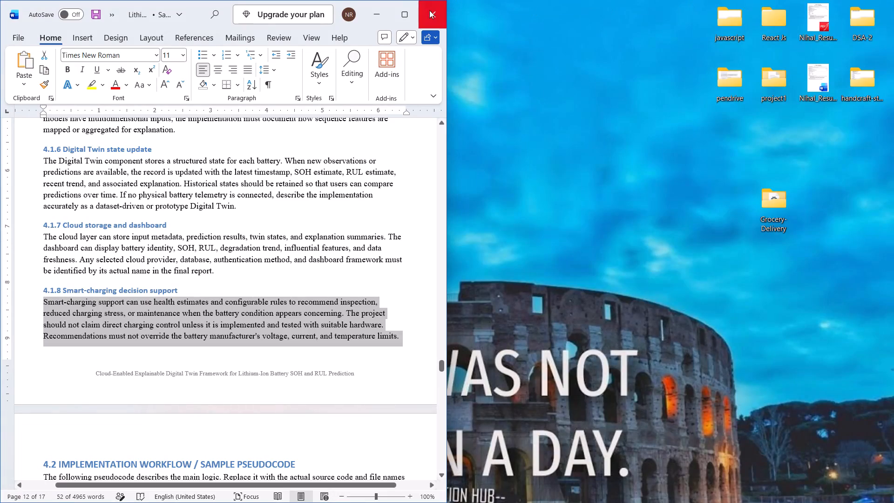
left_click(428, 12)
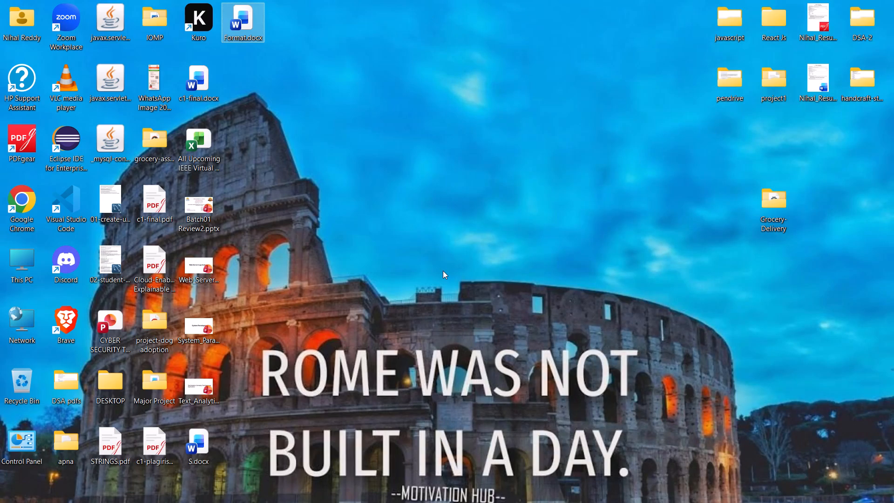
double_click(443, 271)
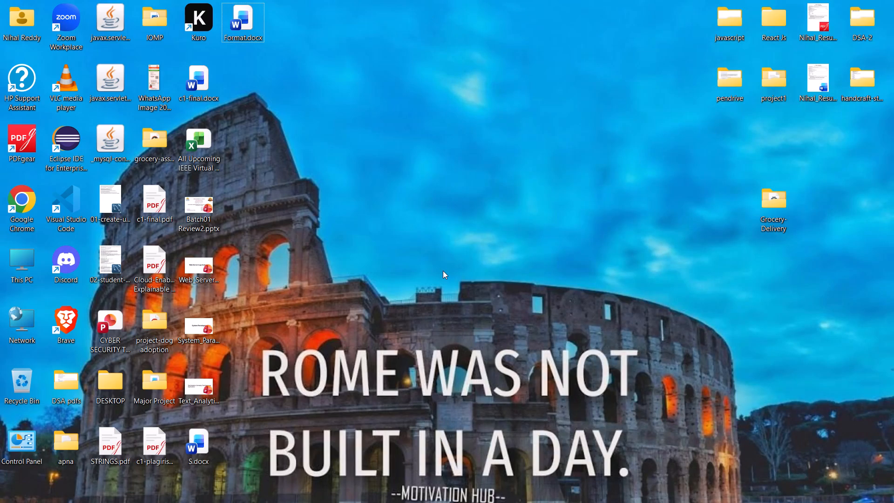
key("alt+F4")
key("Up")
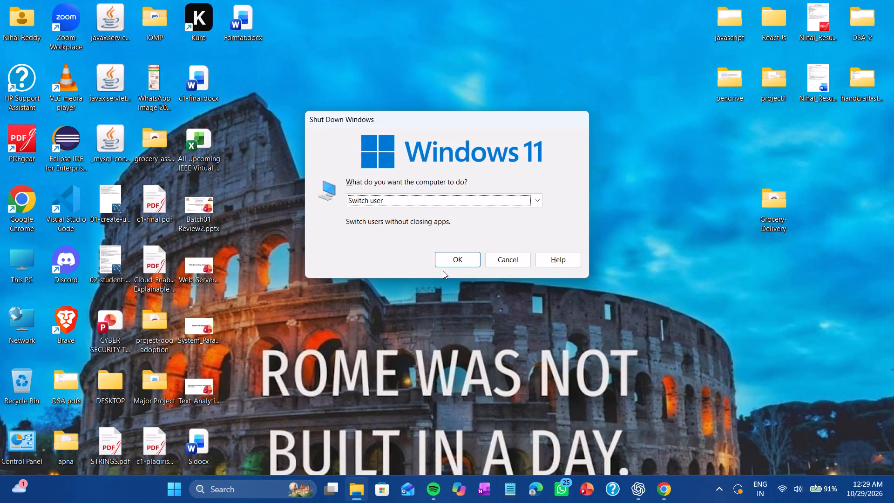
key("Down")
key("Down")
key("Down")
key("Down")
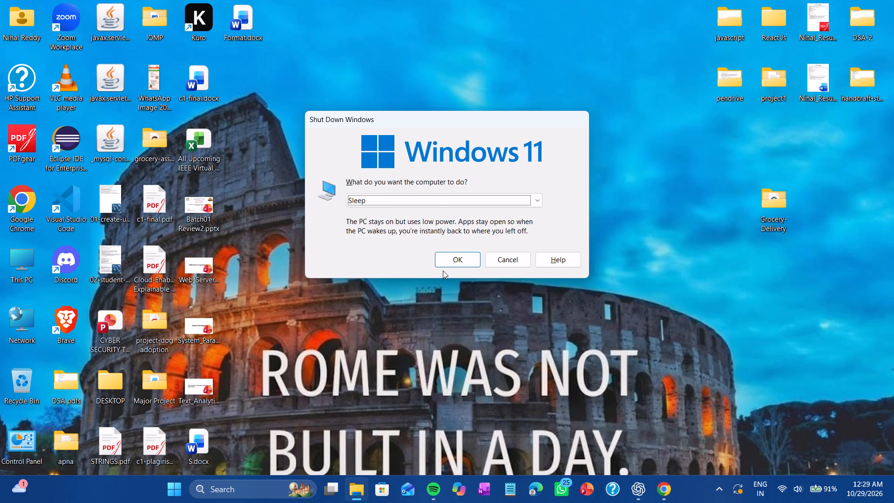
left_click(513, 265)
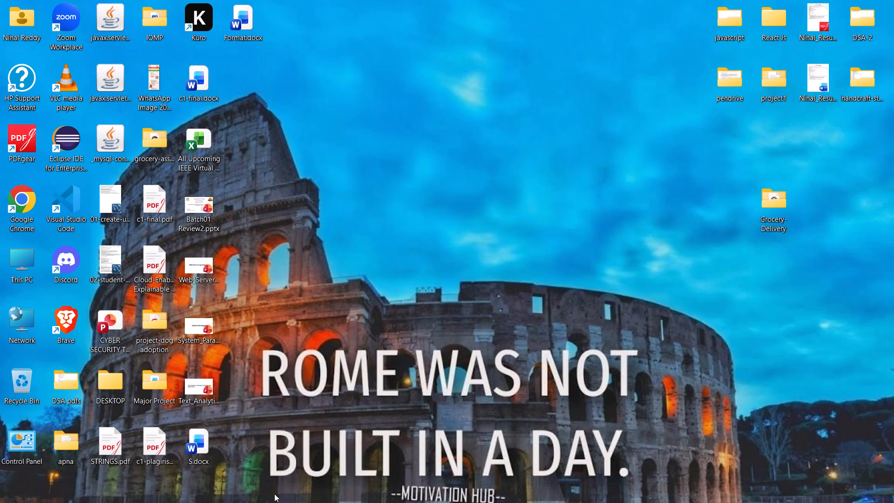
Update and shut down the computer.
left_click(154, 481)
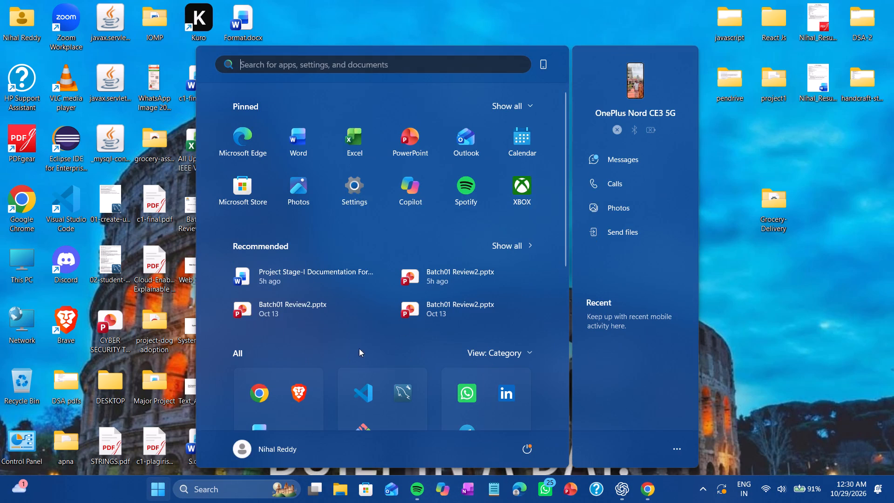
left_click(531, 452)
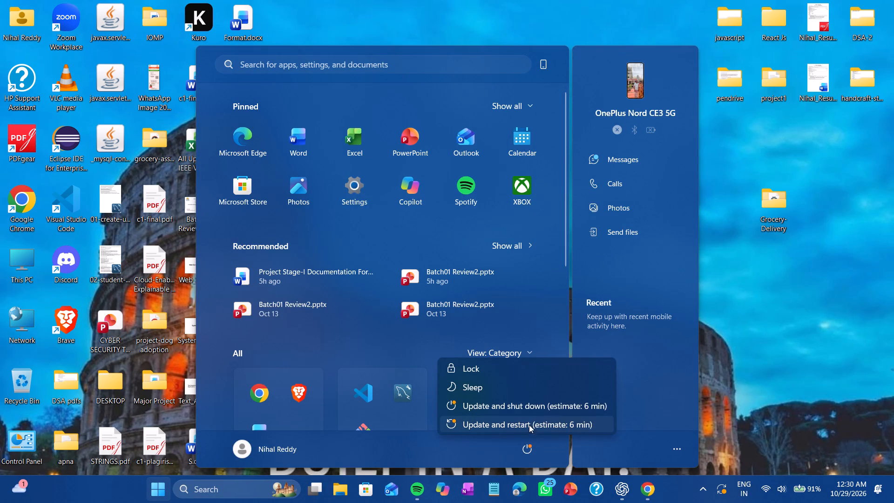
left_click(531, 411)
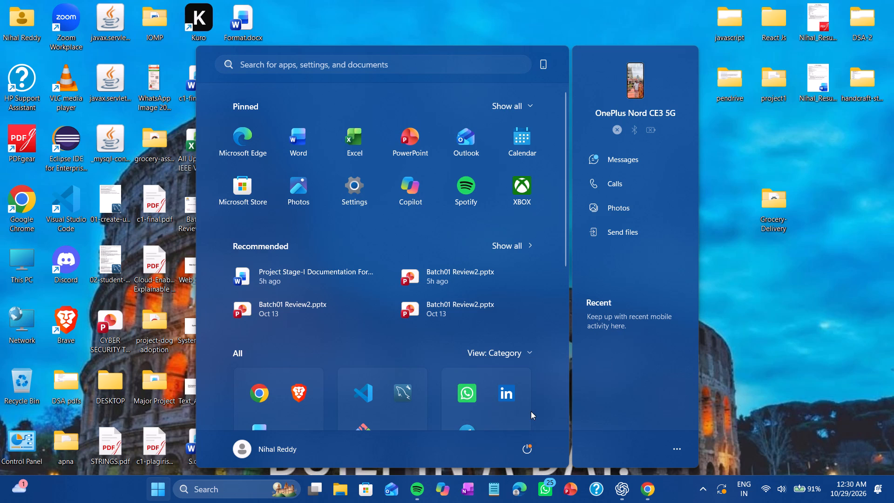